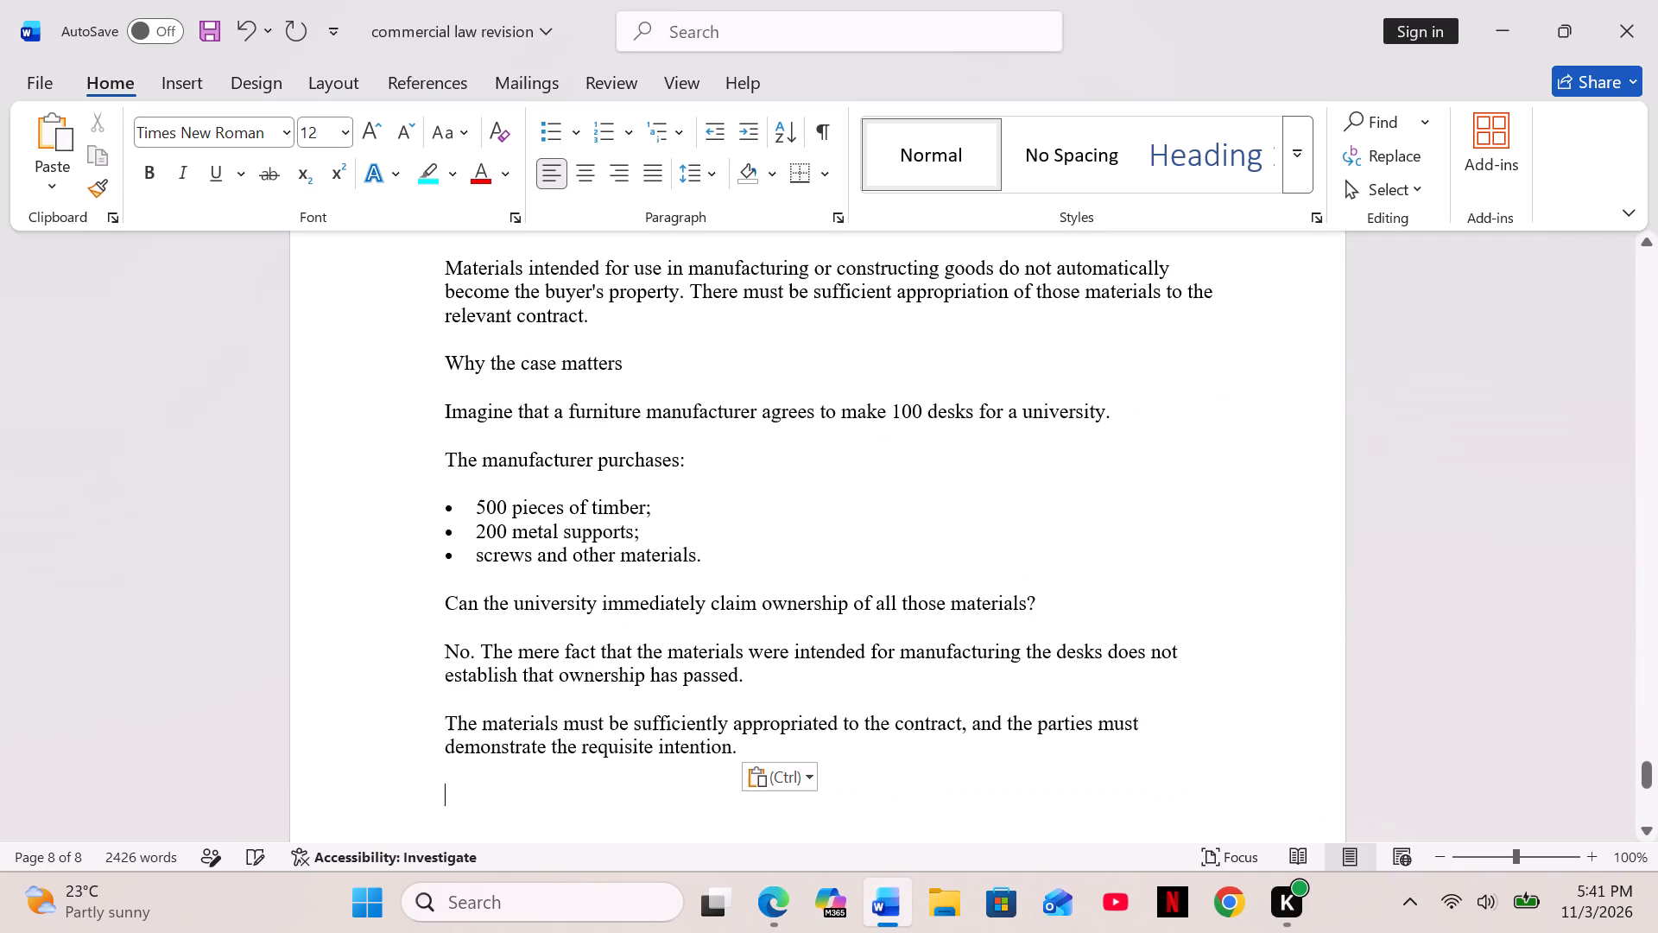
# Make the pasted "Facts" heading of the Seath & Co v Moore case bold.
pyautogui.scroll(2, 937, 562)
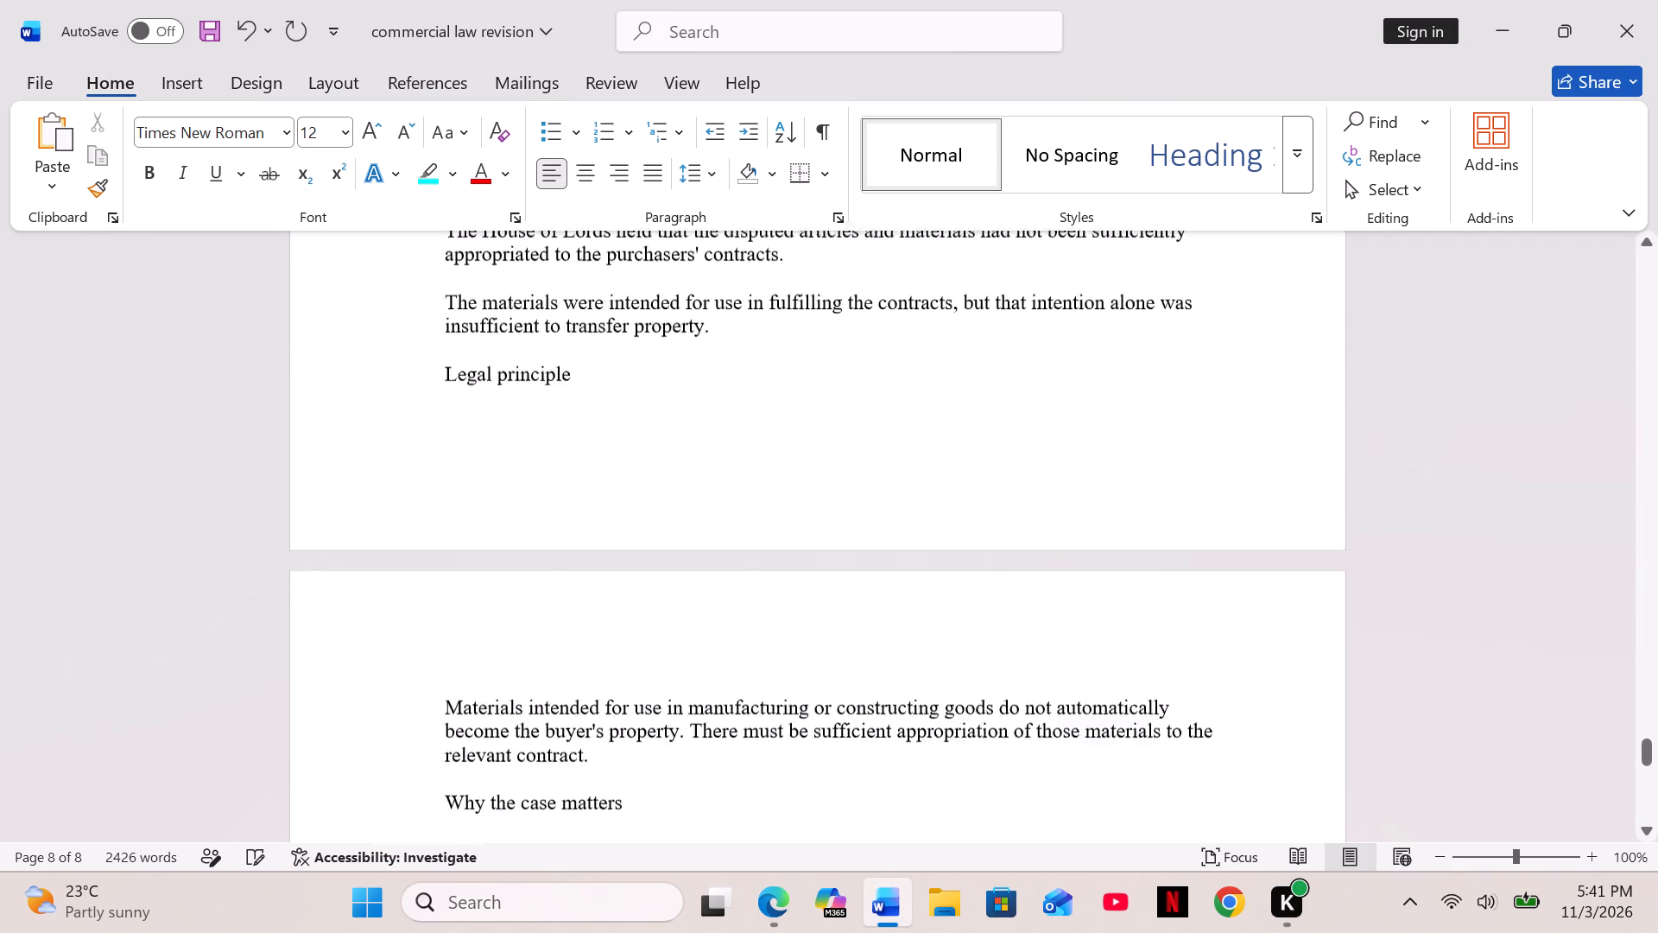
pyautogui.scroll(3, 937, 562)
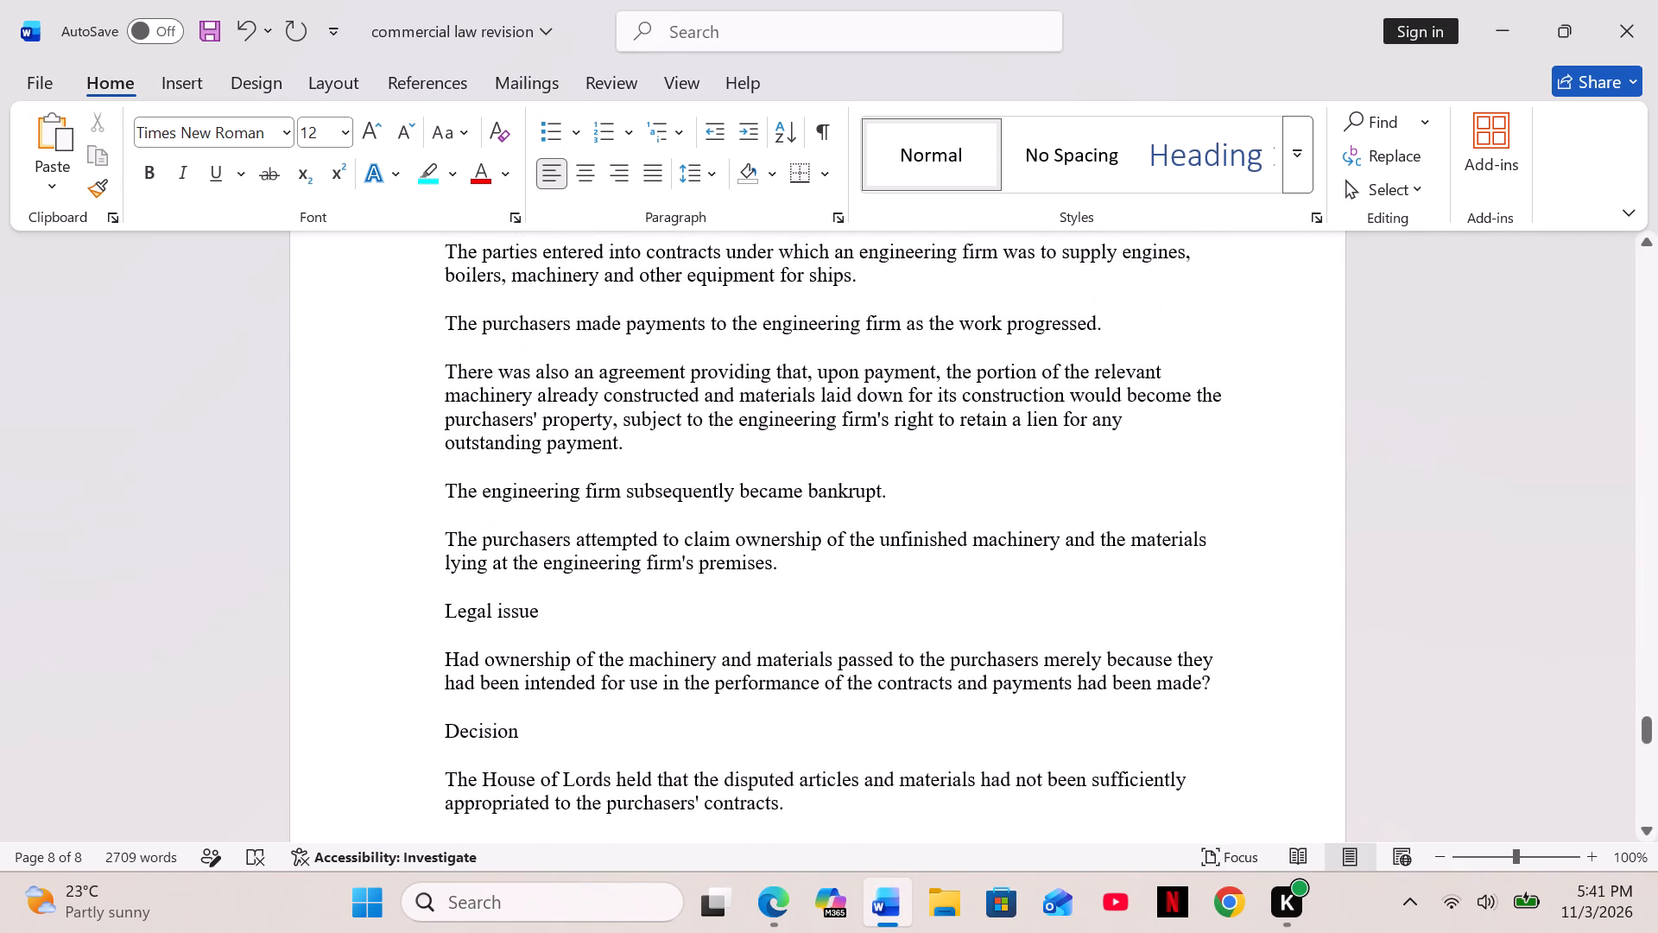
pyautogui.scroll(1, 937, 562)
pyautogui.moveTo(516, 332); pyautogui.dragTo(439, 321)
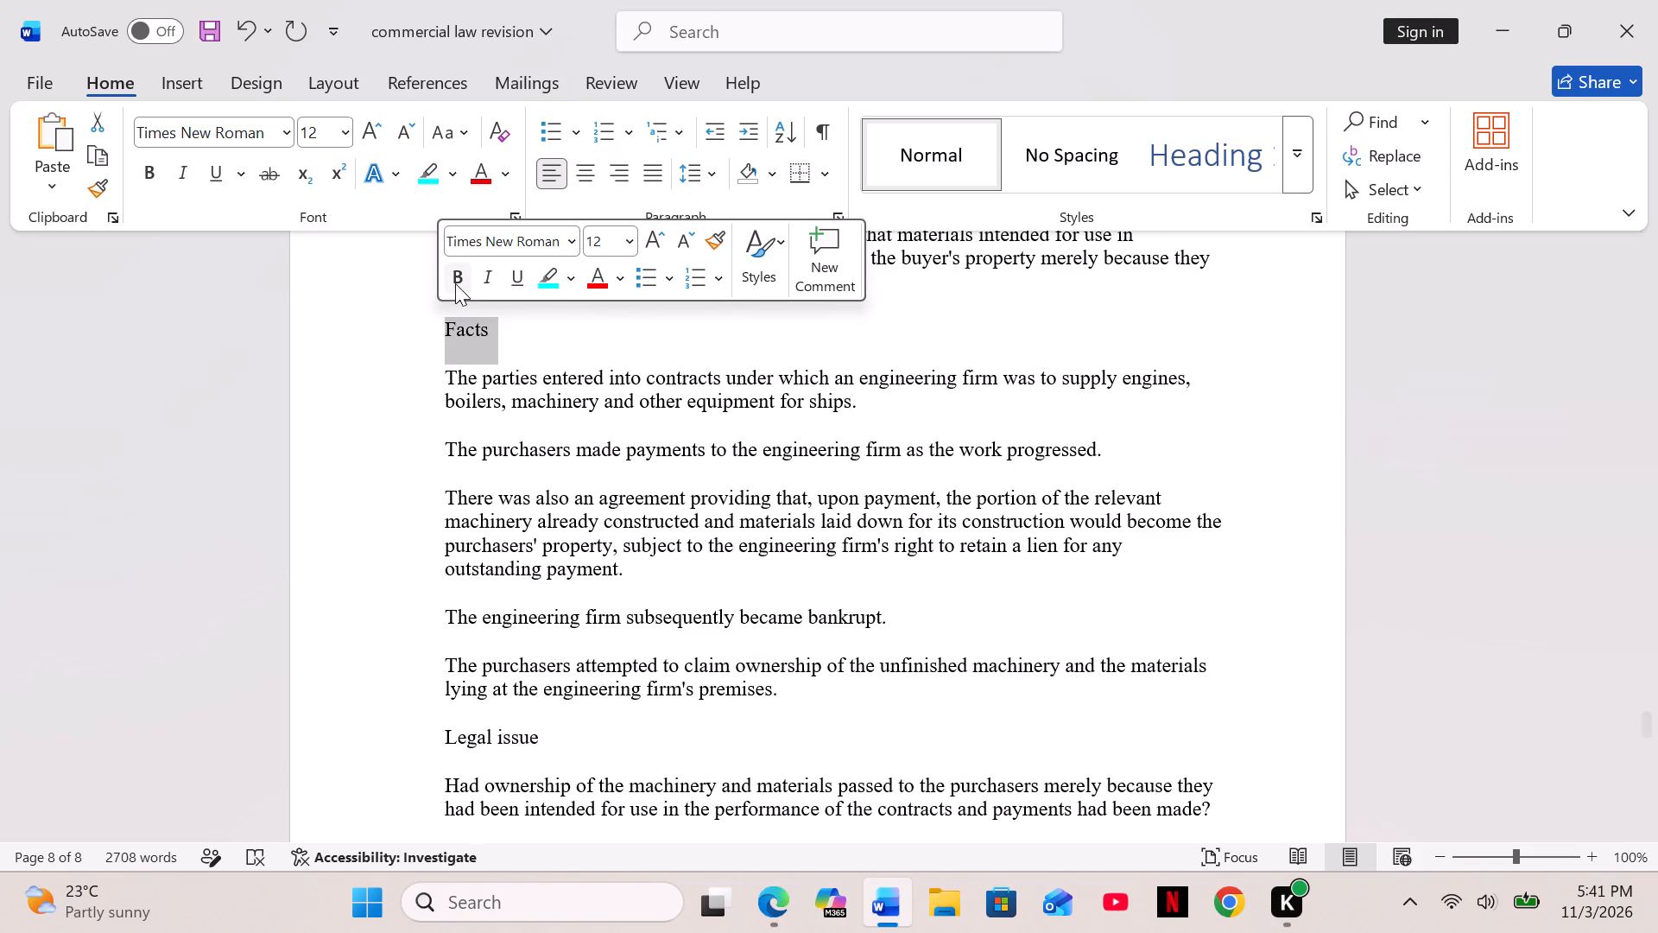
pyautogui.click(455, 283)
pyautogui.click(509, 382)
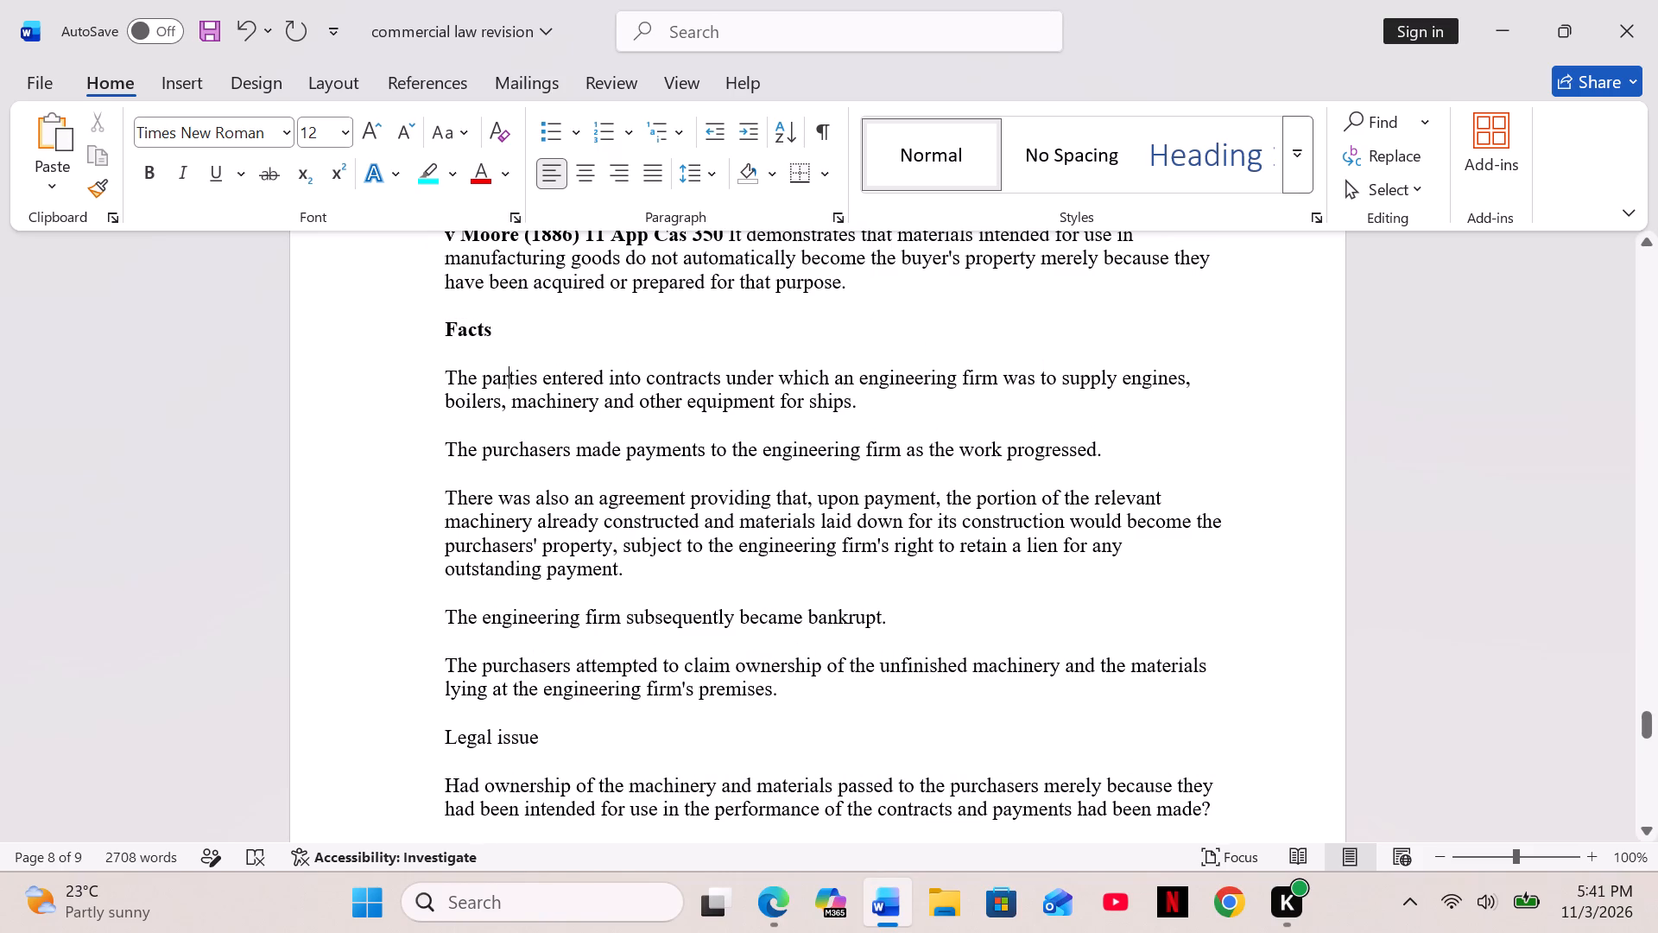
# Highlight "engineering firm was to supply engines, boilers, machinery and other equipment for ships." in turquoise in the first Facts paragraph.
pyautogui.moveTo(858, 379); pyautogui.dragTo(1089, 384)
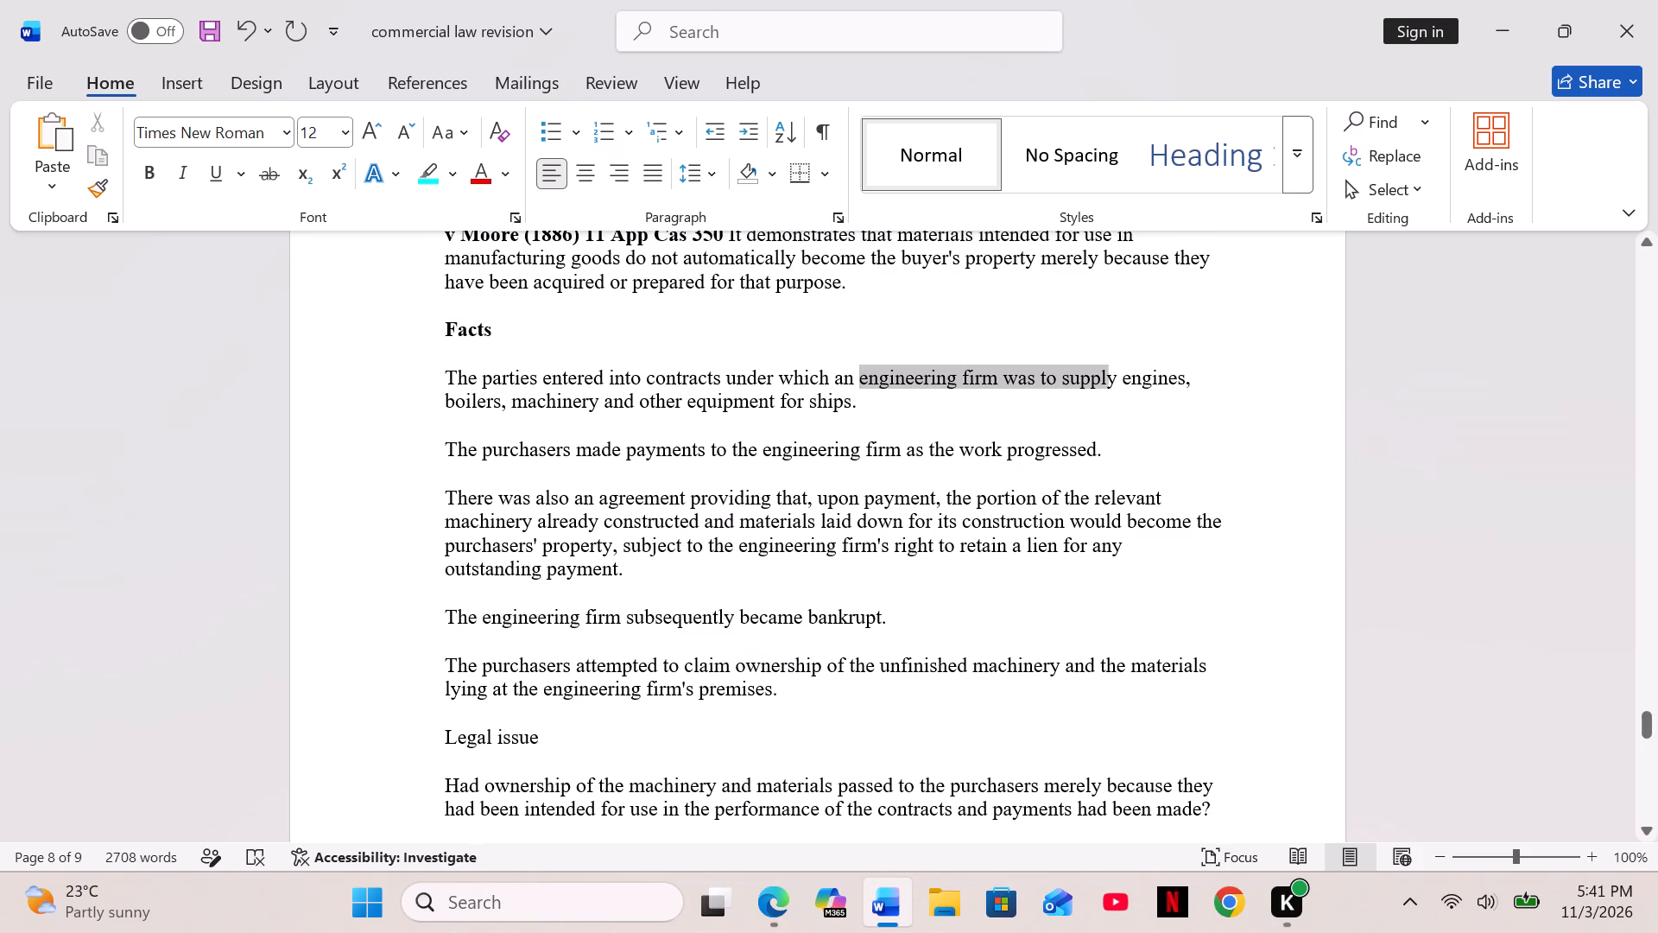
pyautogui.moveTo(1089, 384); pyautogui.dragTo(903, 418)
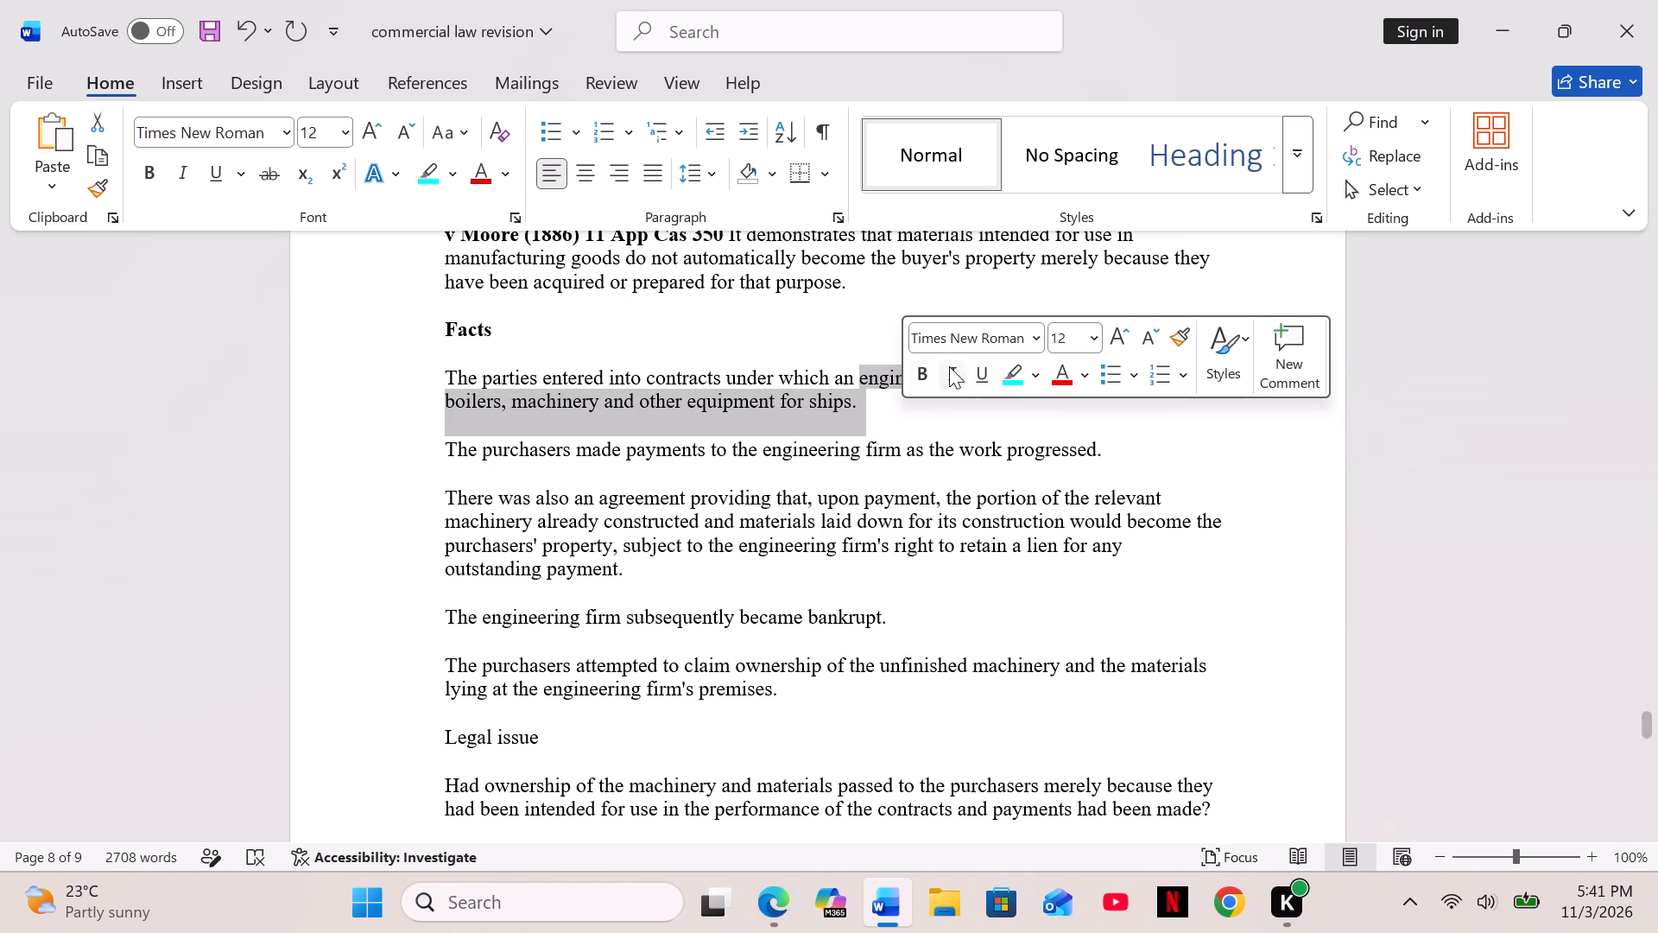
pyautogui.click(1015, 375)
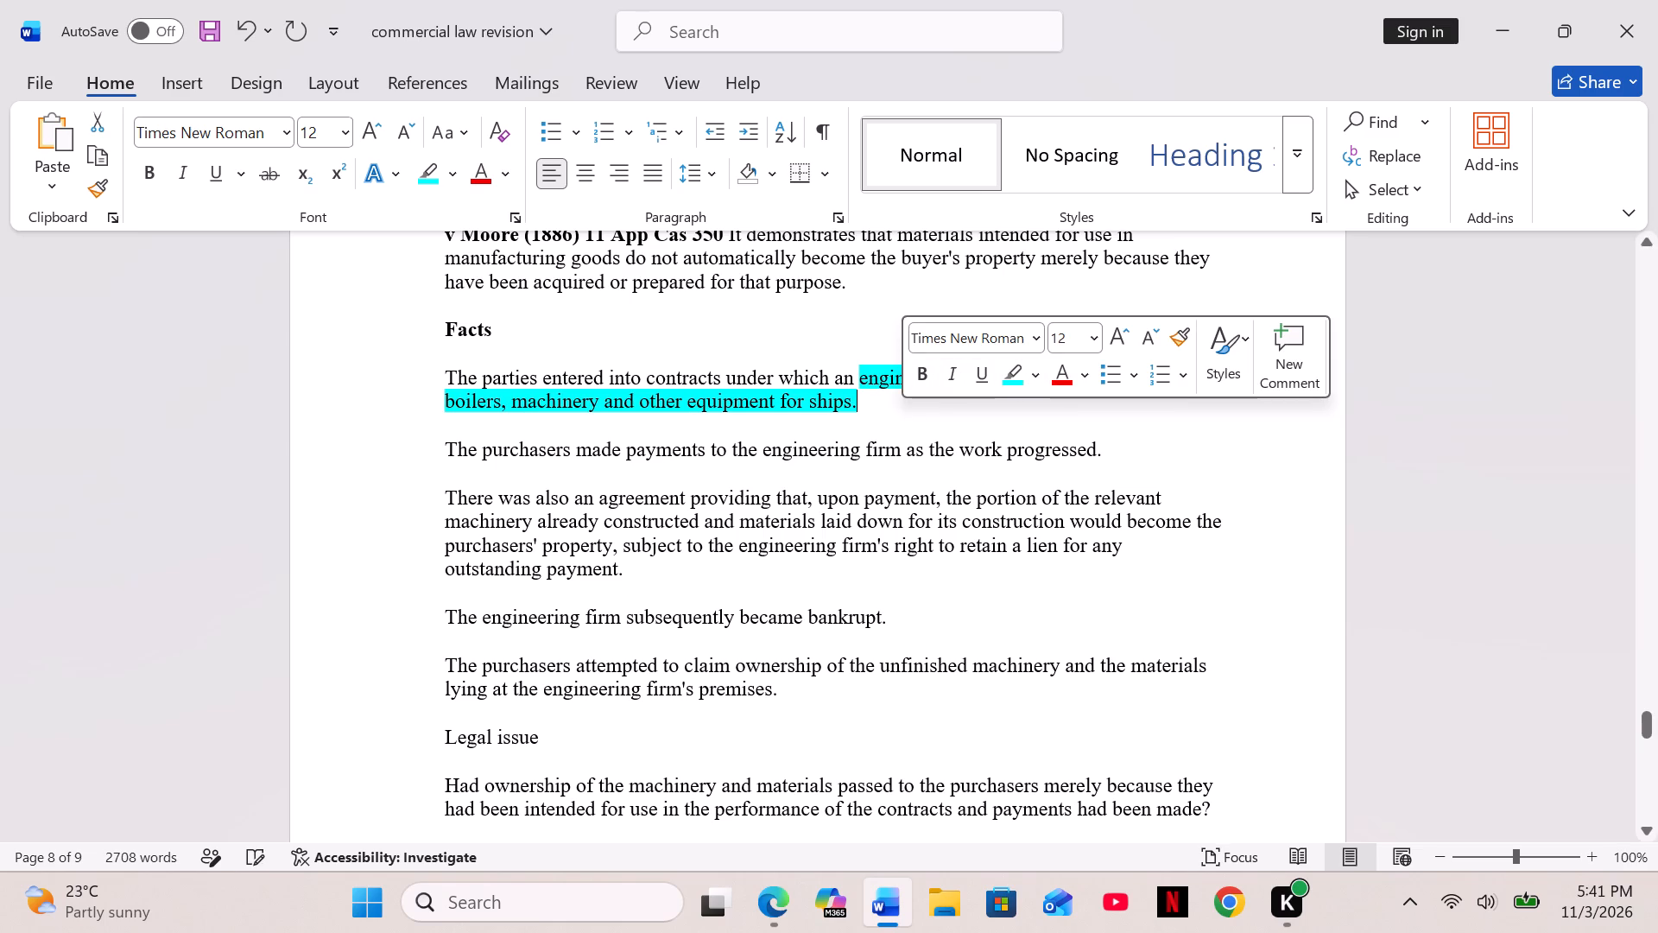
# Join the "The purchasers made payments" and "There was also an agreement" paragraphs onto the first Facts paragraph, separated by spaces.
pyautogui.click(444, 445)
pyautogui.press('BackSpace')
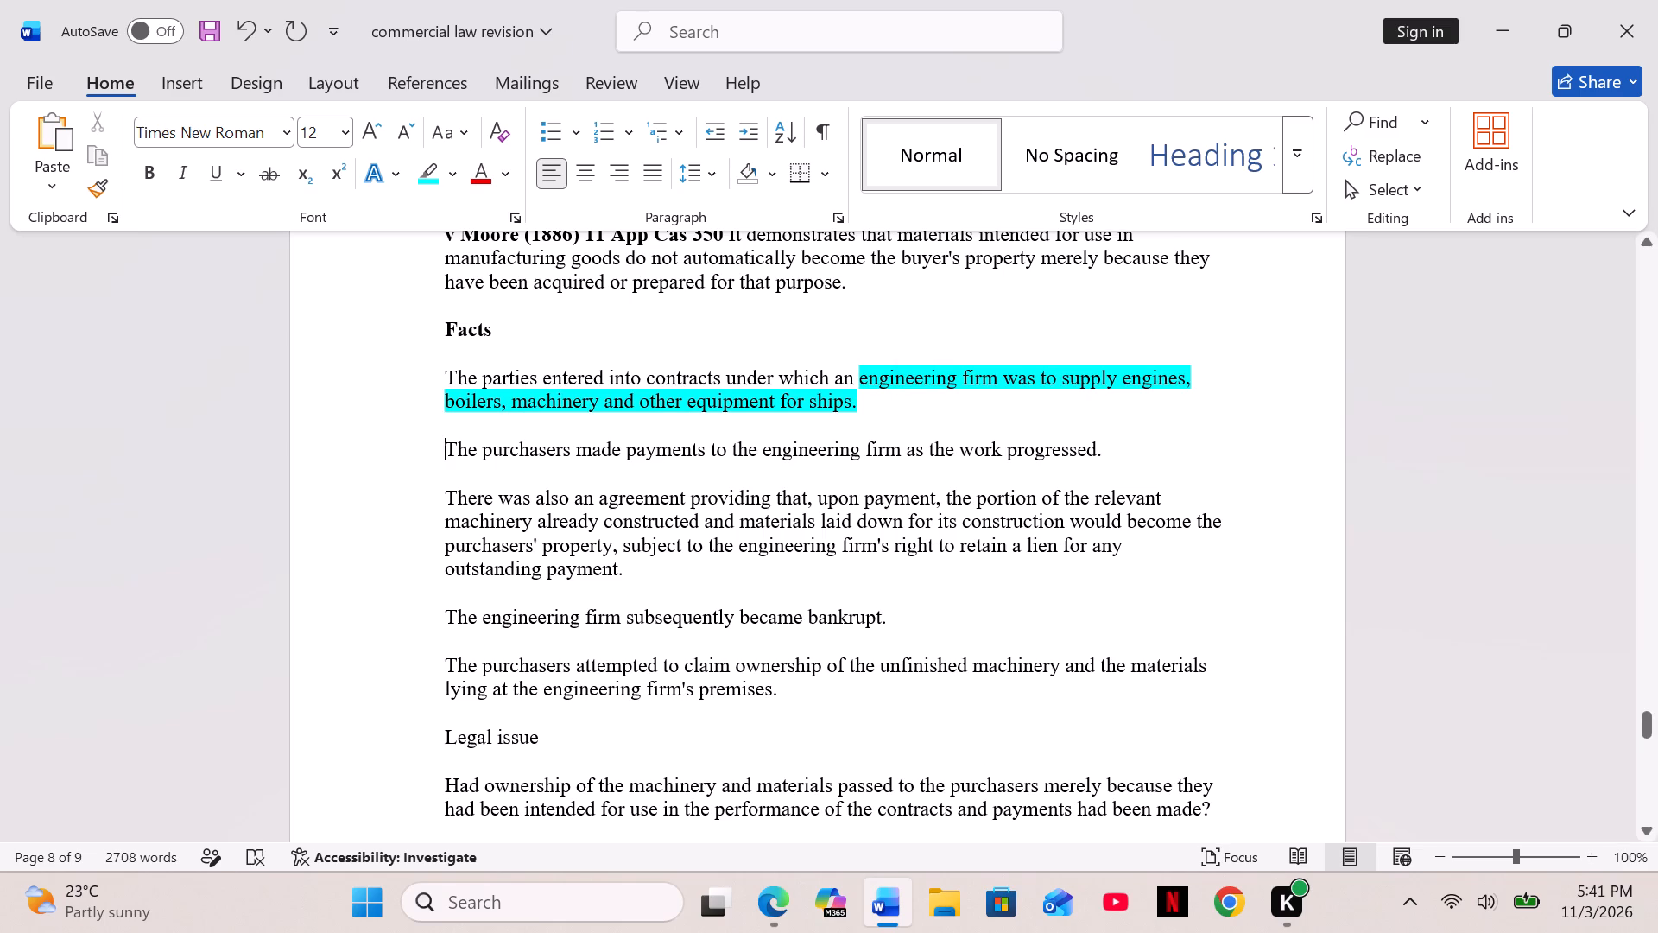
pyautogui.press('BackSpace')
pyautogui.press('space')
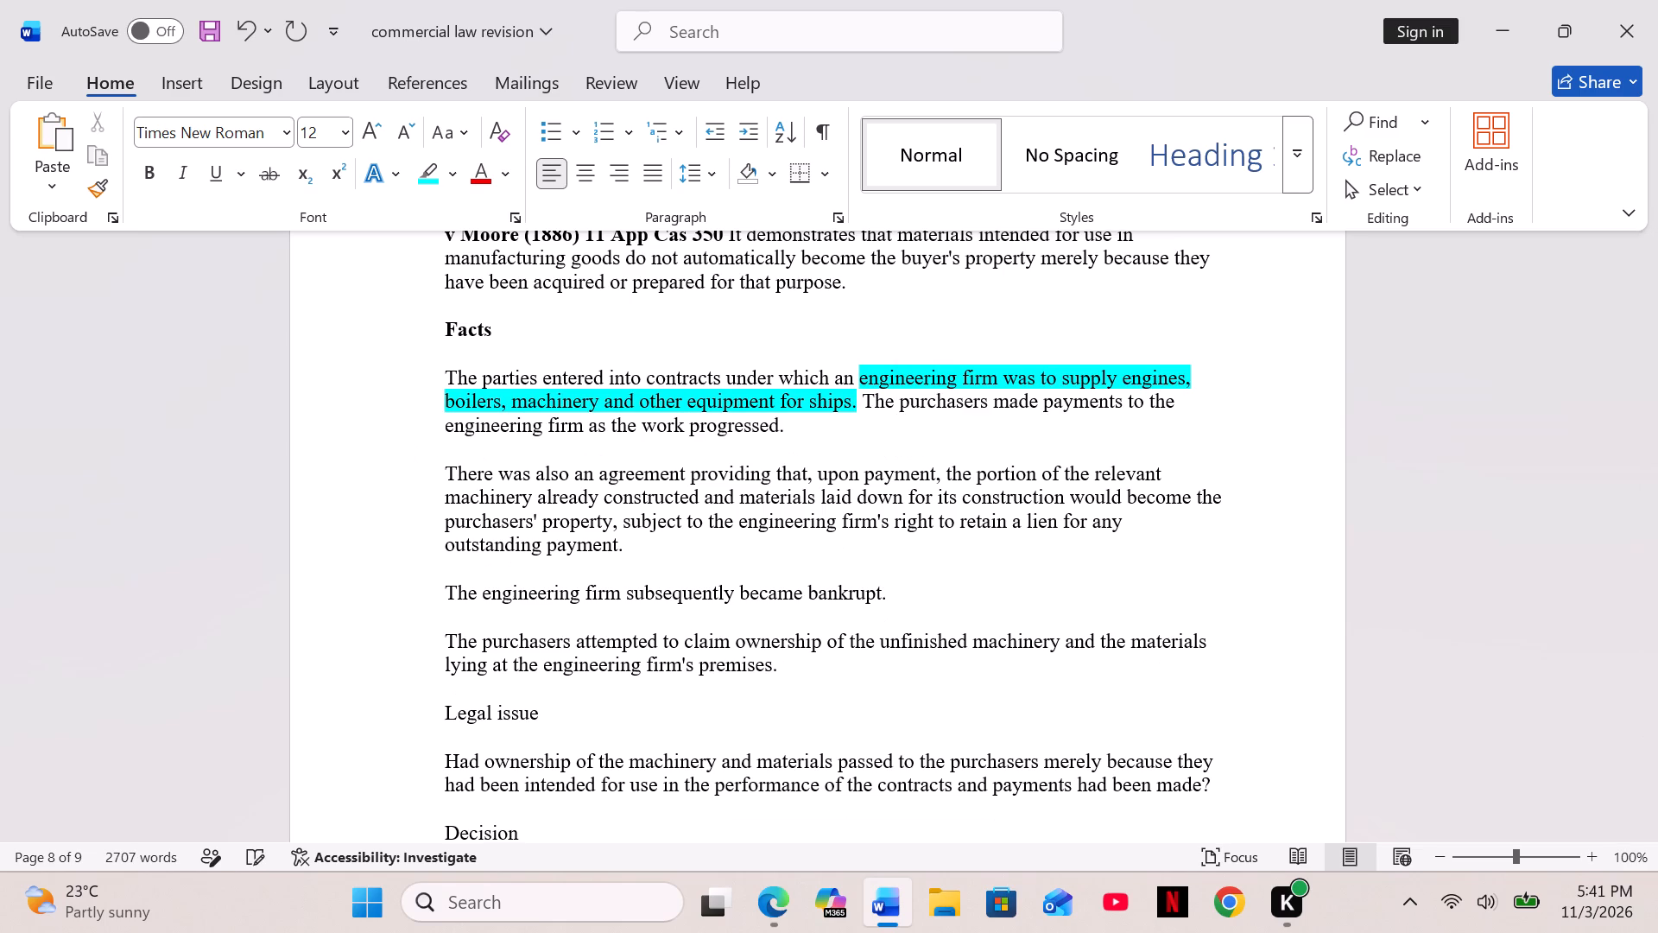
pyautogui.click(410, 484)
pyautogui.press('BackSpace')
pyautogui.press('BackSpace')
pyautogui.press('space')
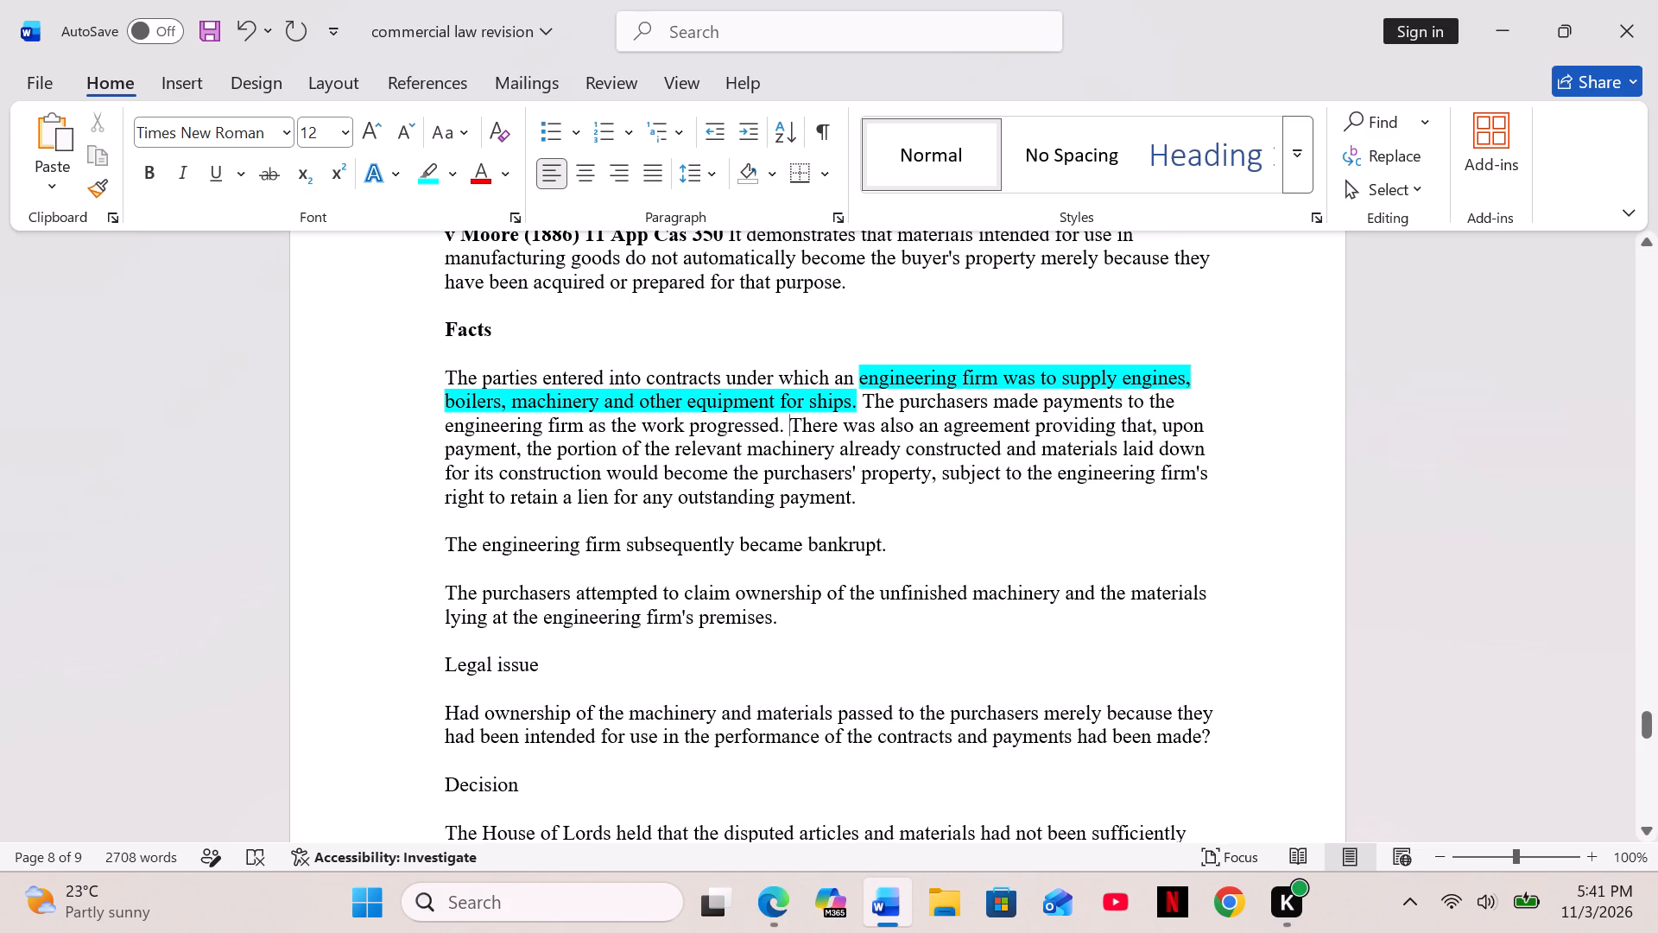
# Highlight the Facts wording from "upon payment, the portion" to "would become the purchasers' property" in turquoise.
pyautogui.moveTo(1161, 429); pyautogui.dragTo(1036, 453)
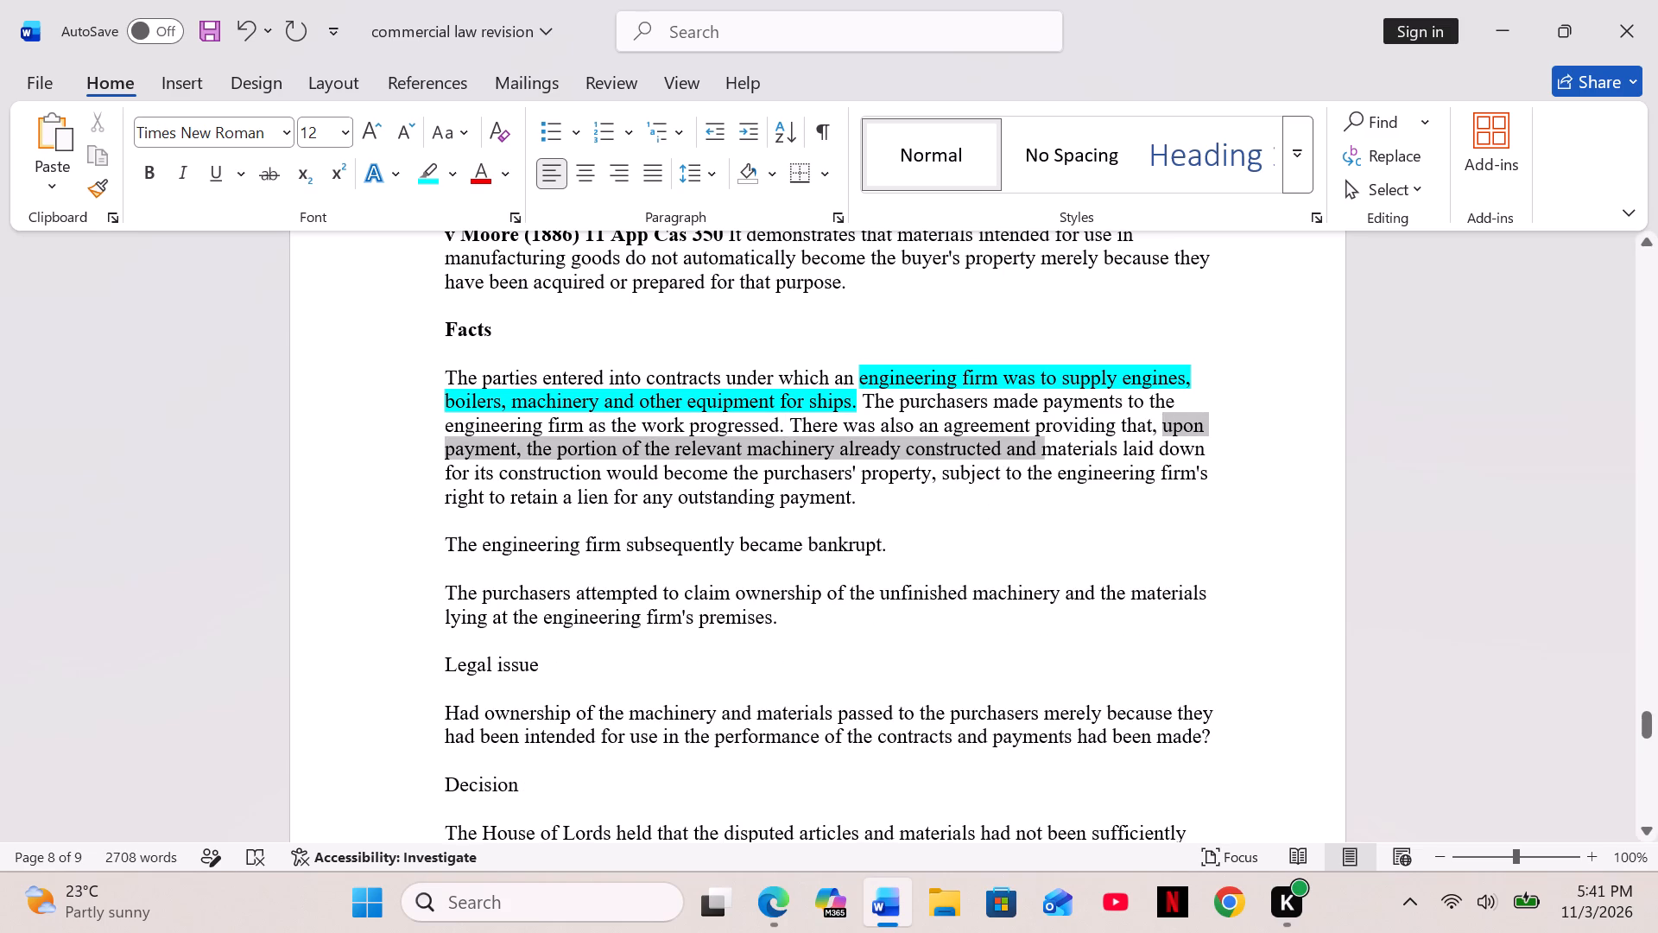
pyautogui.moveTo(1036, 453); pyautogui.dragTo(940, 478)
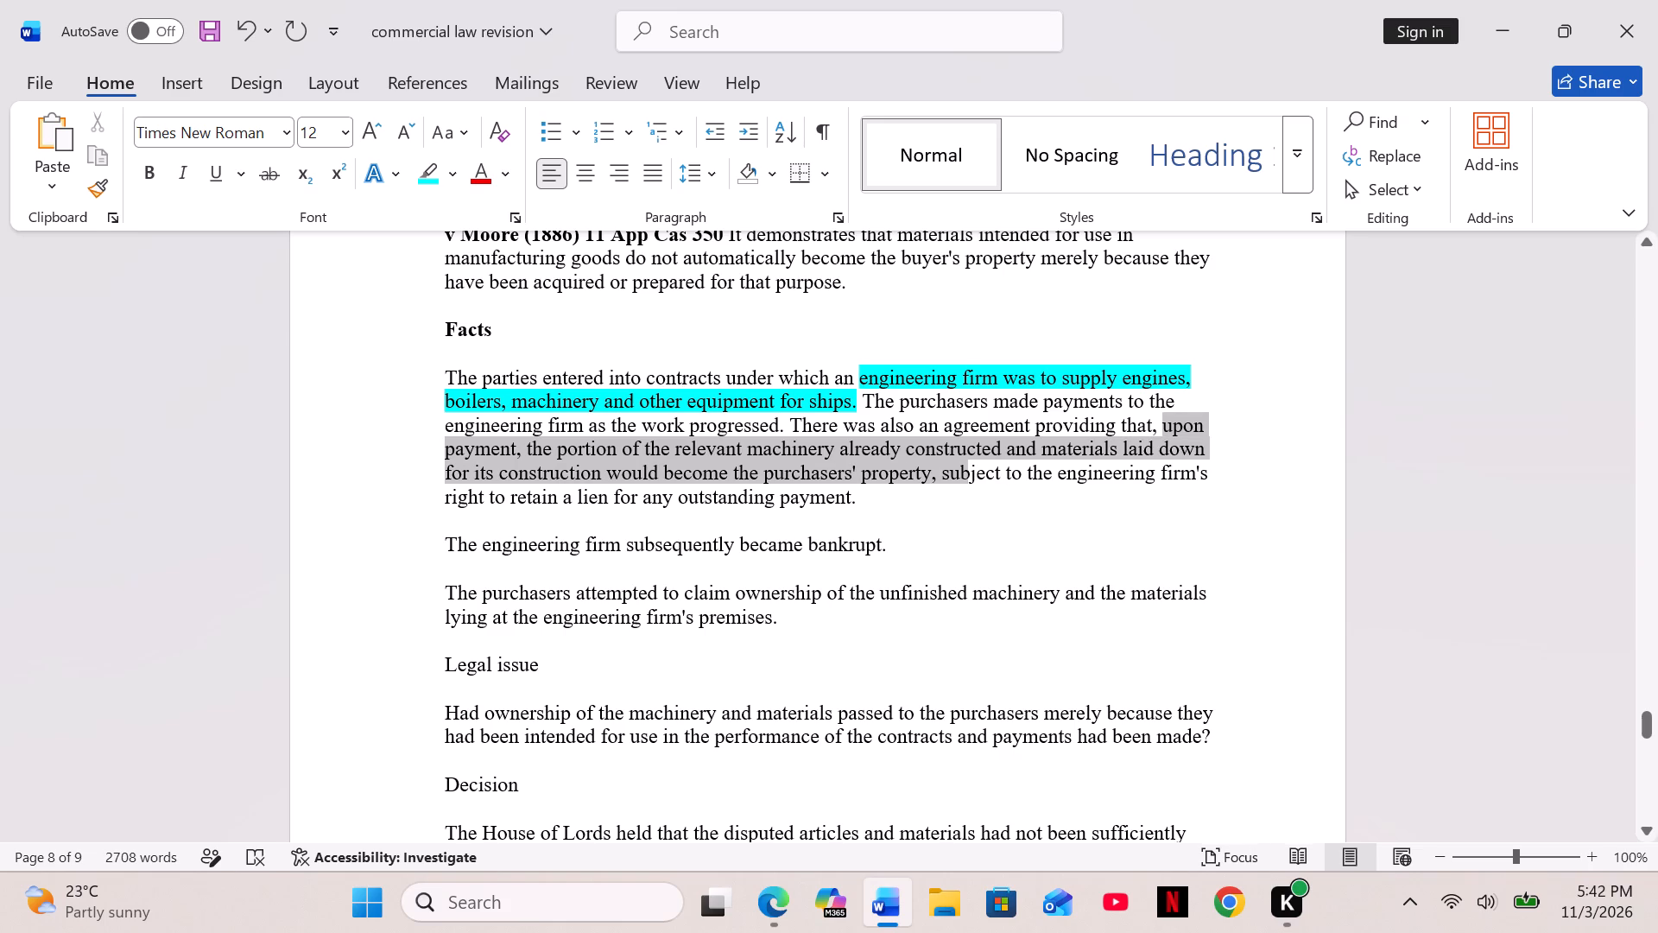
pyautogui.moveTo(940, 478); pyautogui.dragTo(933, 474)
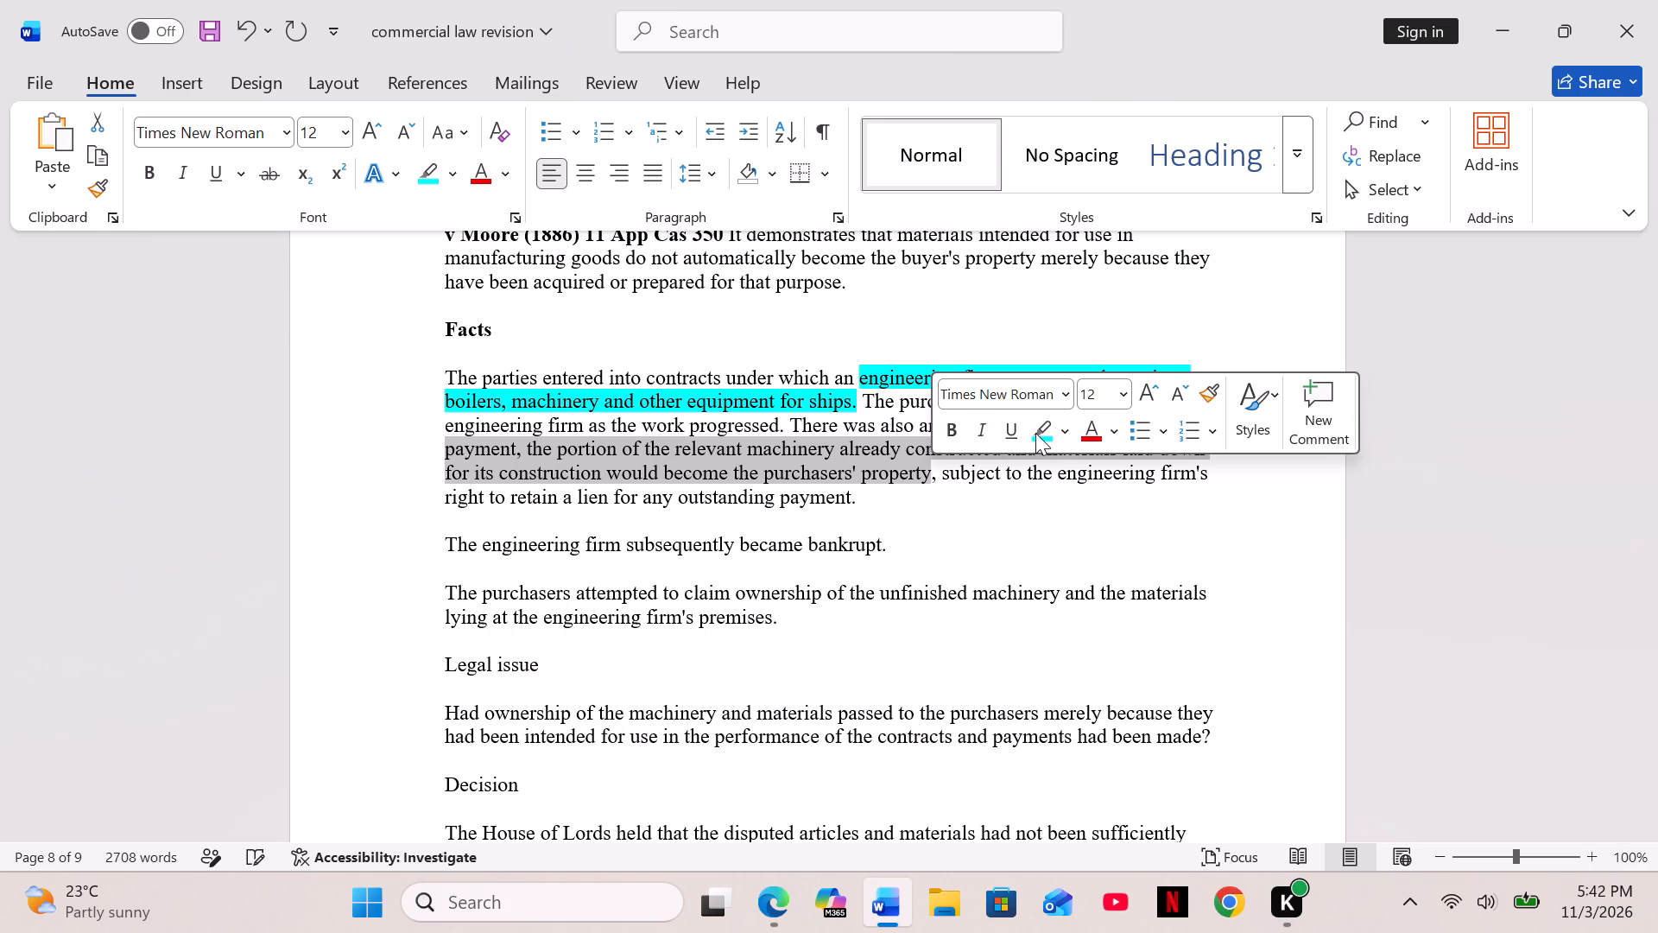
pyautogui.click(1038, 432)
pyautogui.click(984, 505)
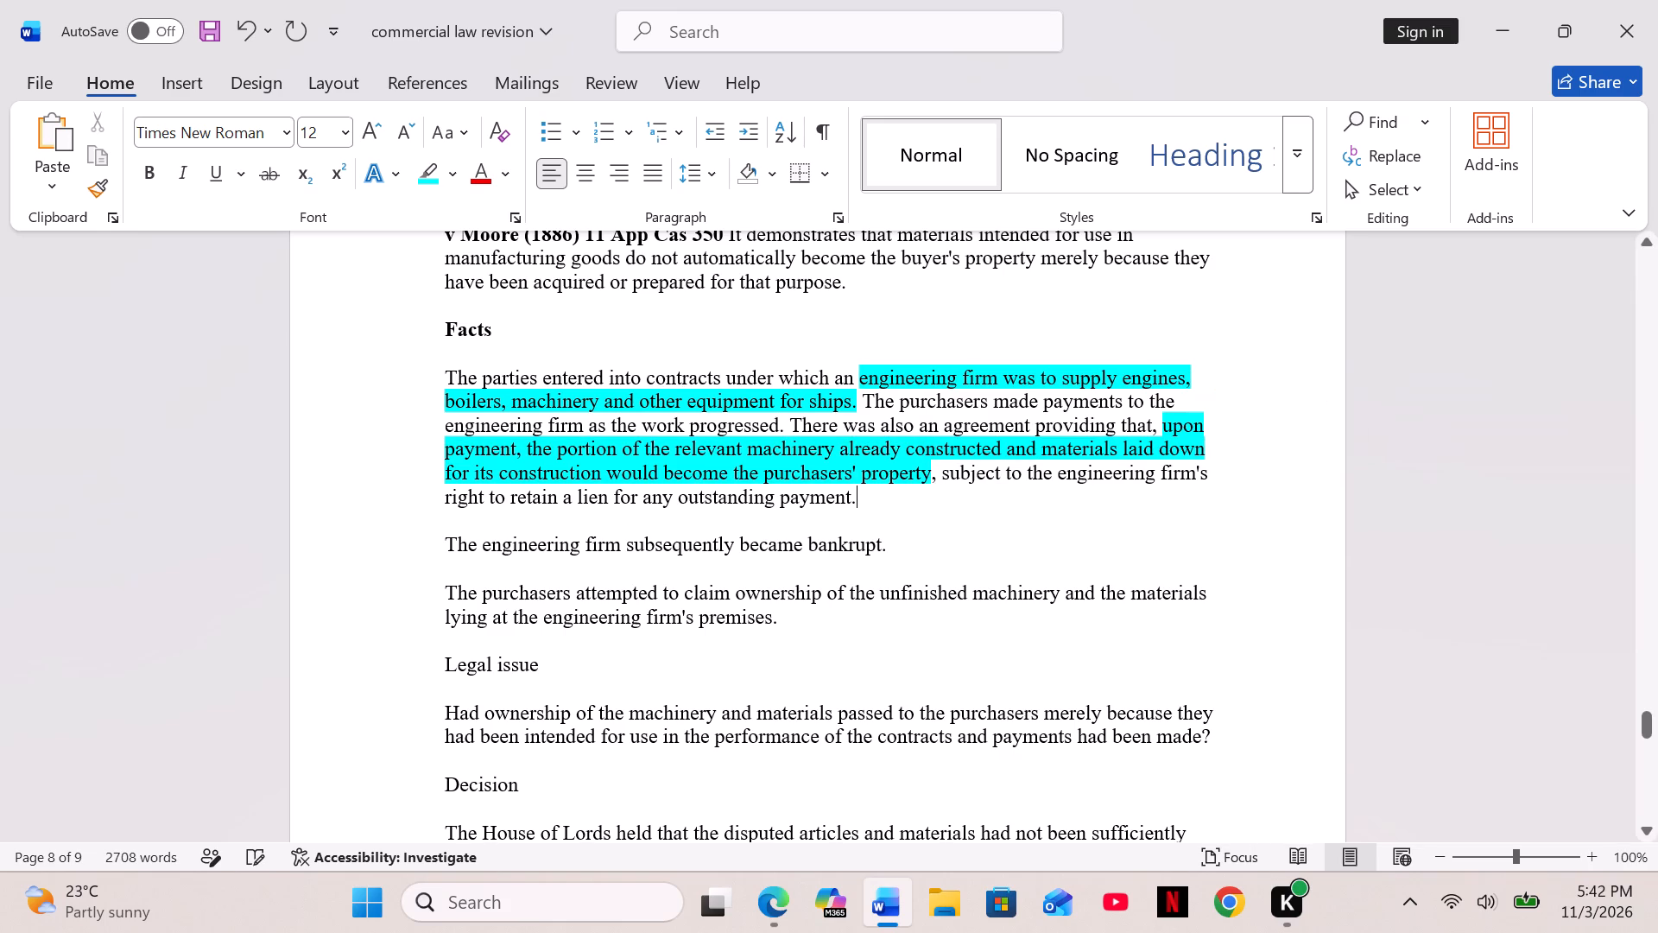
# Join the "The engineering firm subsequently became bankrupt" paragraph onto the end of the Facts paragraph.
pyautogui.click(444, 550)
pyautogui.press('BackSpace')
pyautogui.press('BackSpace')
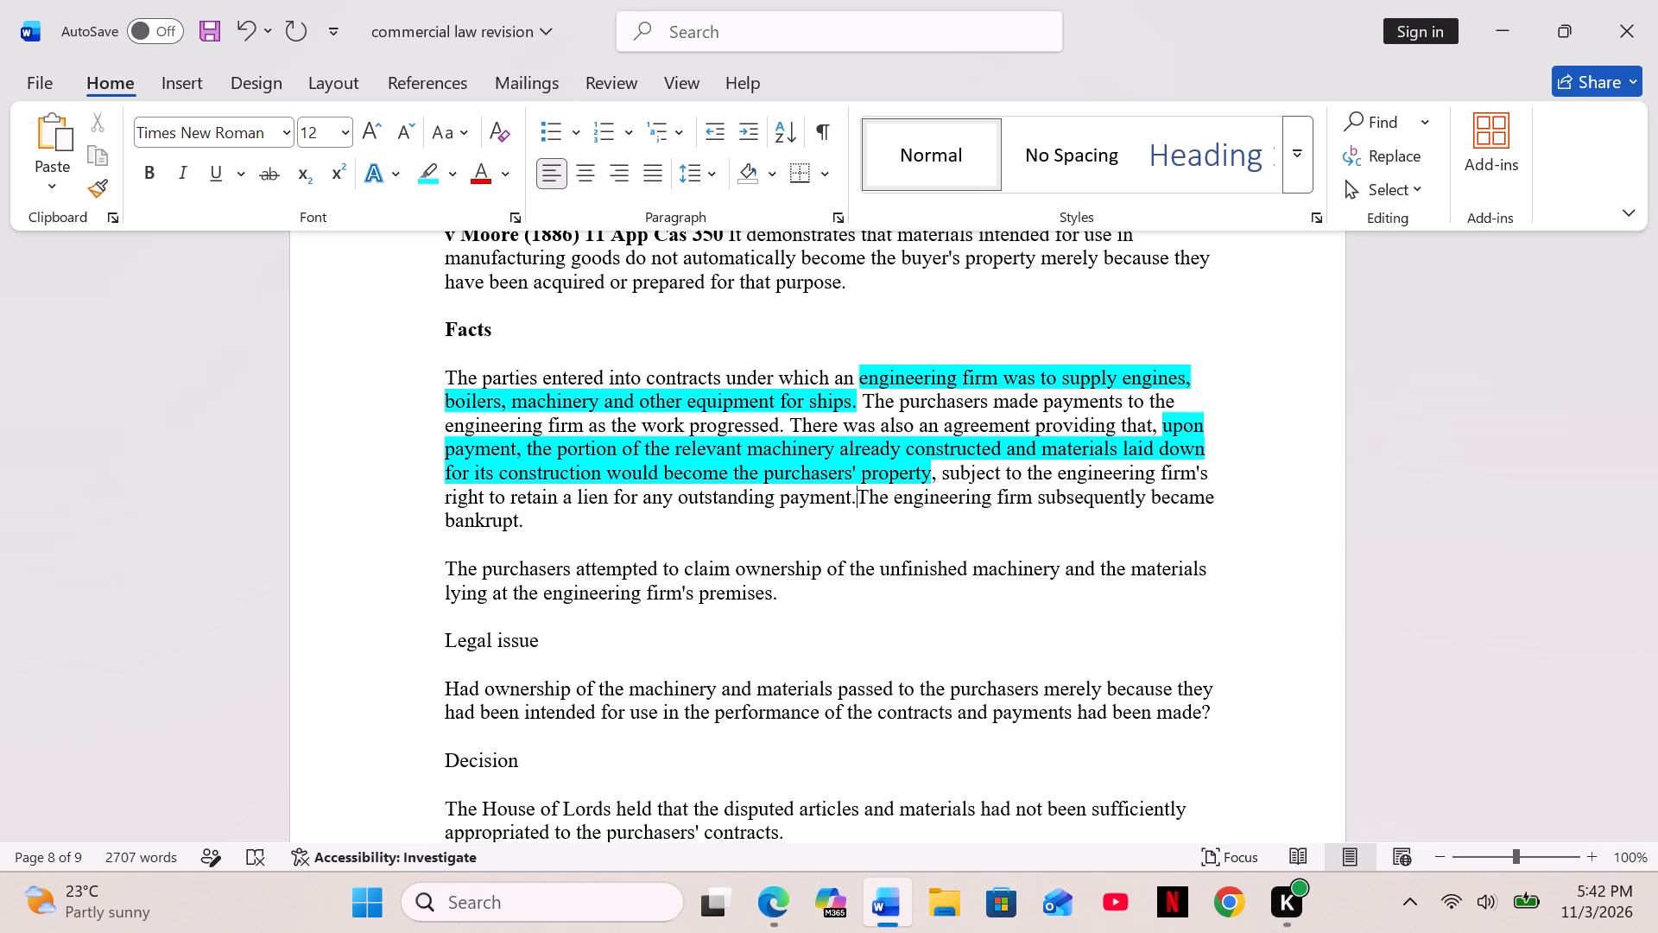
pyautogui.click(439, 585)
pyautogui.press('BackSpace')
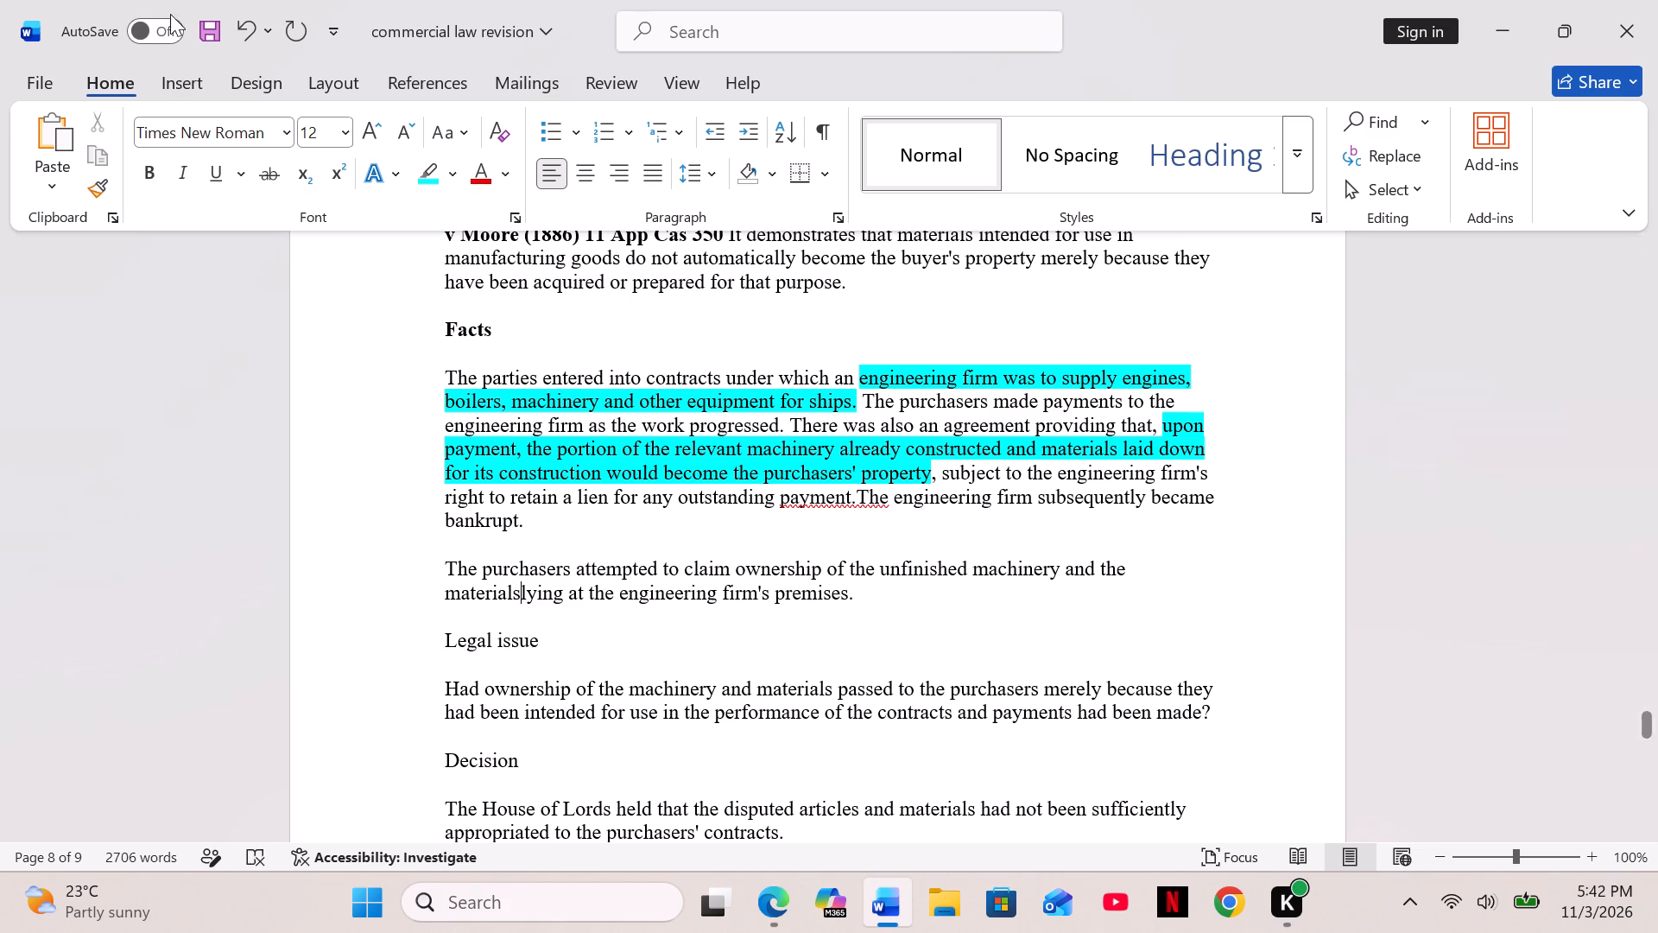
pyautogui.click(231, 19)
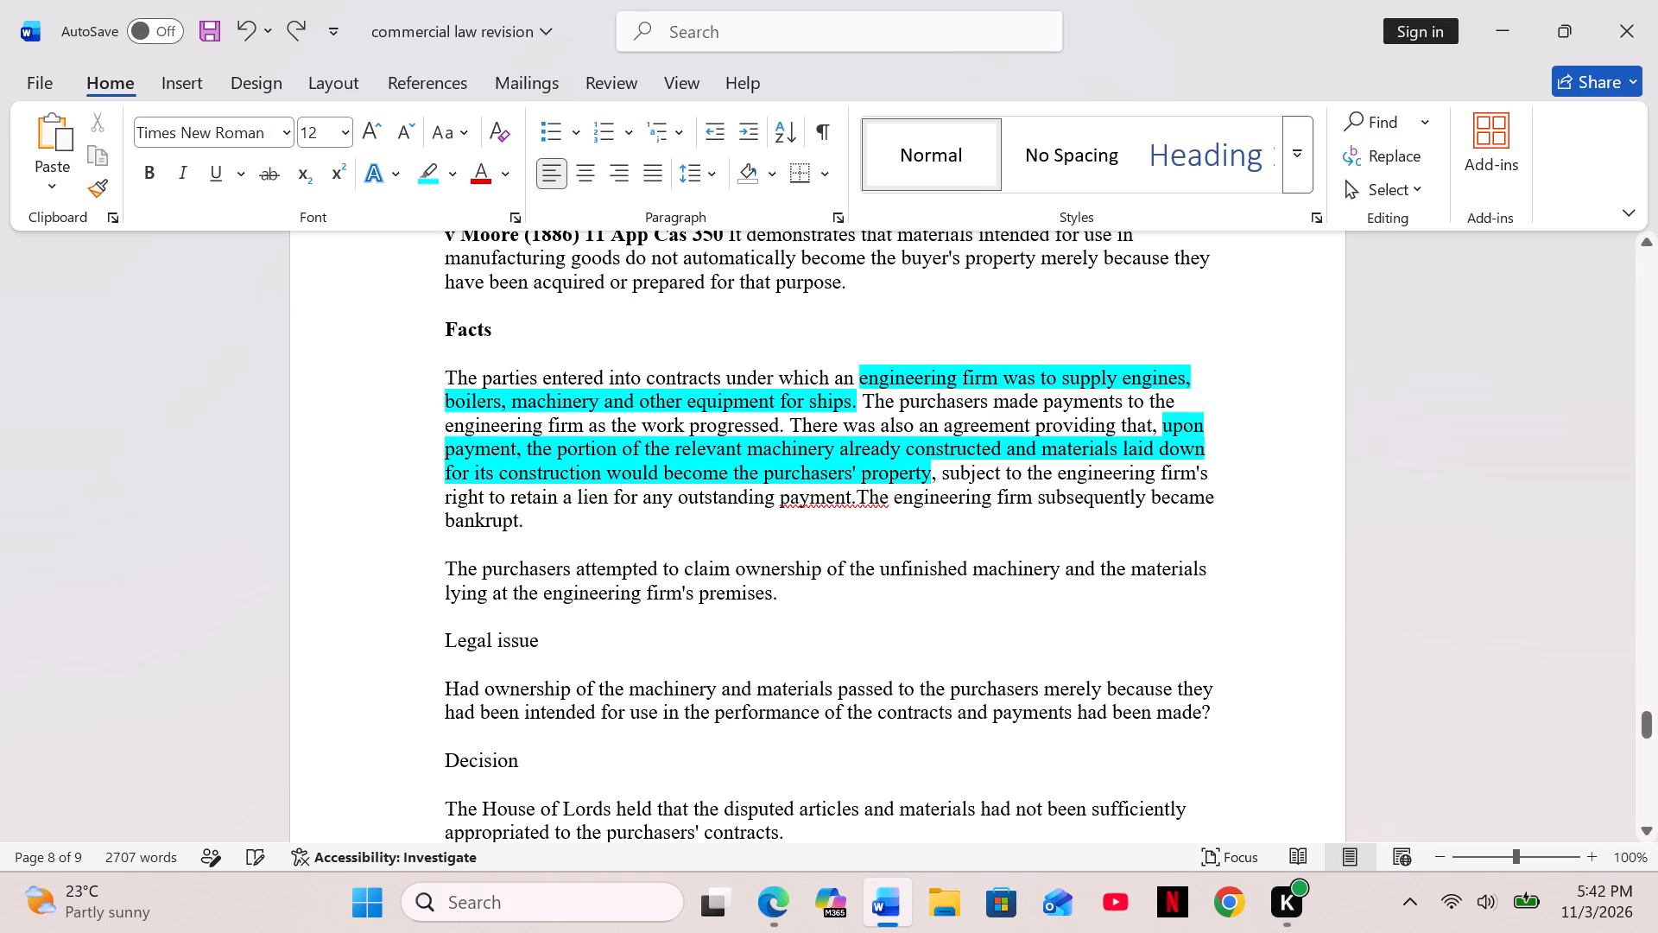
# Join "The purchasers attempted to claim ownership" onto the Facts paragraph with a space, and insert a space after "outstanding payment.".
pyautogui.click(443, 565)
pyautogui.press('BackSpace')
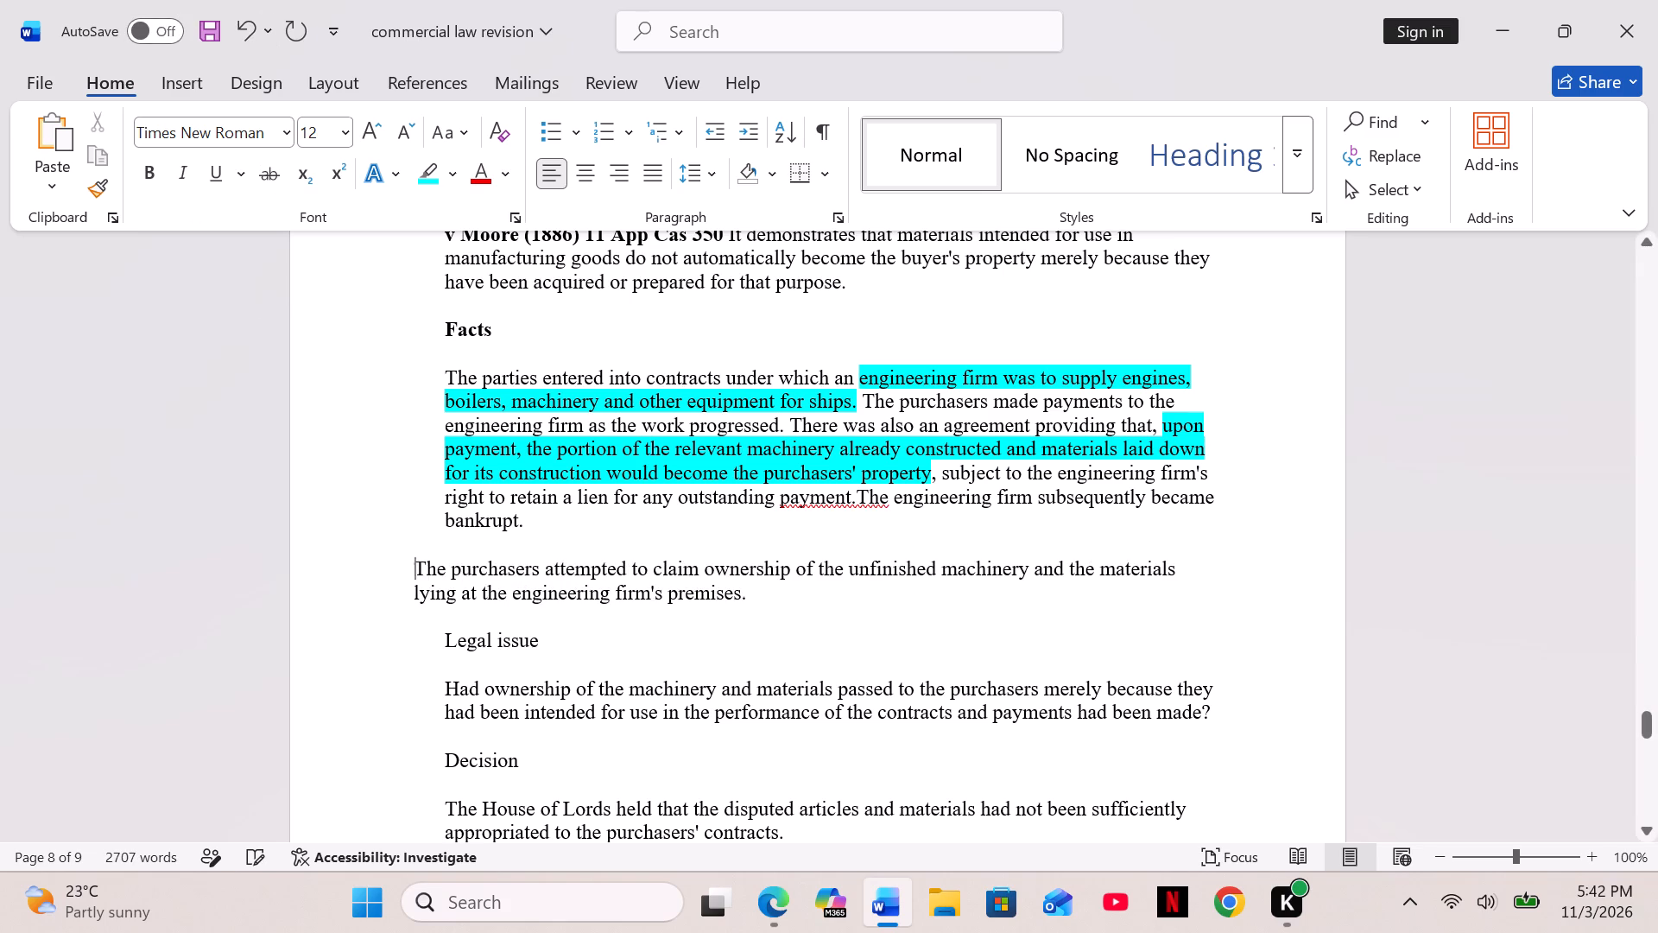
pyautogui.press('BackSpace')
pyautogui.press('space')
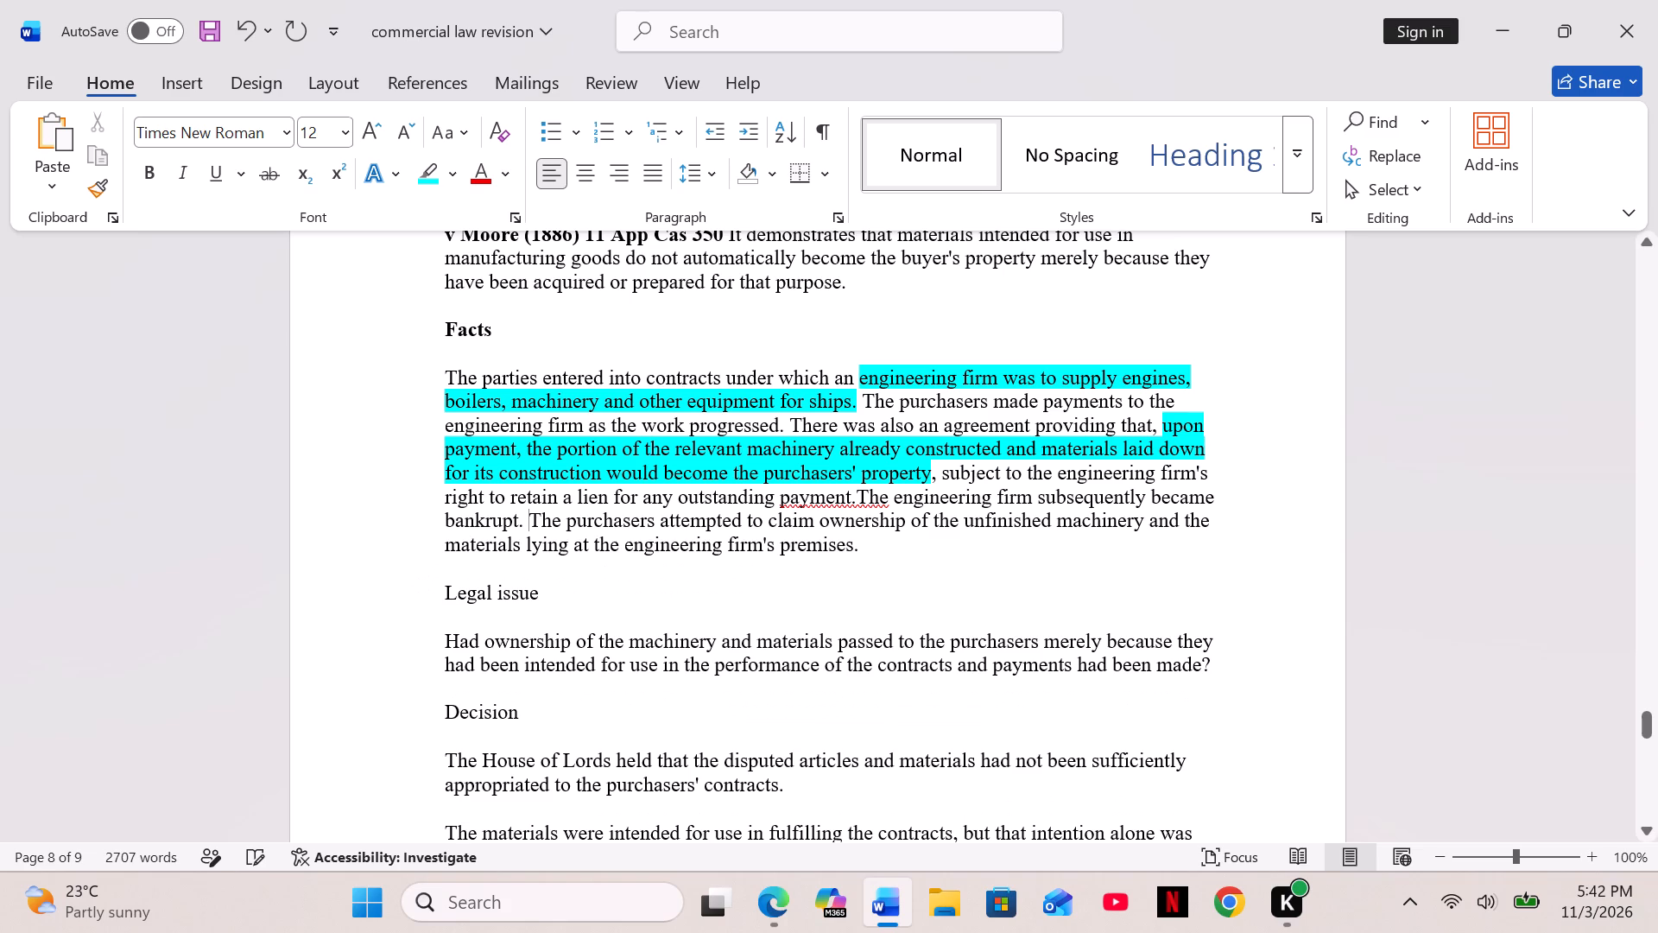
pyautogui.click(855, 500)
pyautogui.press('space')
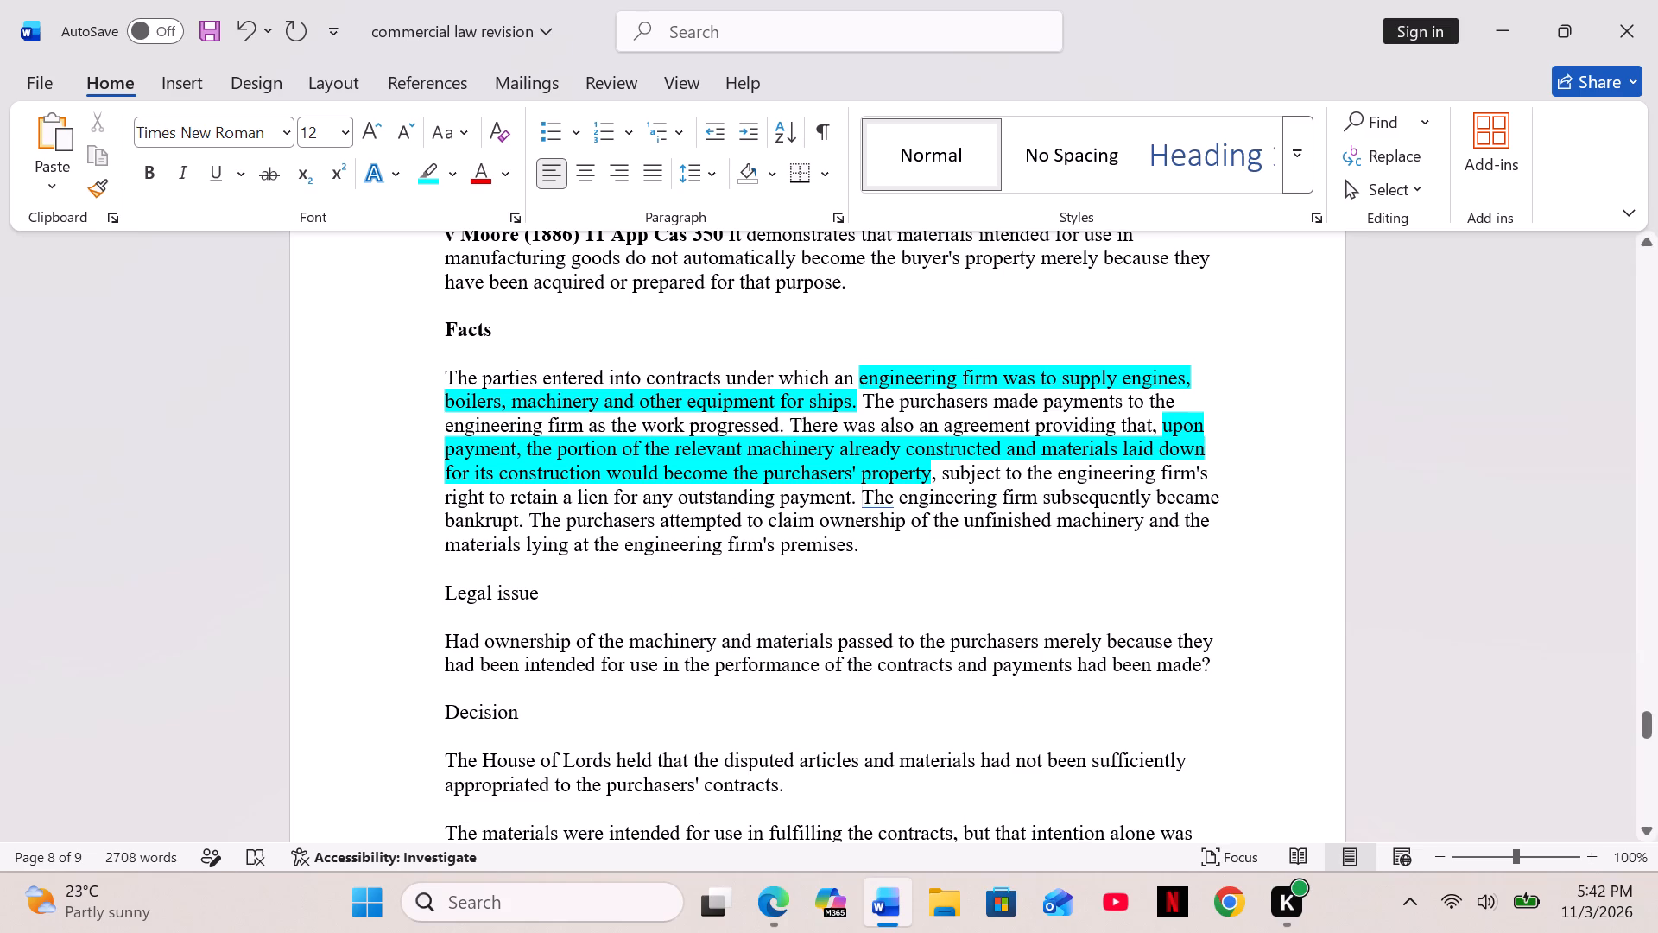
# Make the "Legal issue" heading below the merged Facts paragraph bold.
pyautogui.moveTo(542, 614); pyautogui.dragTo(429, 594)
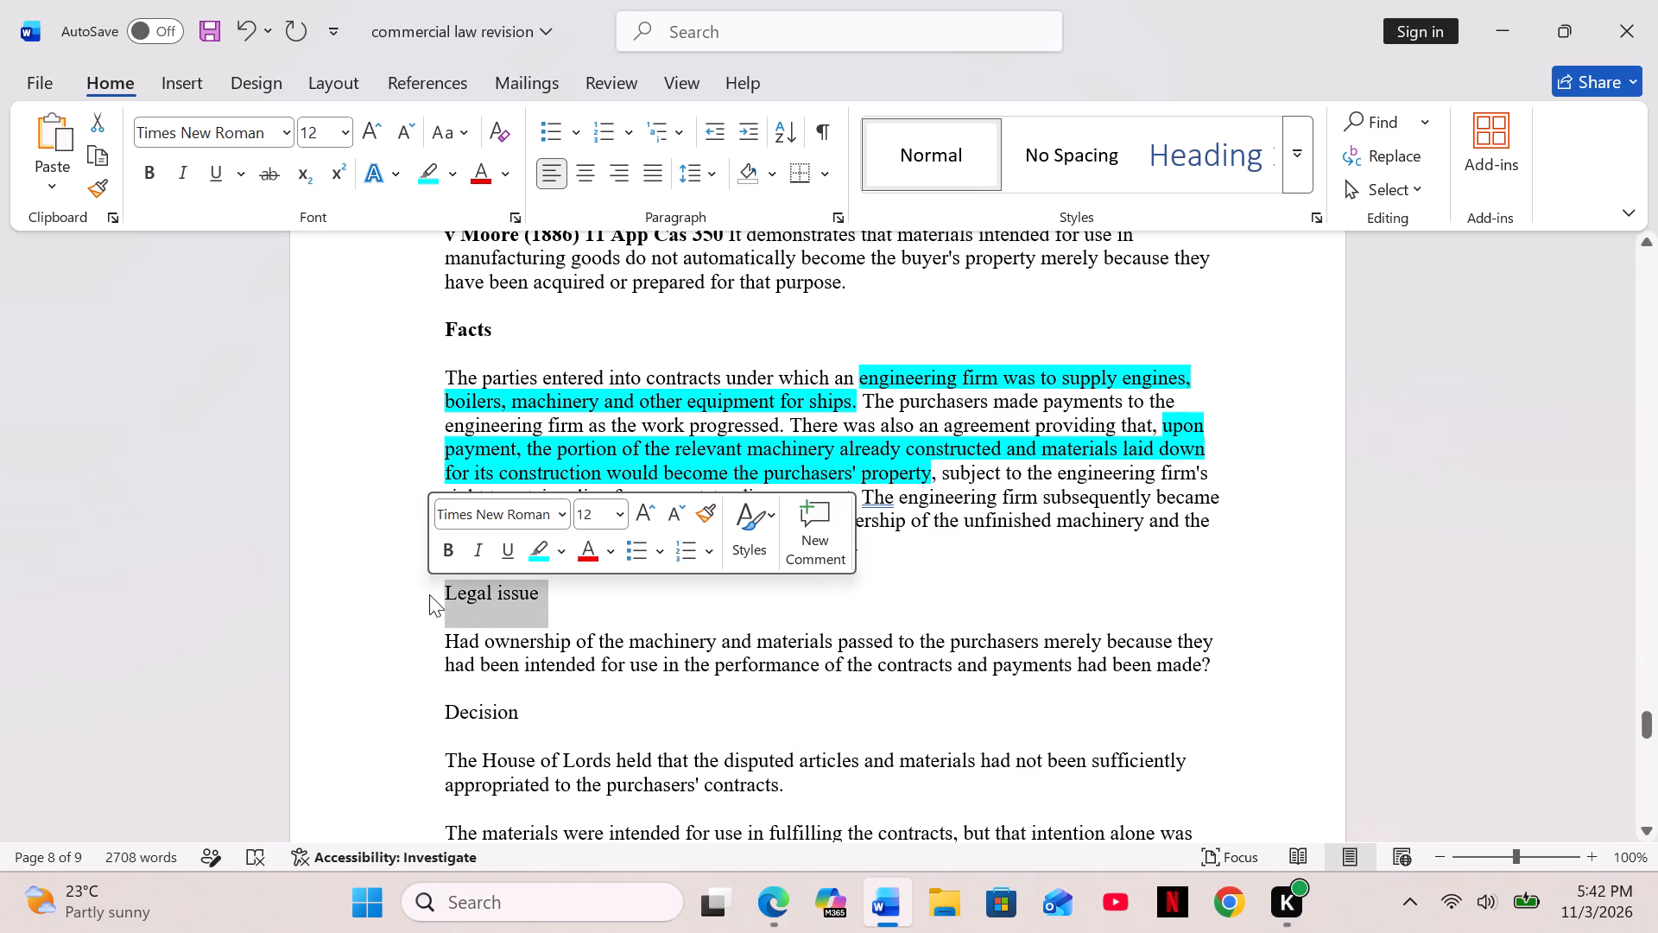
pyautogui.click(440, 558)
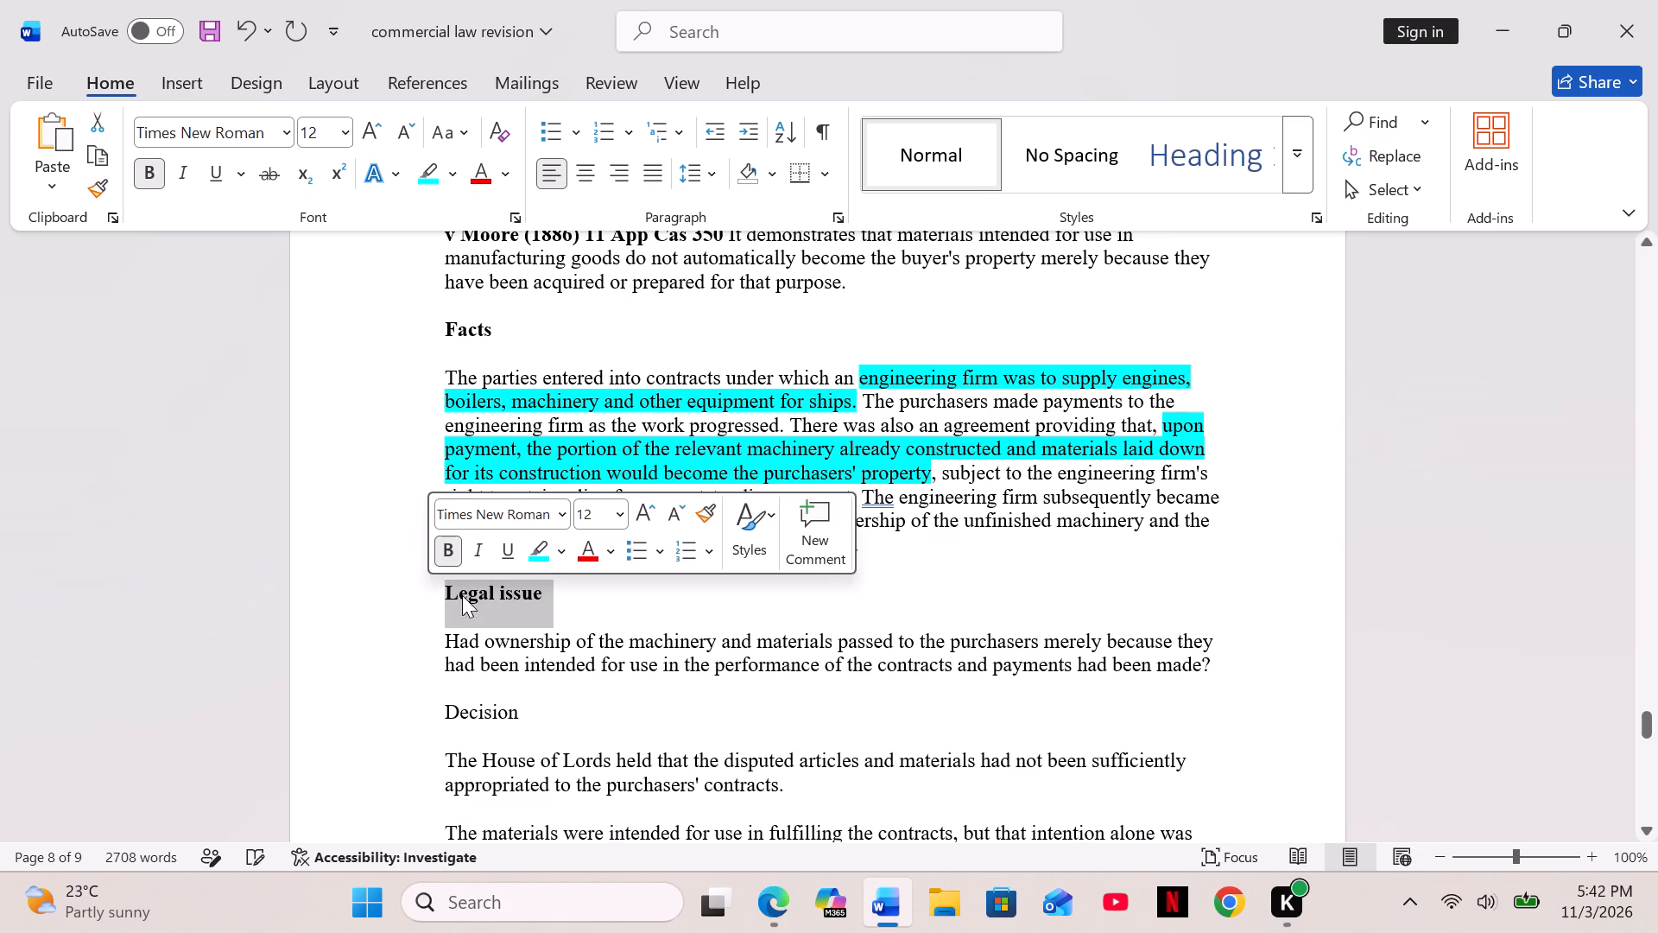
pyautogui.click(481, 638)
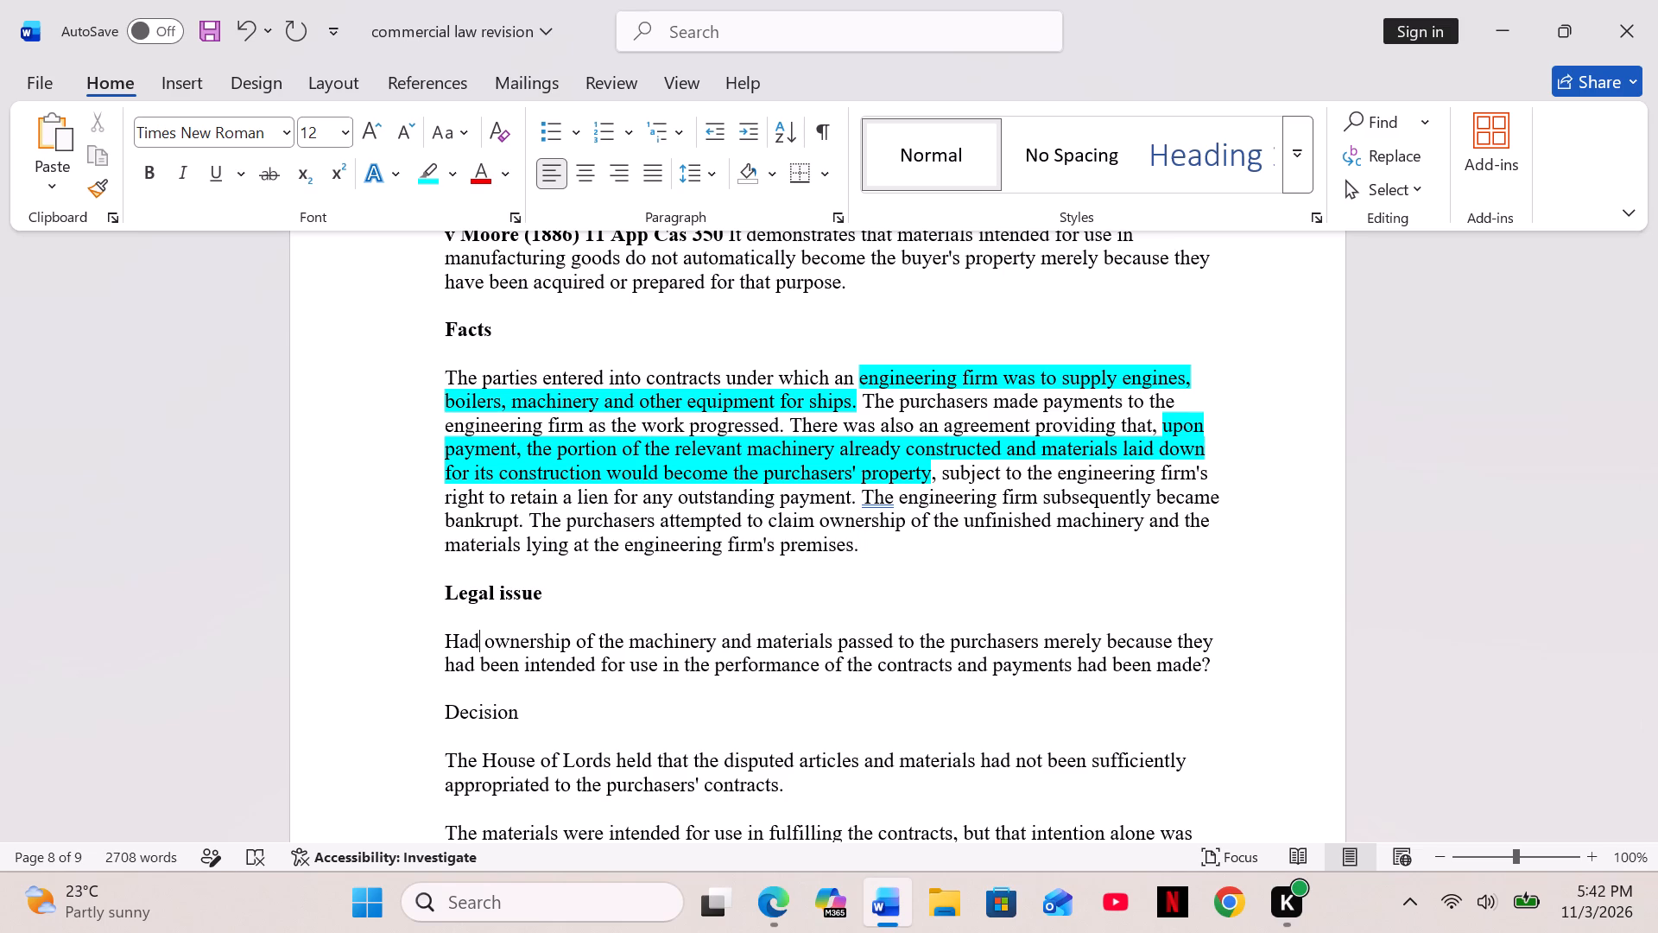
pyautogui.scroll(-1, 464, 600)
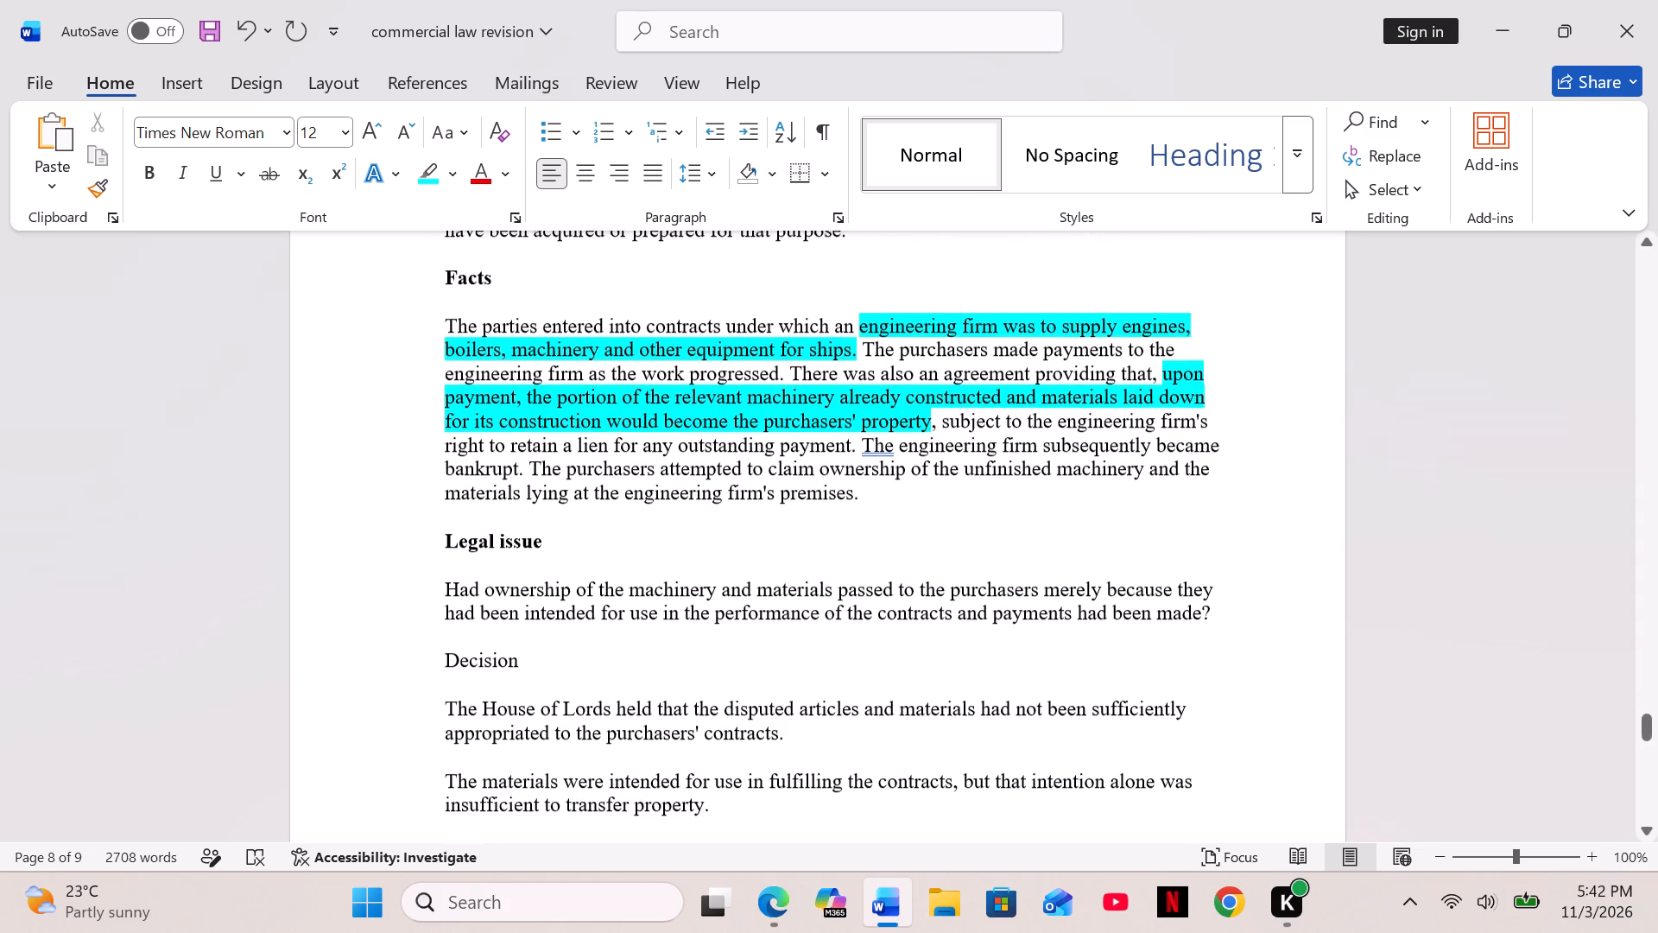
# Make the Legal issue wording from "materials passed to the purchasers" to "payments had been made" bold.
pyautogui.scroll(-1, 464, 600)
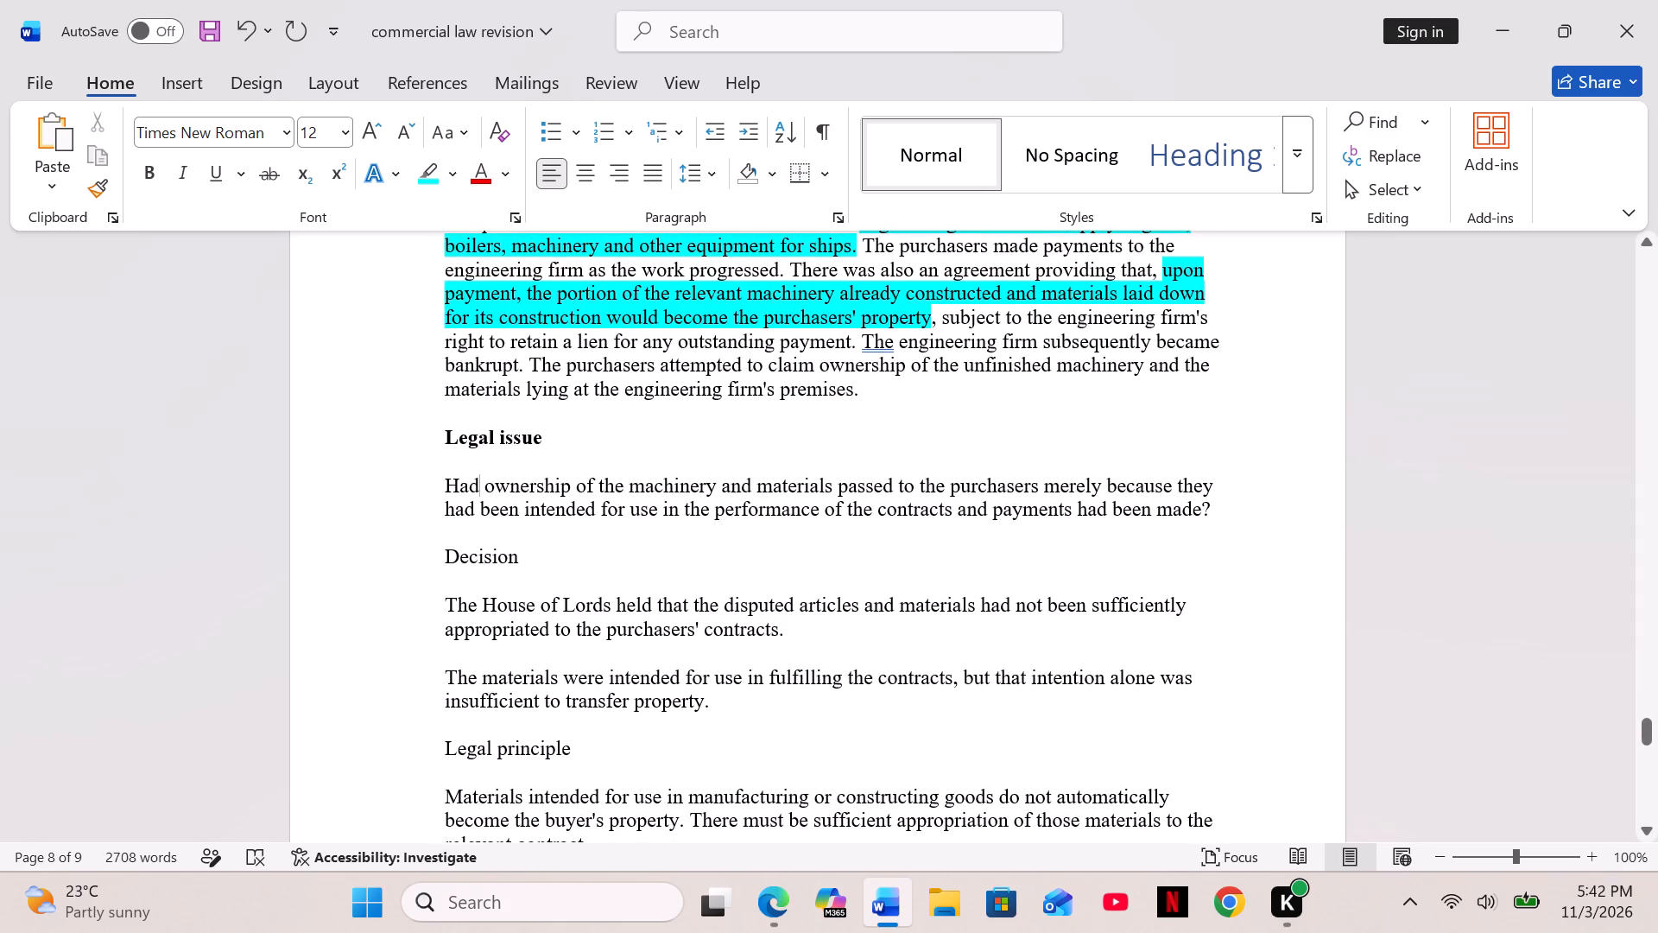
pyautogui.moveTo(832, 486); pyautogui.dragTo(903, 480)
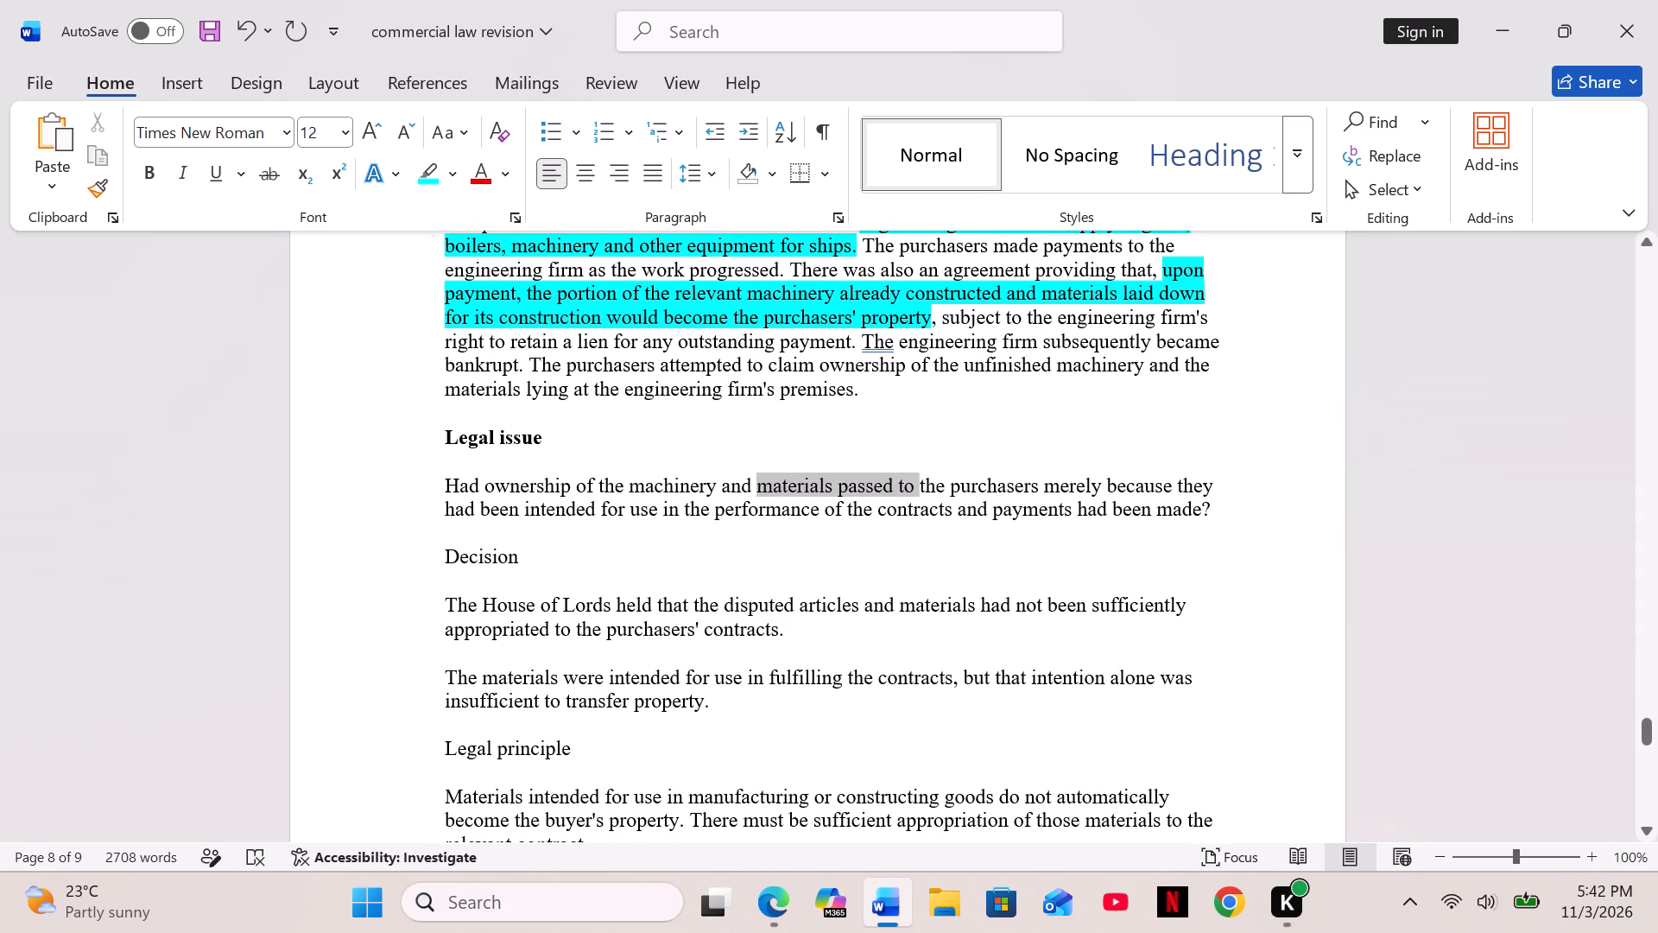
pyautogui.moveTo(903, 480); pyautogui.dragTo(1138, 473)
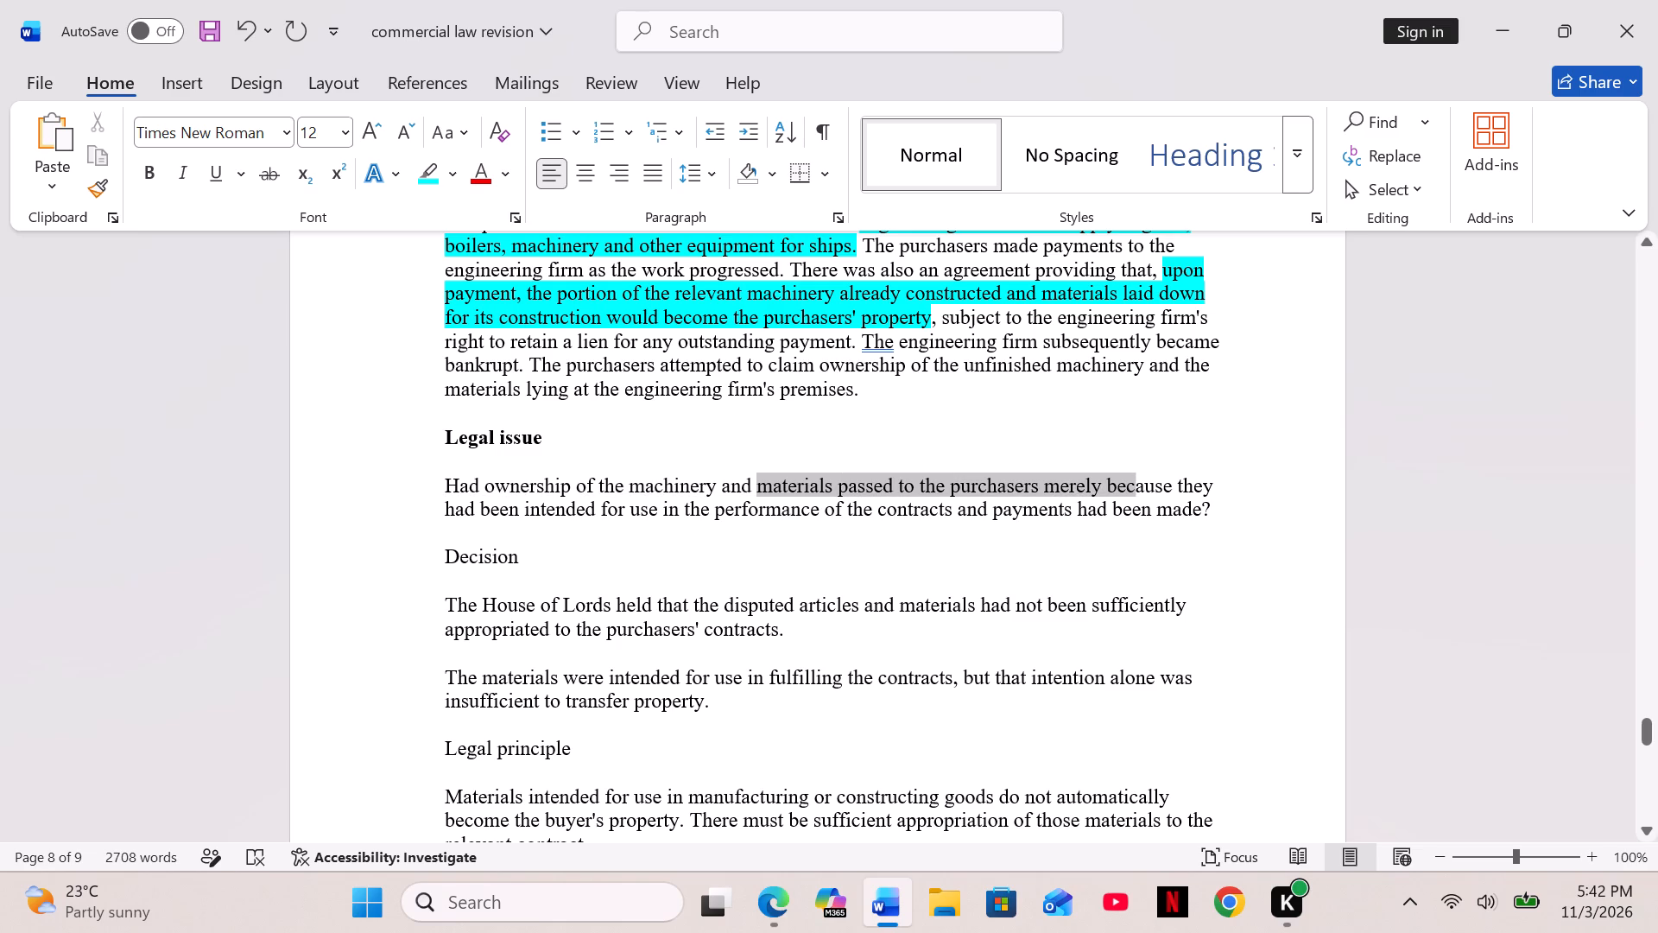
pyautogui.moveTo(1138, 473); pyautogui.dragTo(1041, 510)
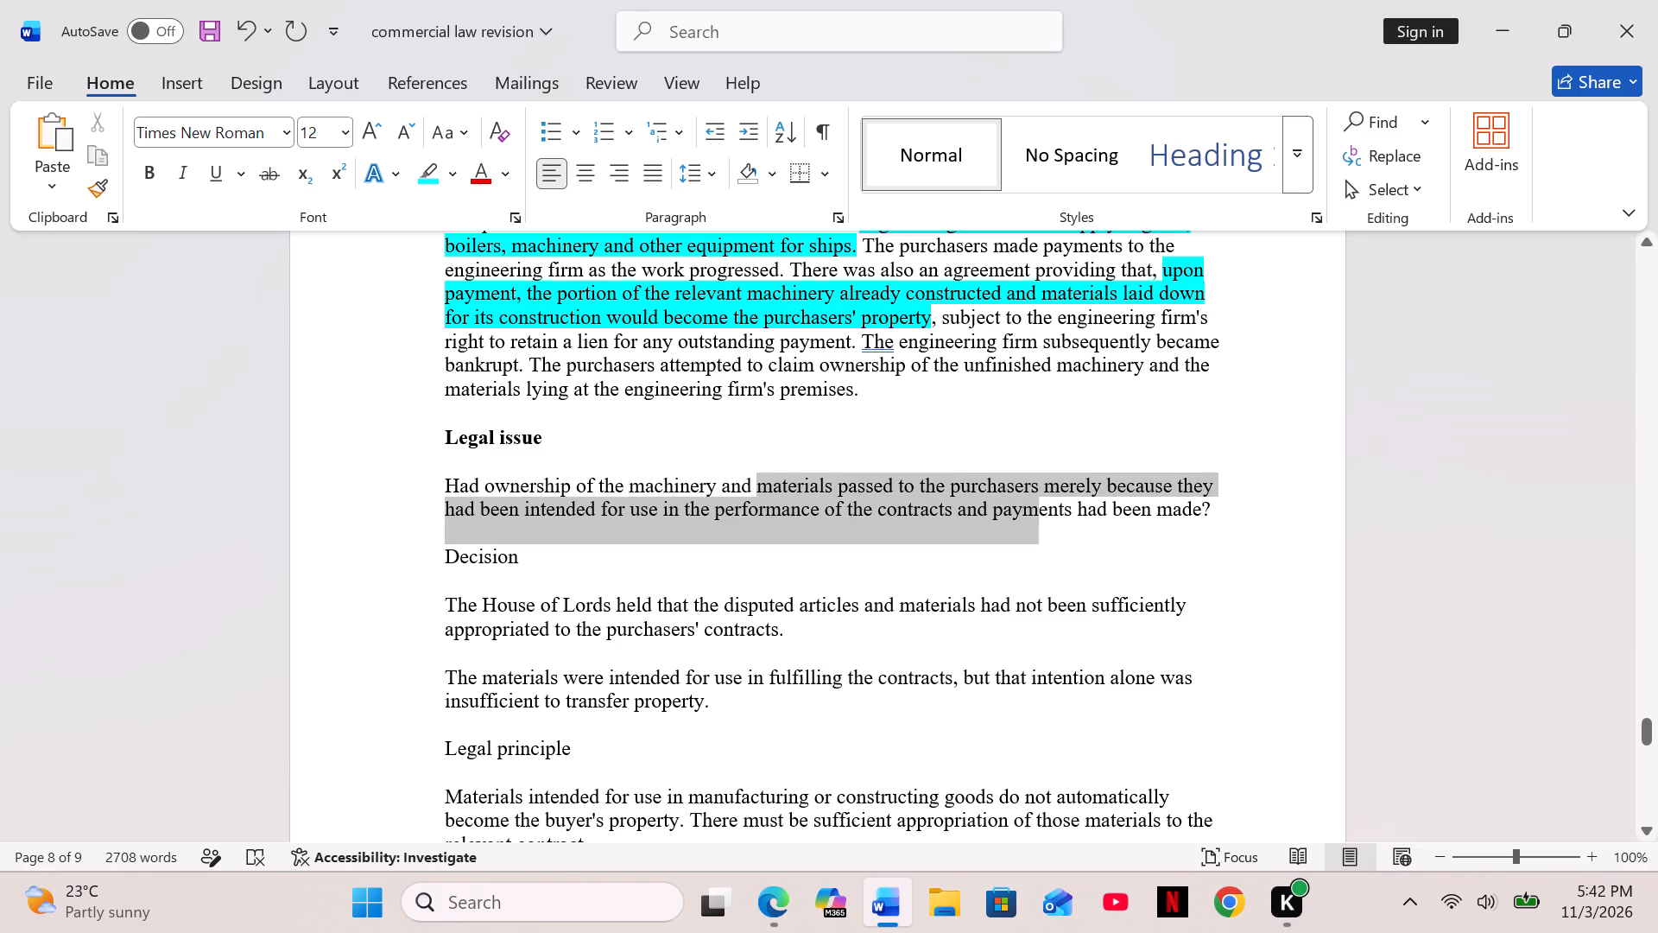
pyautogui.moveTo(1041, 510); pyautogui.dragTo(1191, 501)
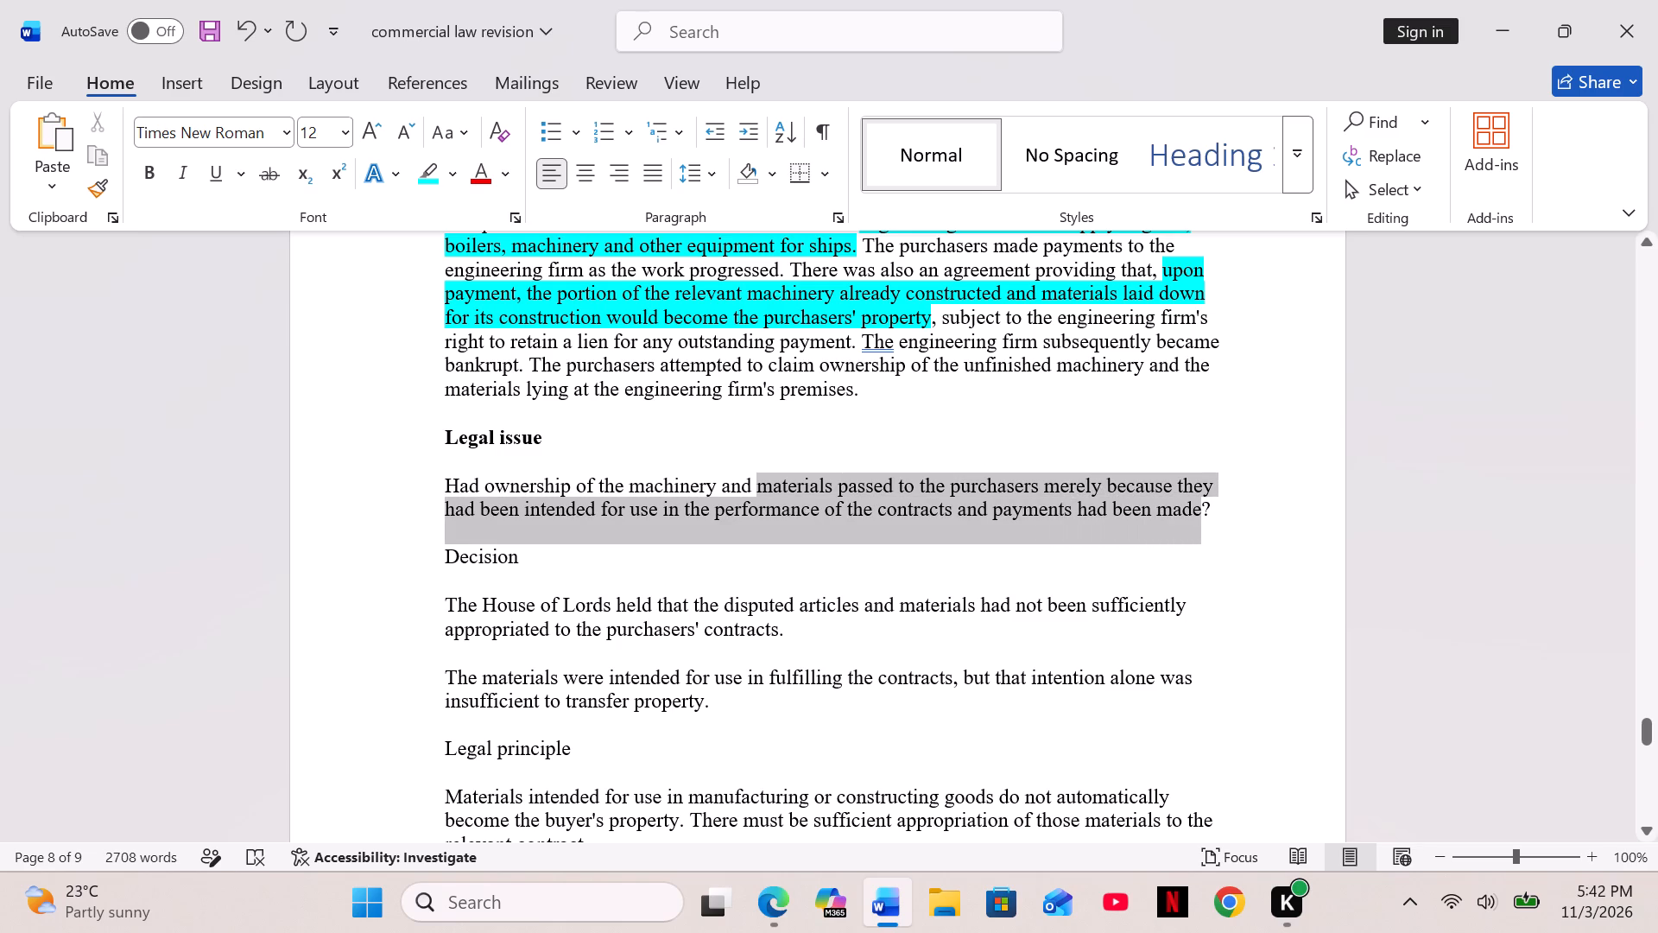
pyautogui.moveTo(1191, 501); pyautogui.dragTo(1193, 501)
pyautogui.click(1218, 466)
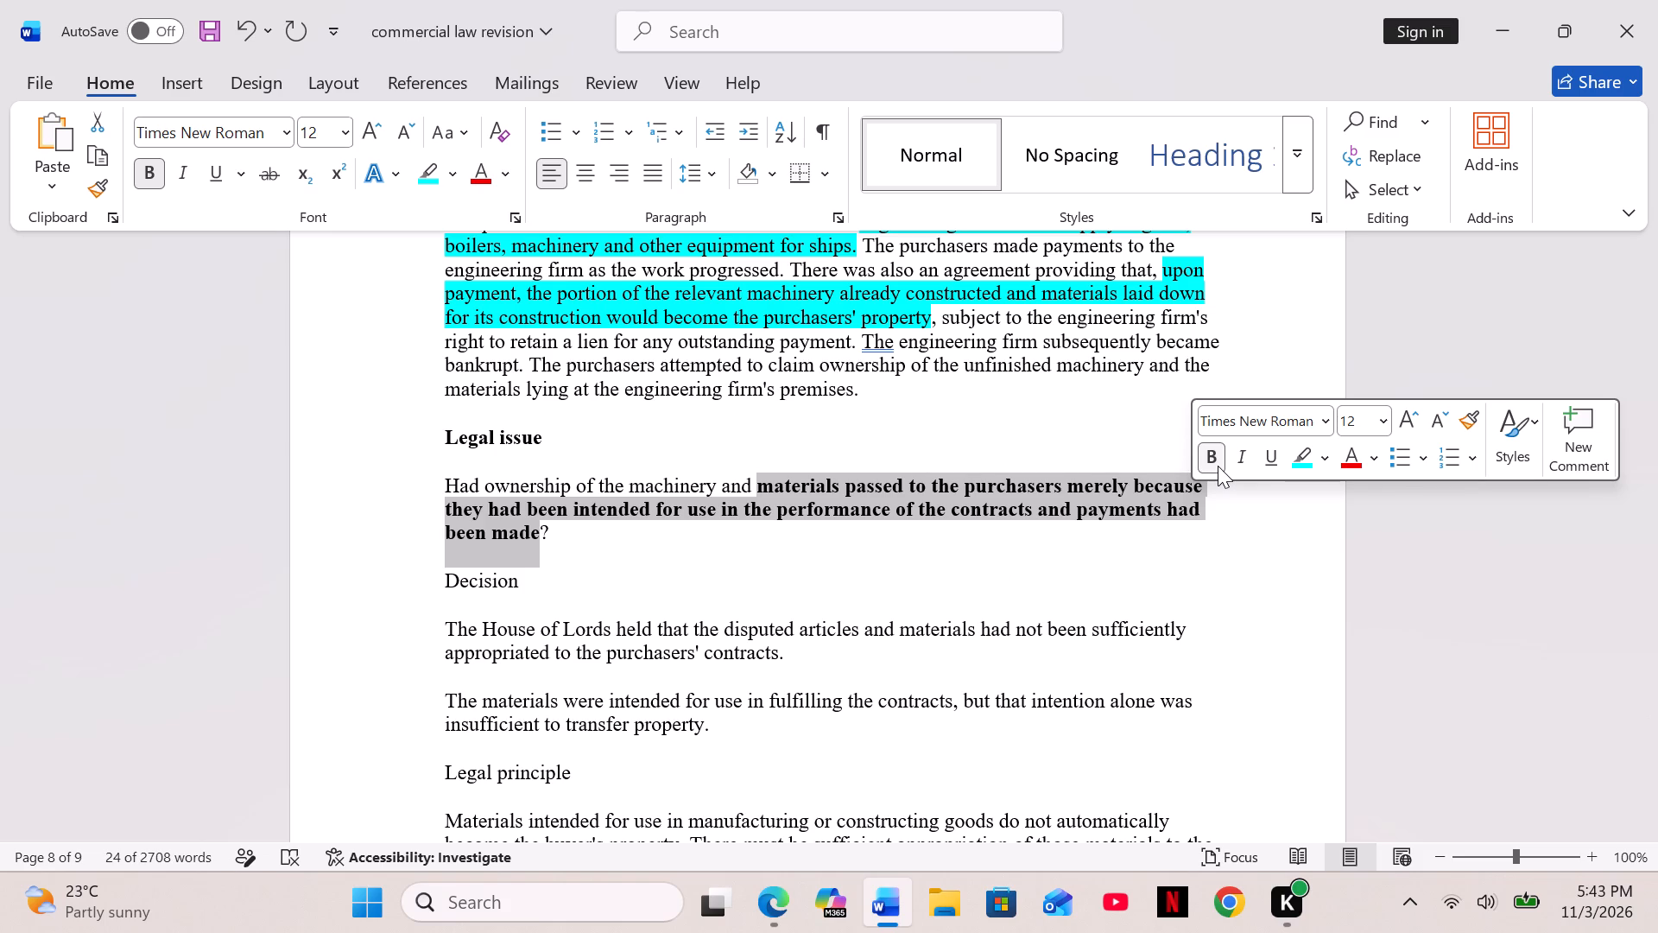
pyautogui.click(1125, 544)
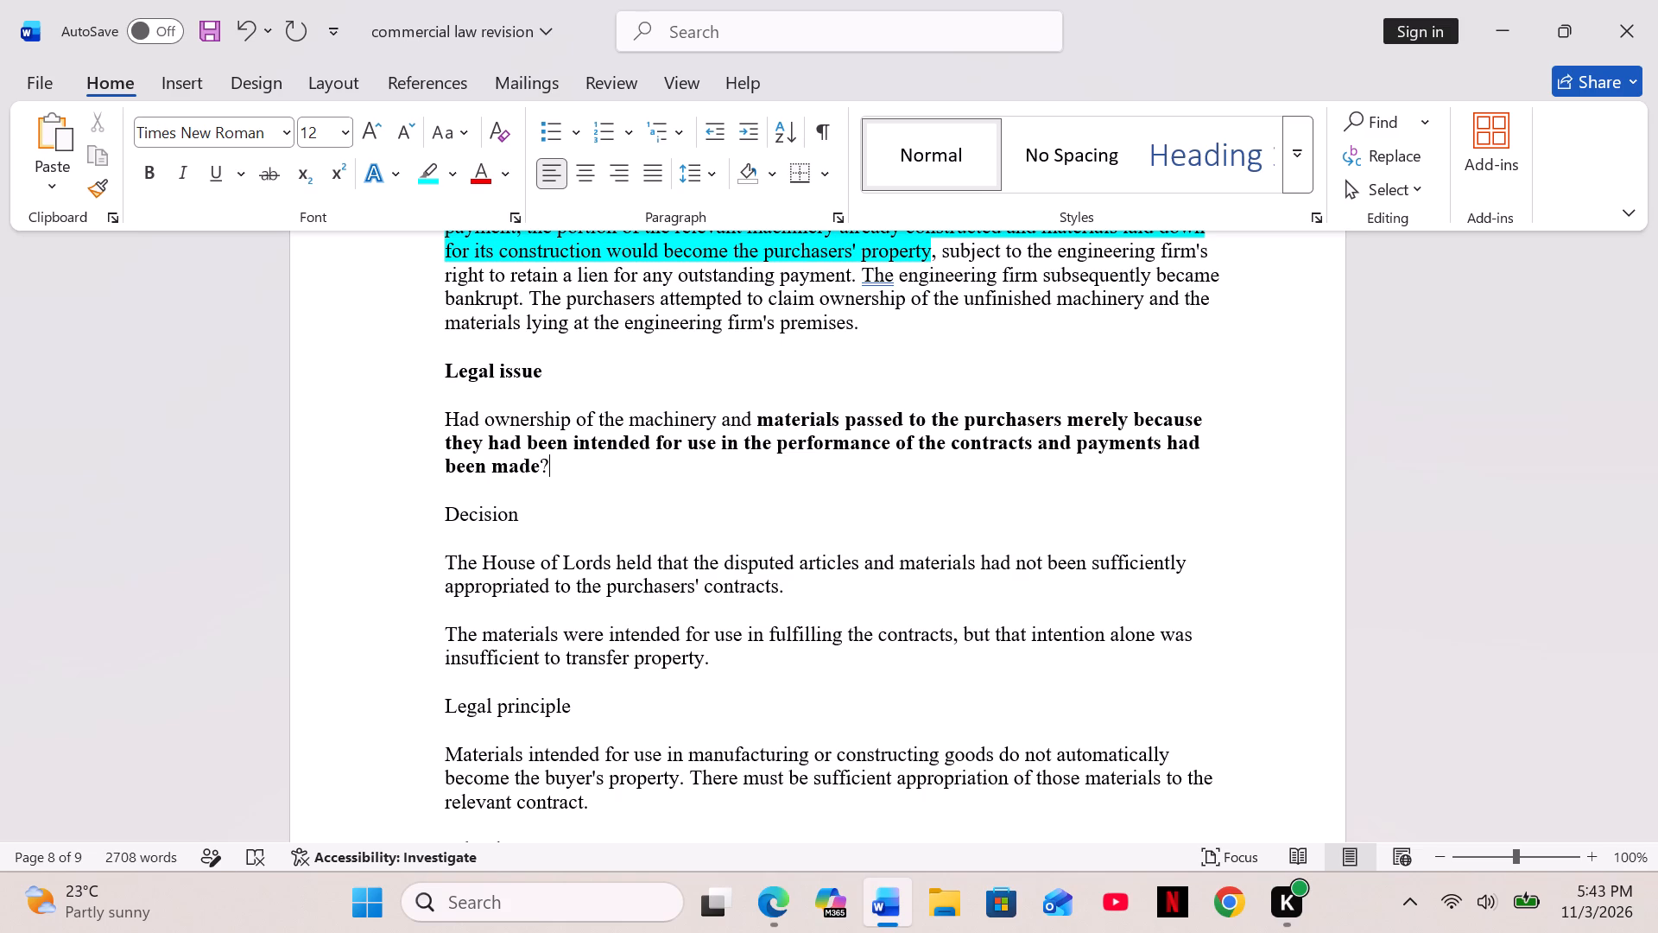
# Make the "Decision" heading below the Legal issue question bold.
pyautogui.scroll(-1, 1125, 544)
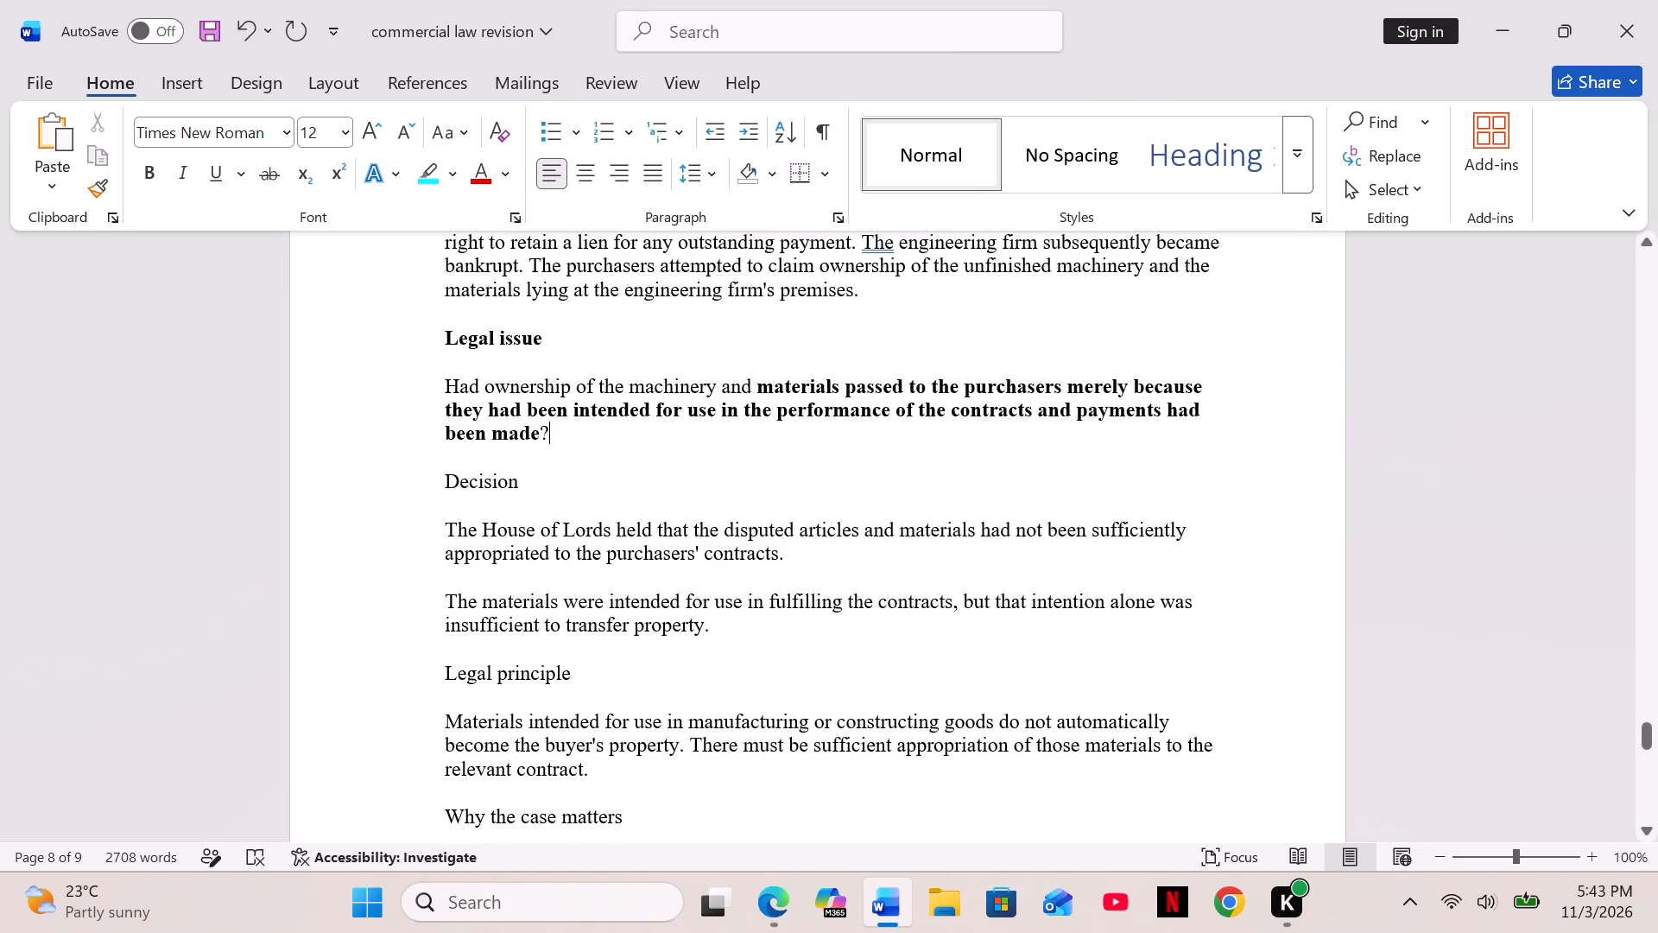
pyautogui.scroll(-1, 1125, 544)
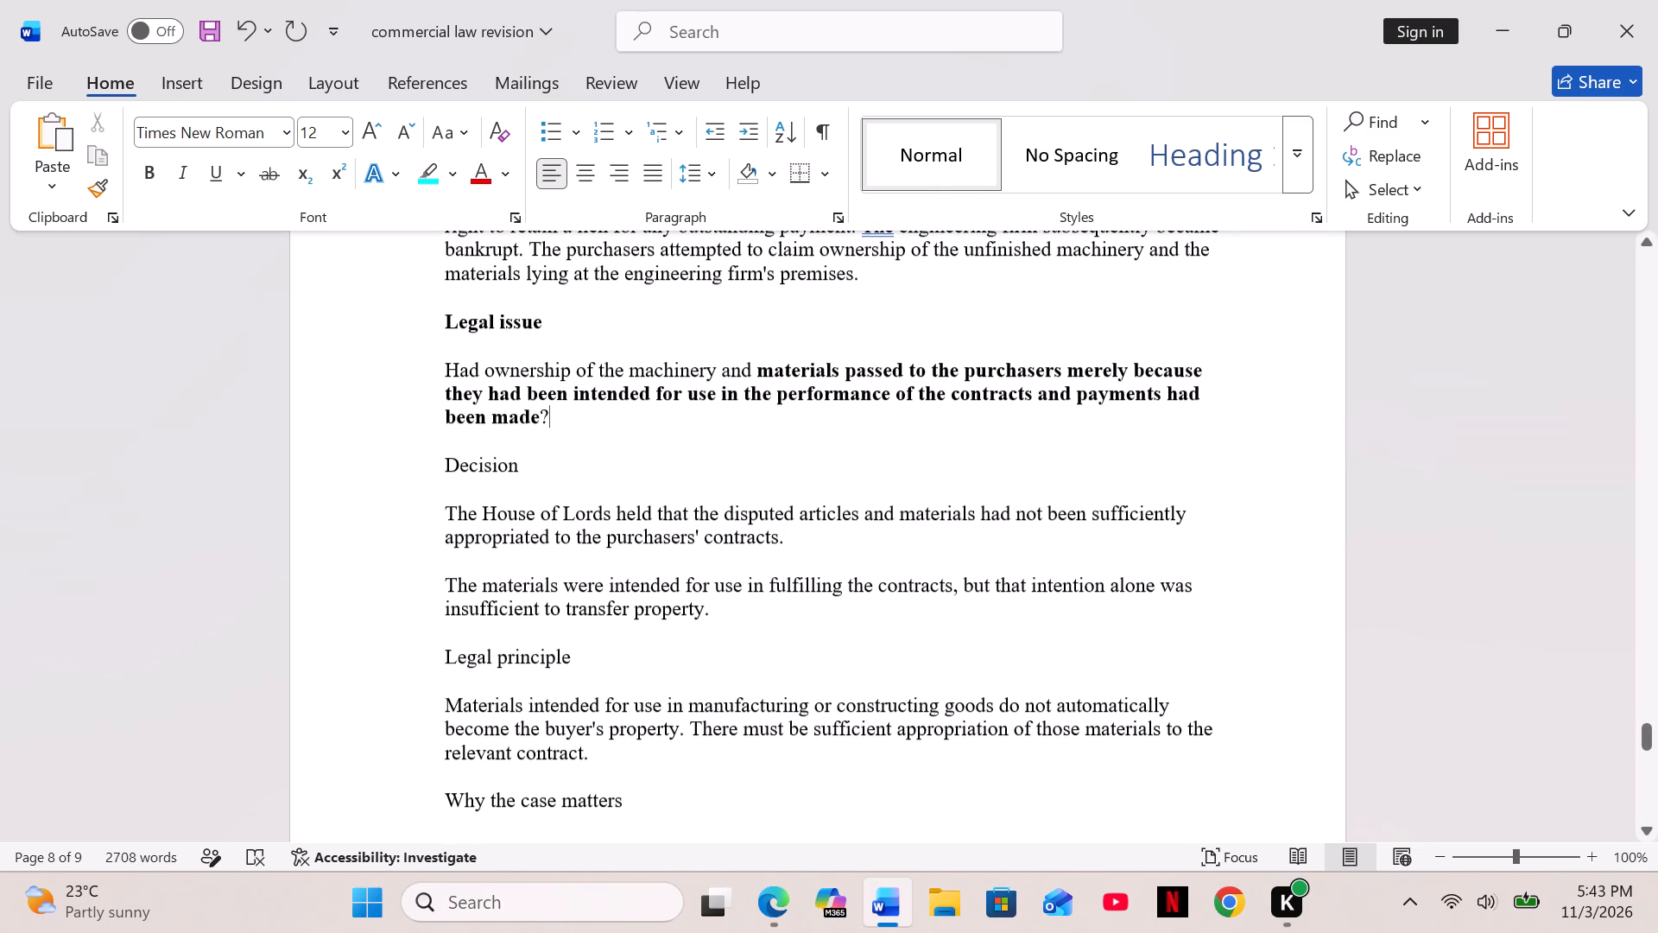
pyautogui.scroll(-1, 1125, 544)
pyautogui.scroll(1, 1125, 544)
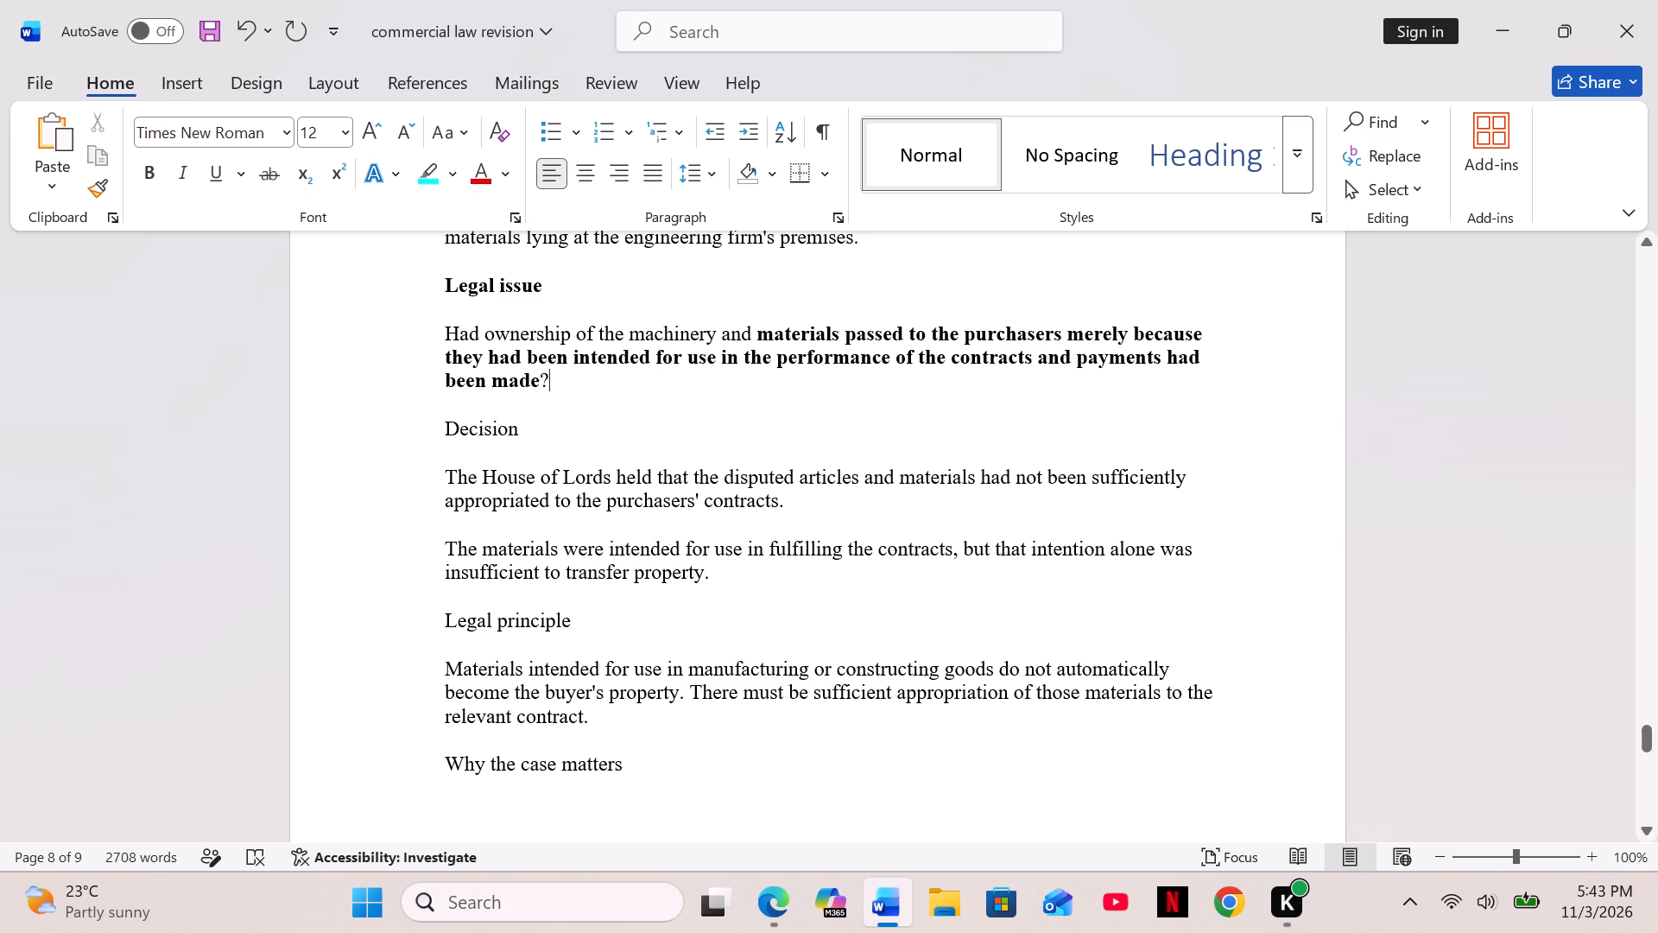
pyautogui.moveTo(534, 448); pyautogui.dragTo(431, 441)
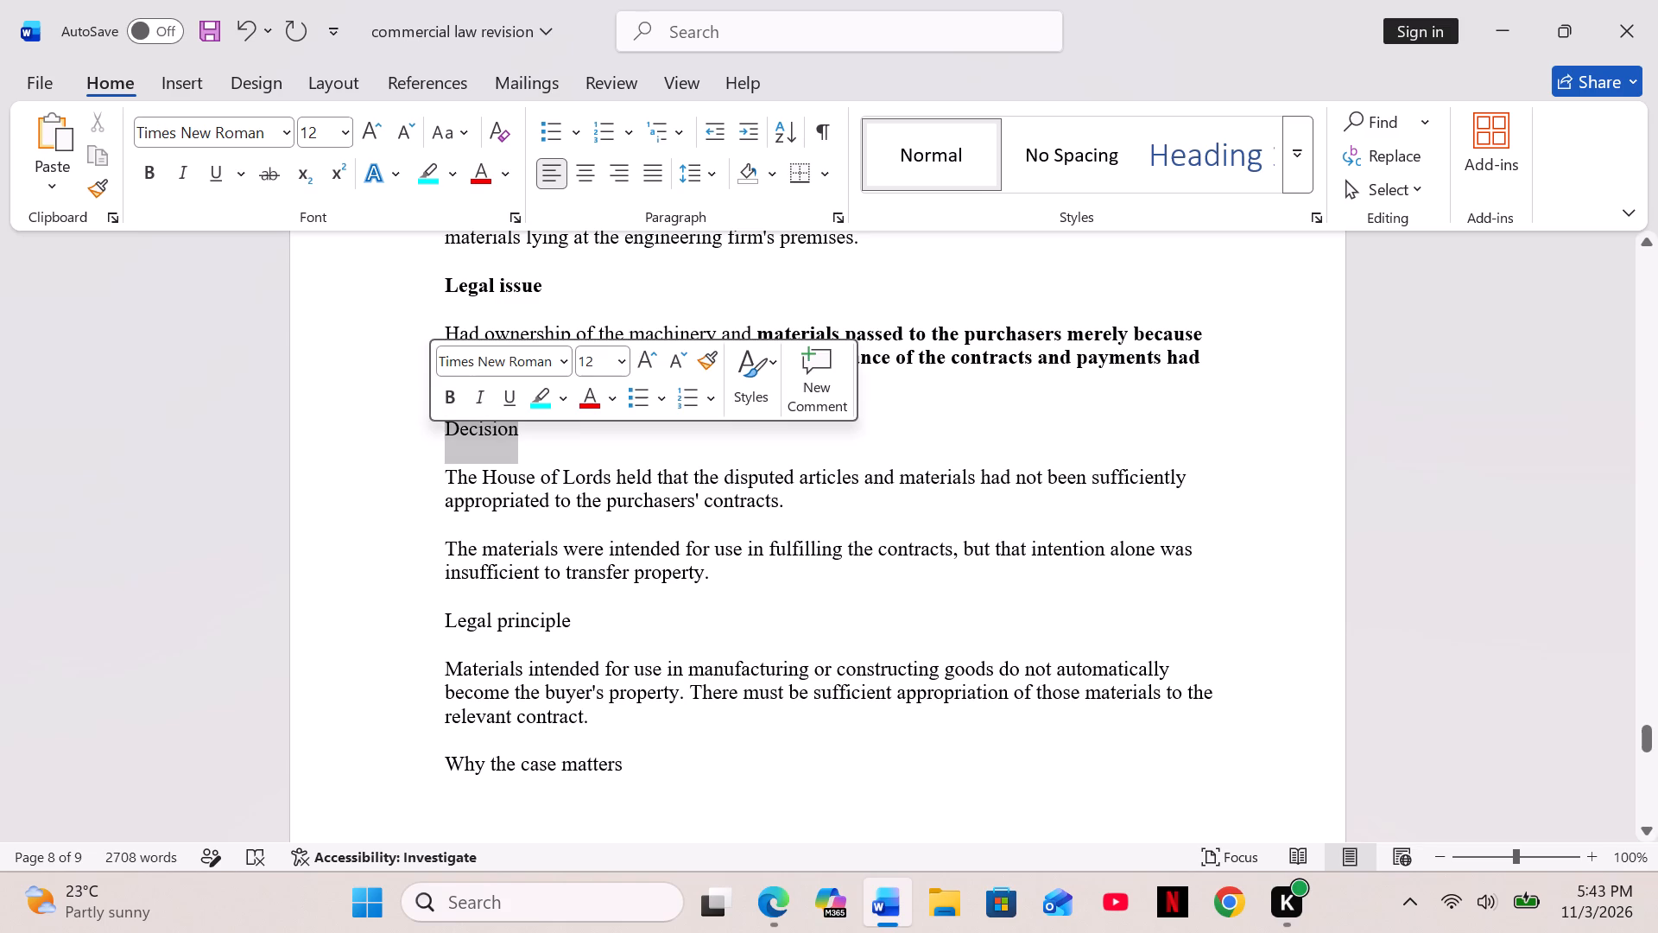
pyautogui.click(449, 403)
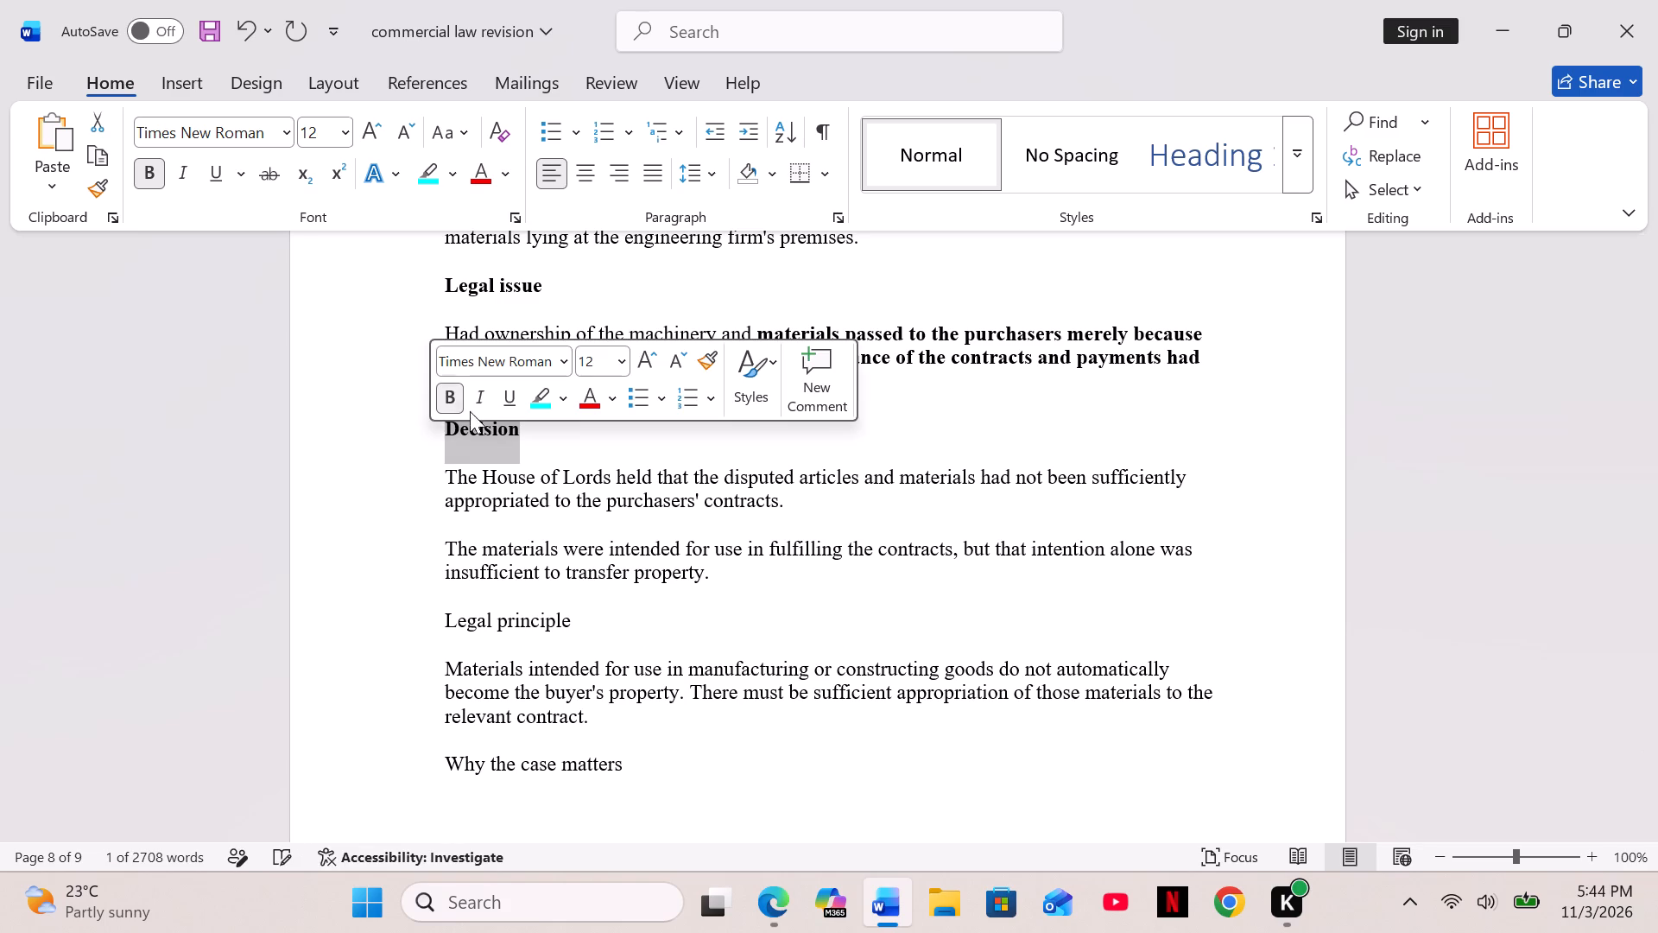
pyautogui.click(509, 508)
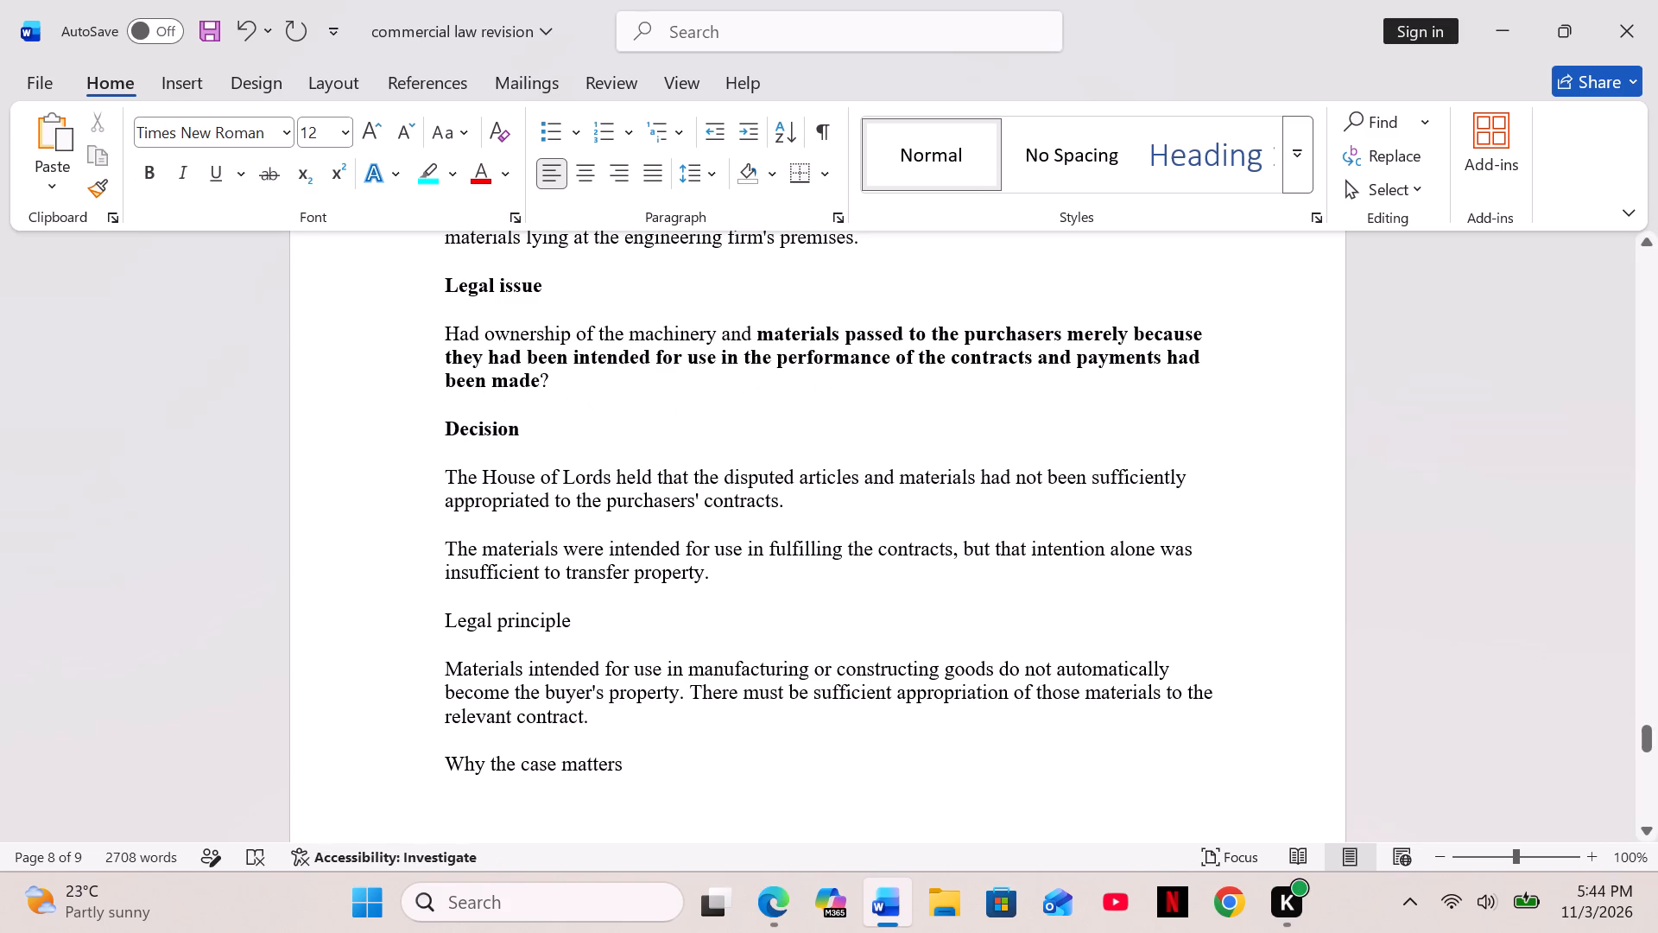
# Join "The materials were intended for use in fulfilling the contracts" onto the end of the first Decision paragraph, separated by a space.
pyautogui.click(444, 568)
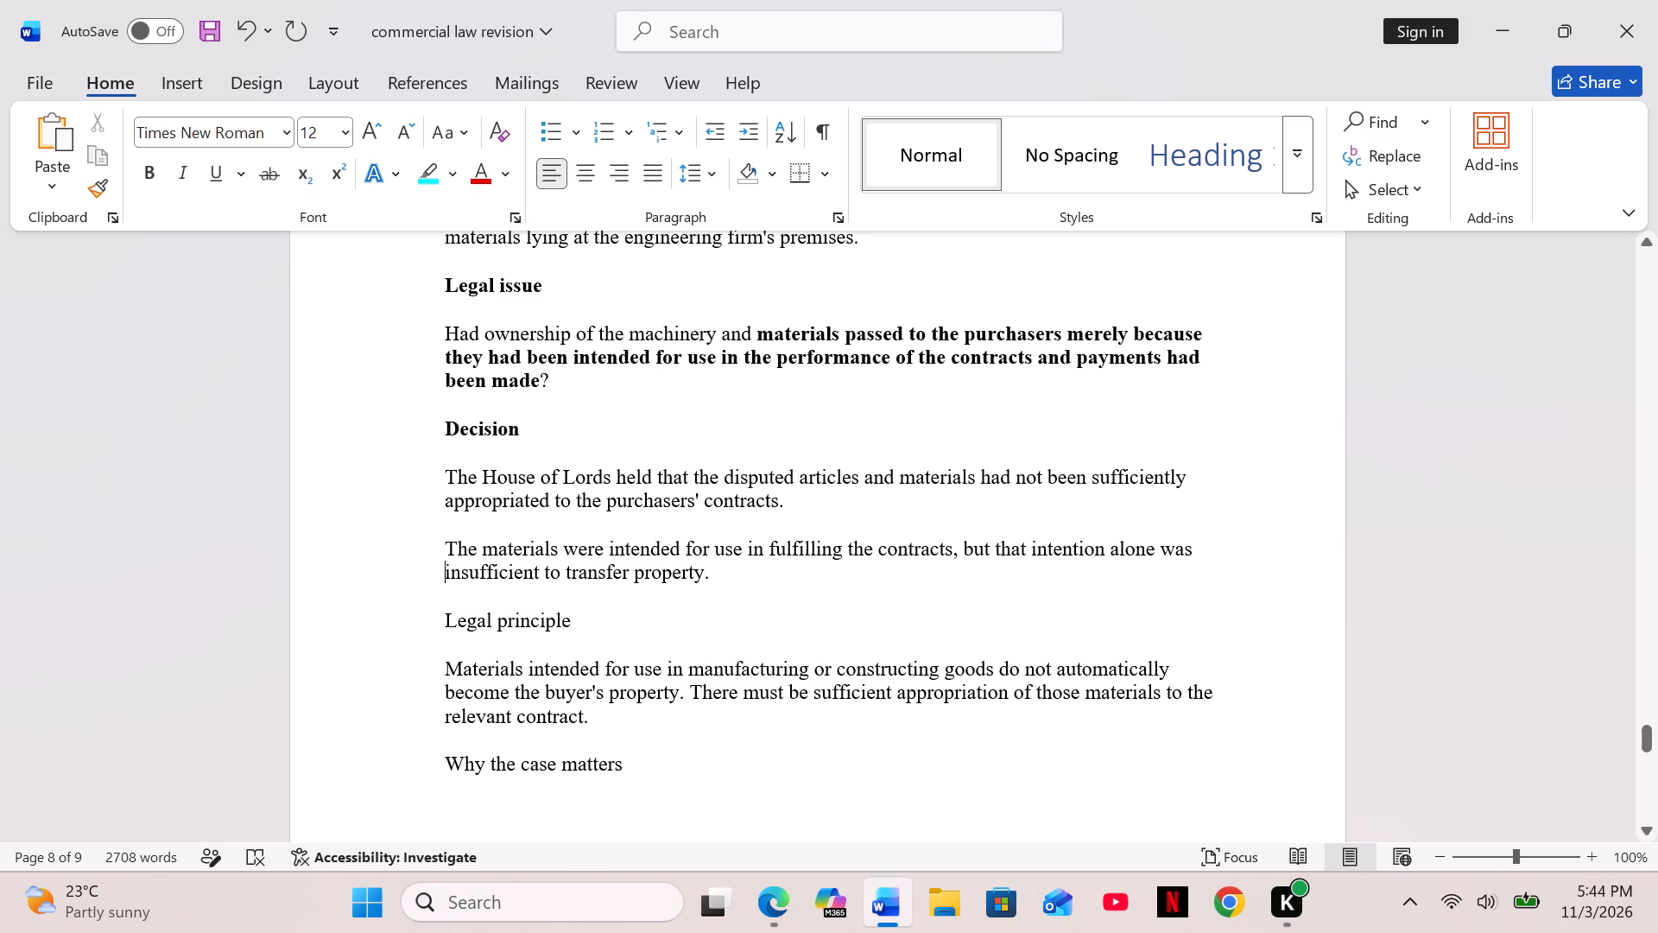
pyautogui.click(441, 555)
pyautogui.press('BackSpace')
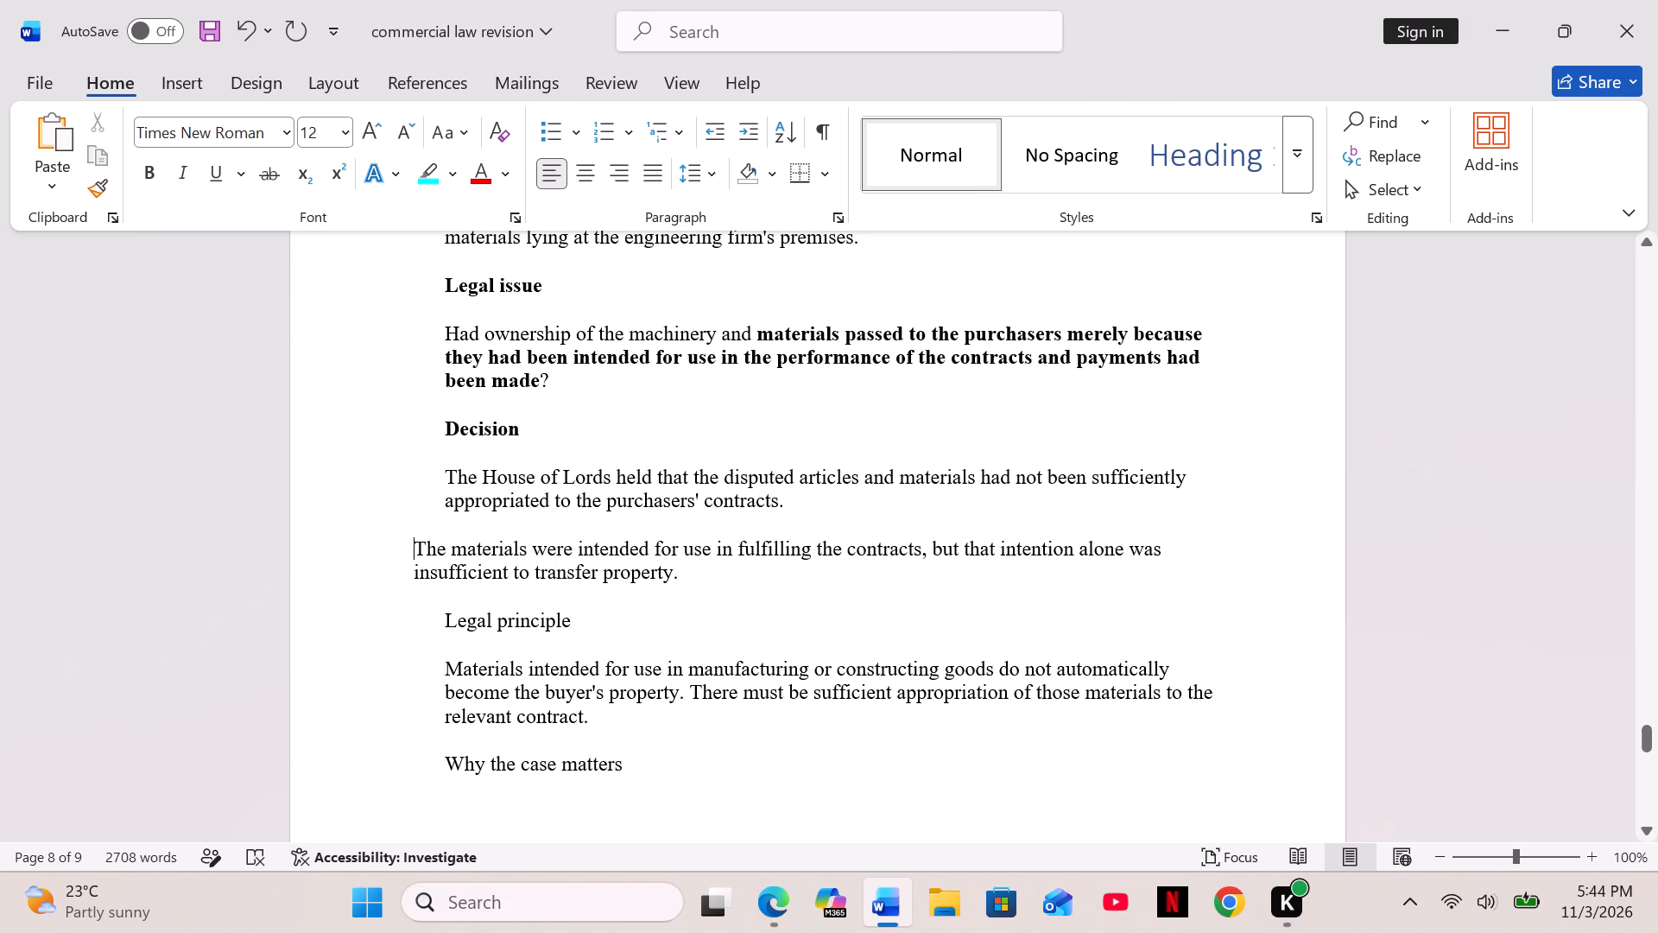
pyautogui.press('BackSpace')
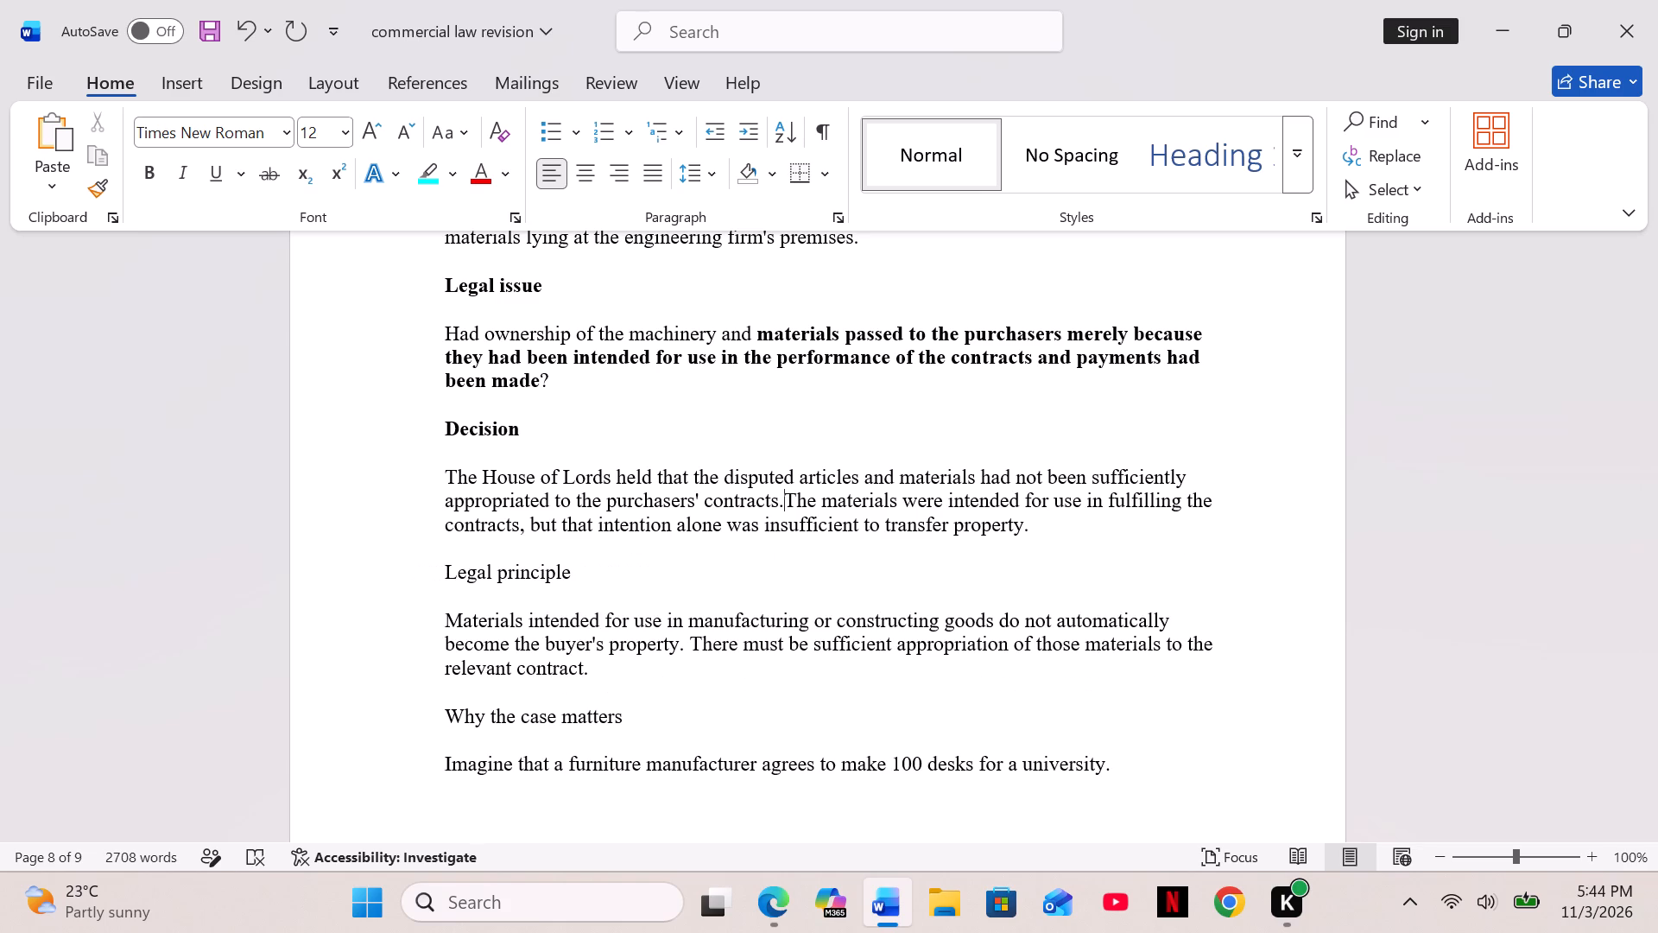
pyautogui.press('space')
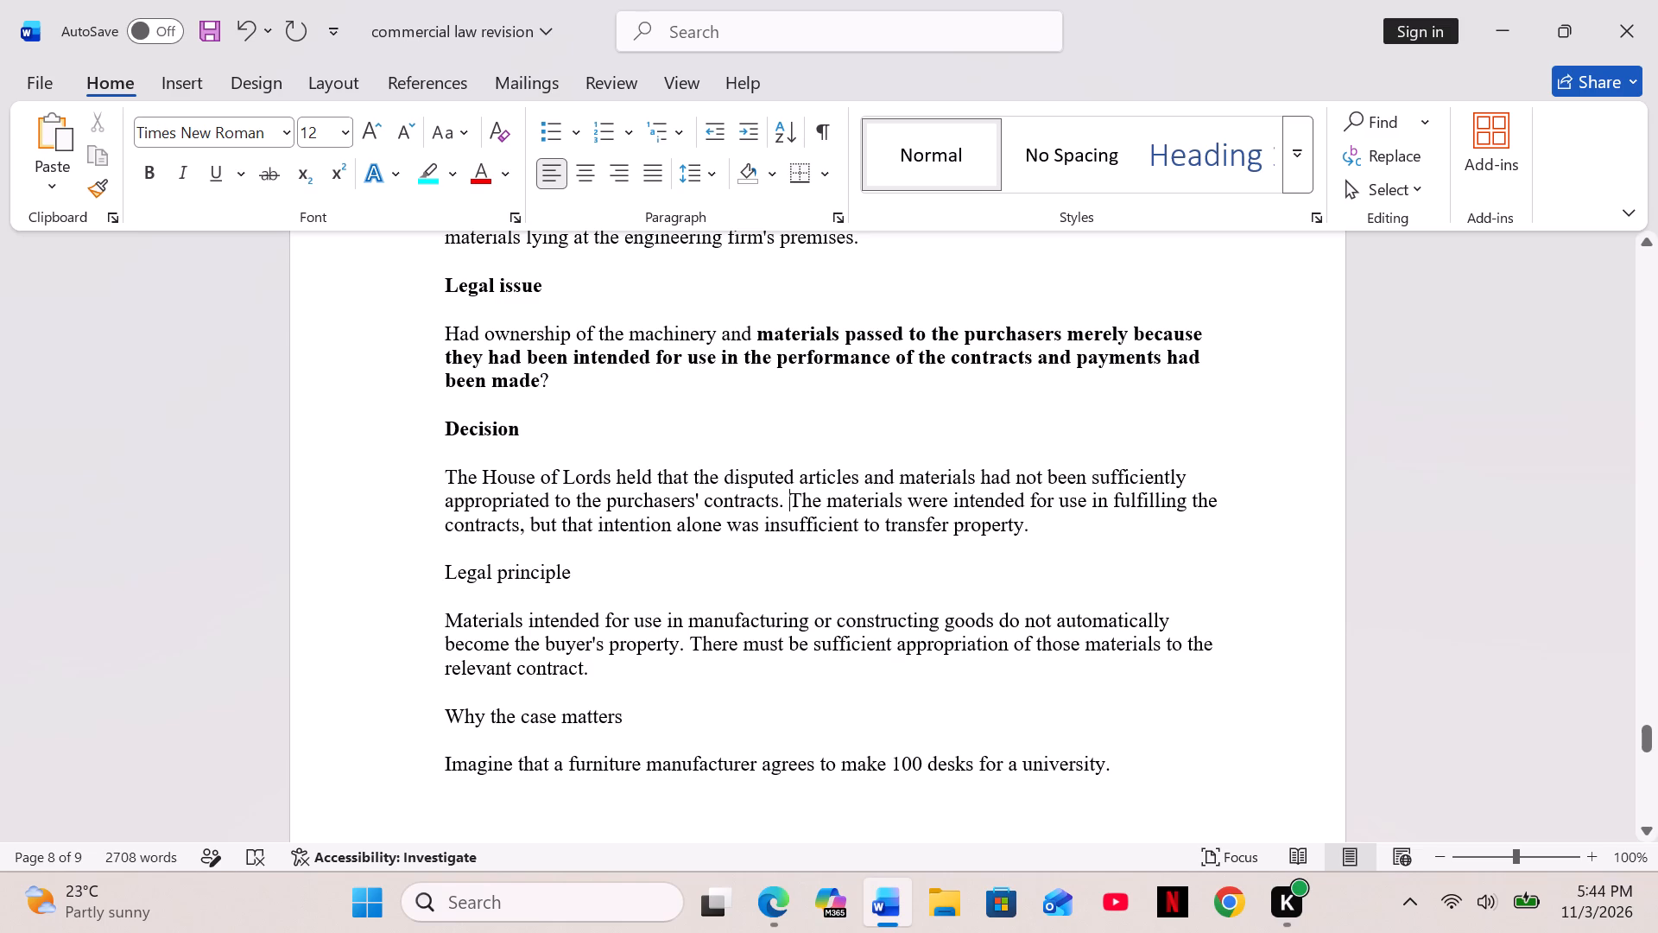
# Highlight "that intention alone was insufficient to transfer property." in the Decision paragraph in turquoise.
pyautogui.scroll(-1, 829, 531)
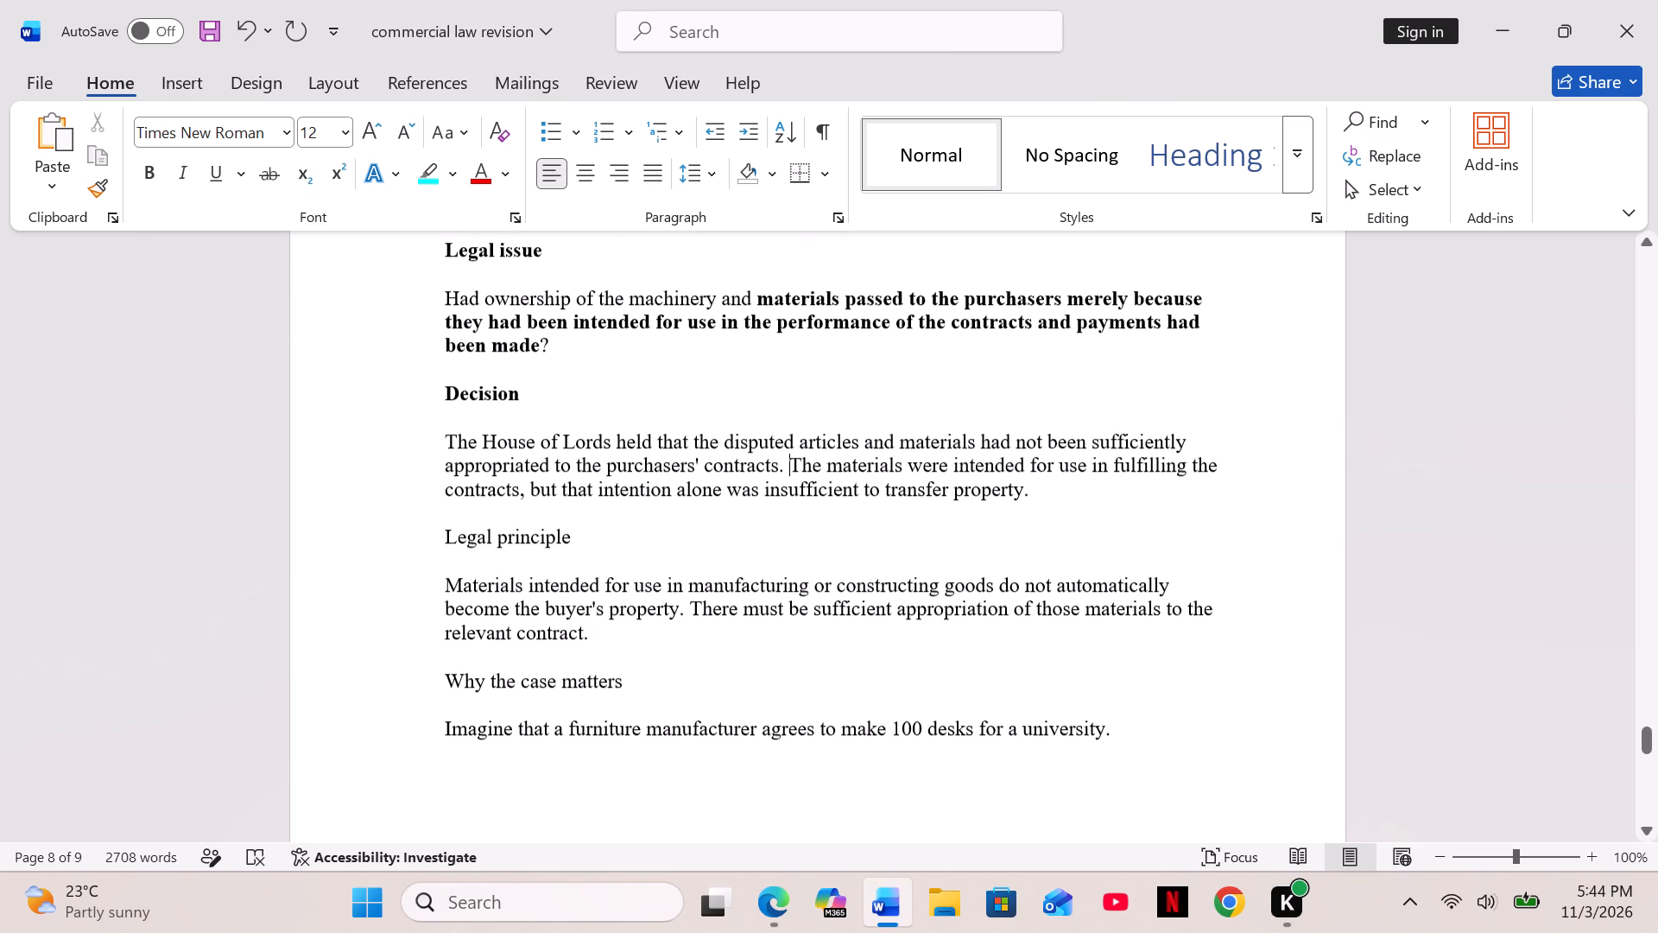
pyautogui.scroll(-4, 829, 531)
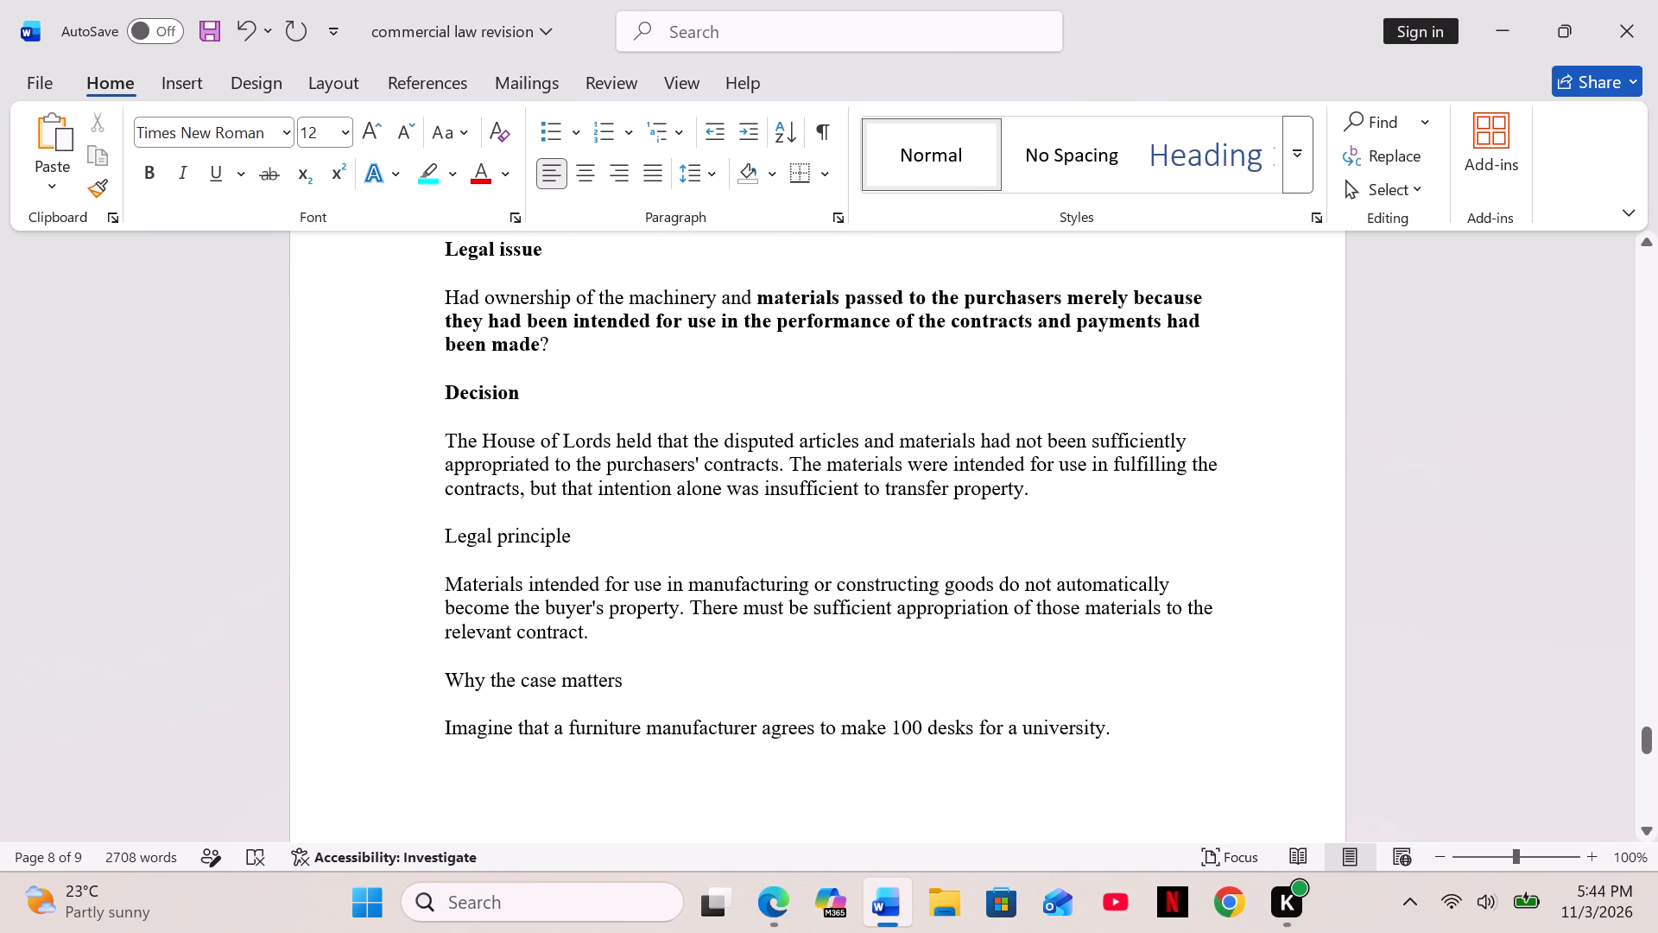
pyautogui.moveTo(565, 482); pyautogui.dragTo(723, 503)
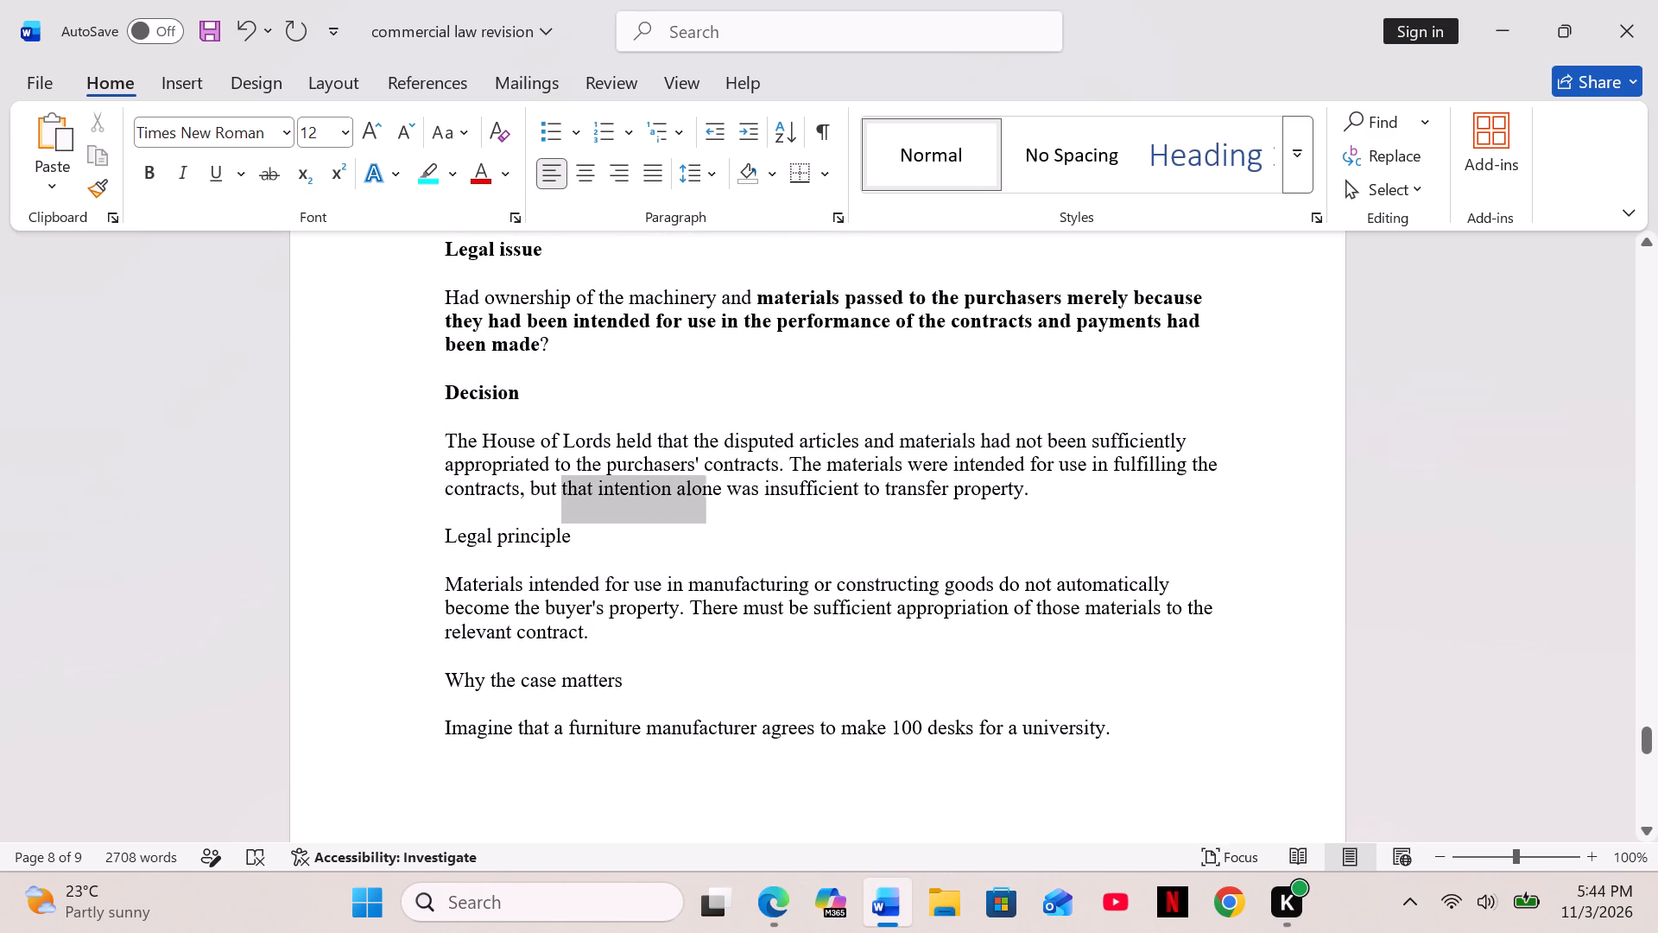
pyautogui.moveTo(723, 503); pyautogui.dragTo(1149, 481)
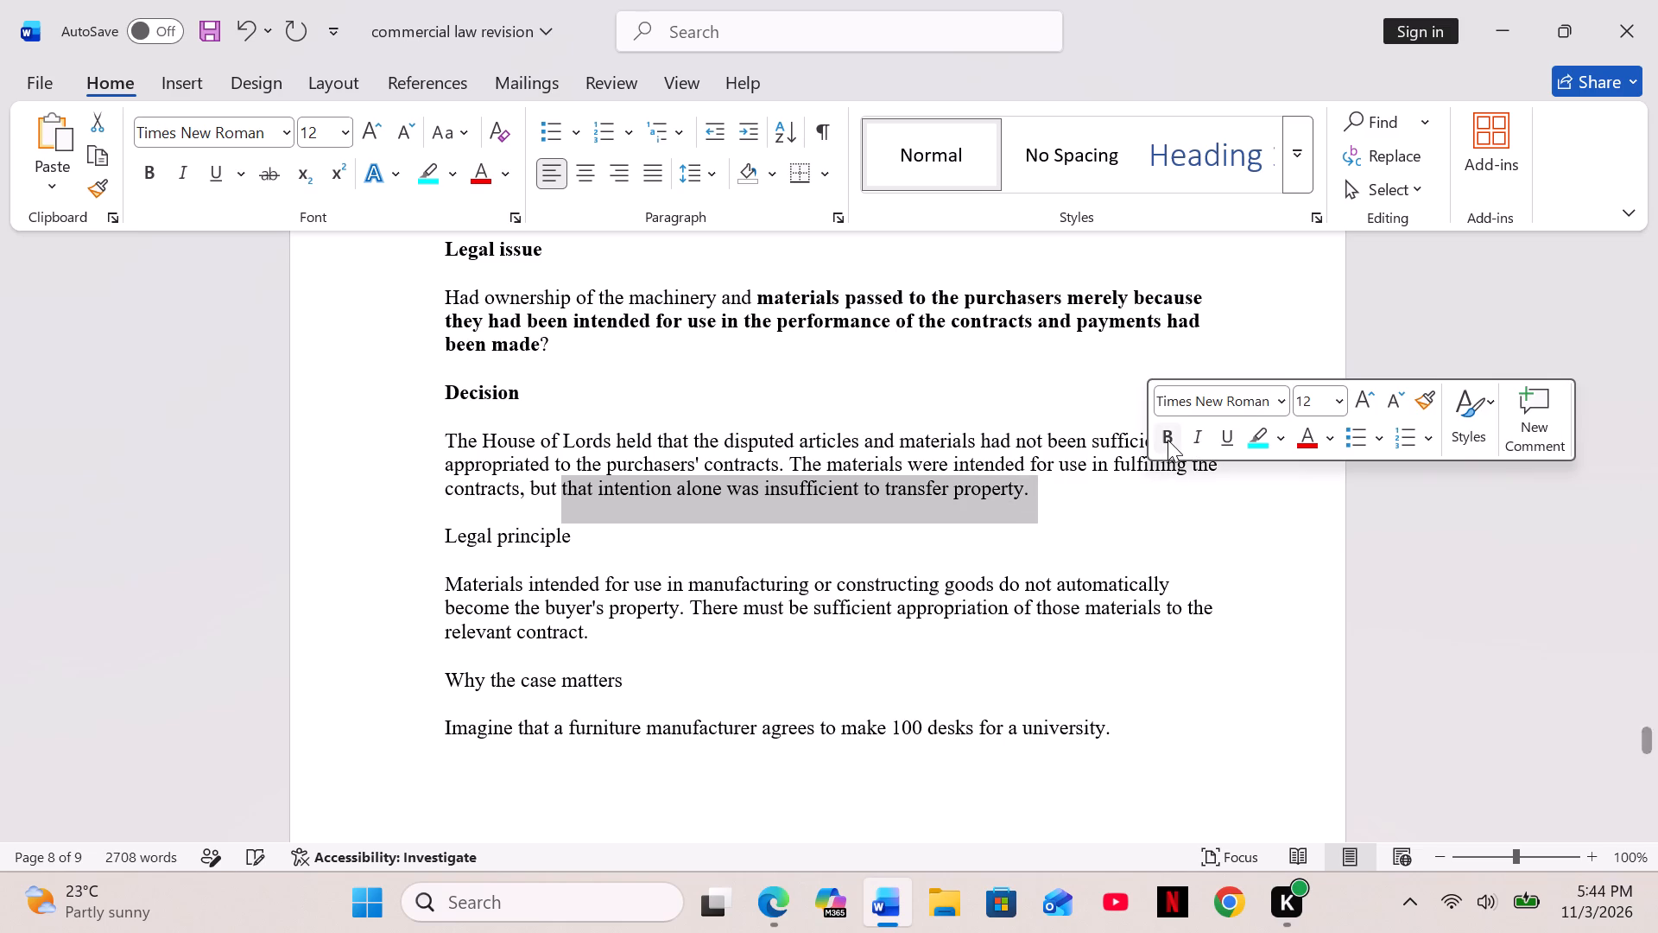
pyautogui.click(1254, 442)
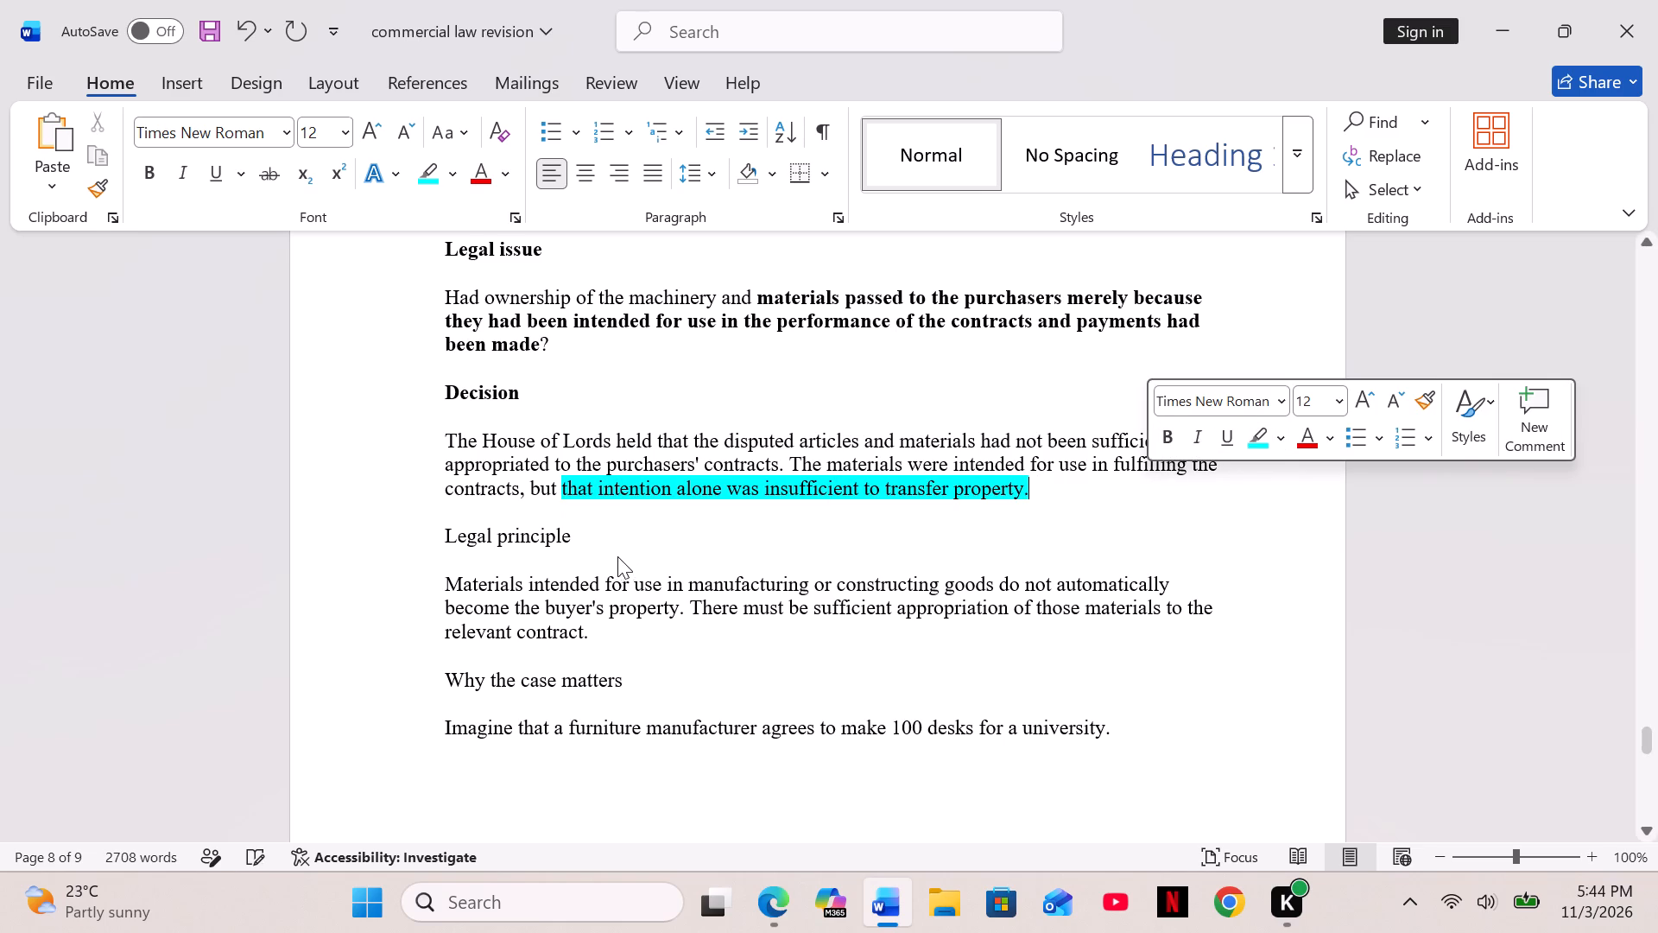
# Make the "Legal principle" heading below the Decision paragraph bold.
pyautogui.moveTo(567, 517); pyautogui.dragTo(570, 535)
pyautogui.click(570, 535)
pyautogui.moveTo(570, 535); pyautogui.dragTo(431, 532)
pyautogui.click(450, 492)
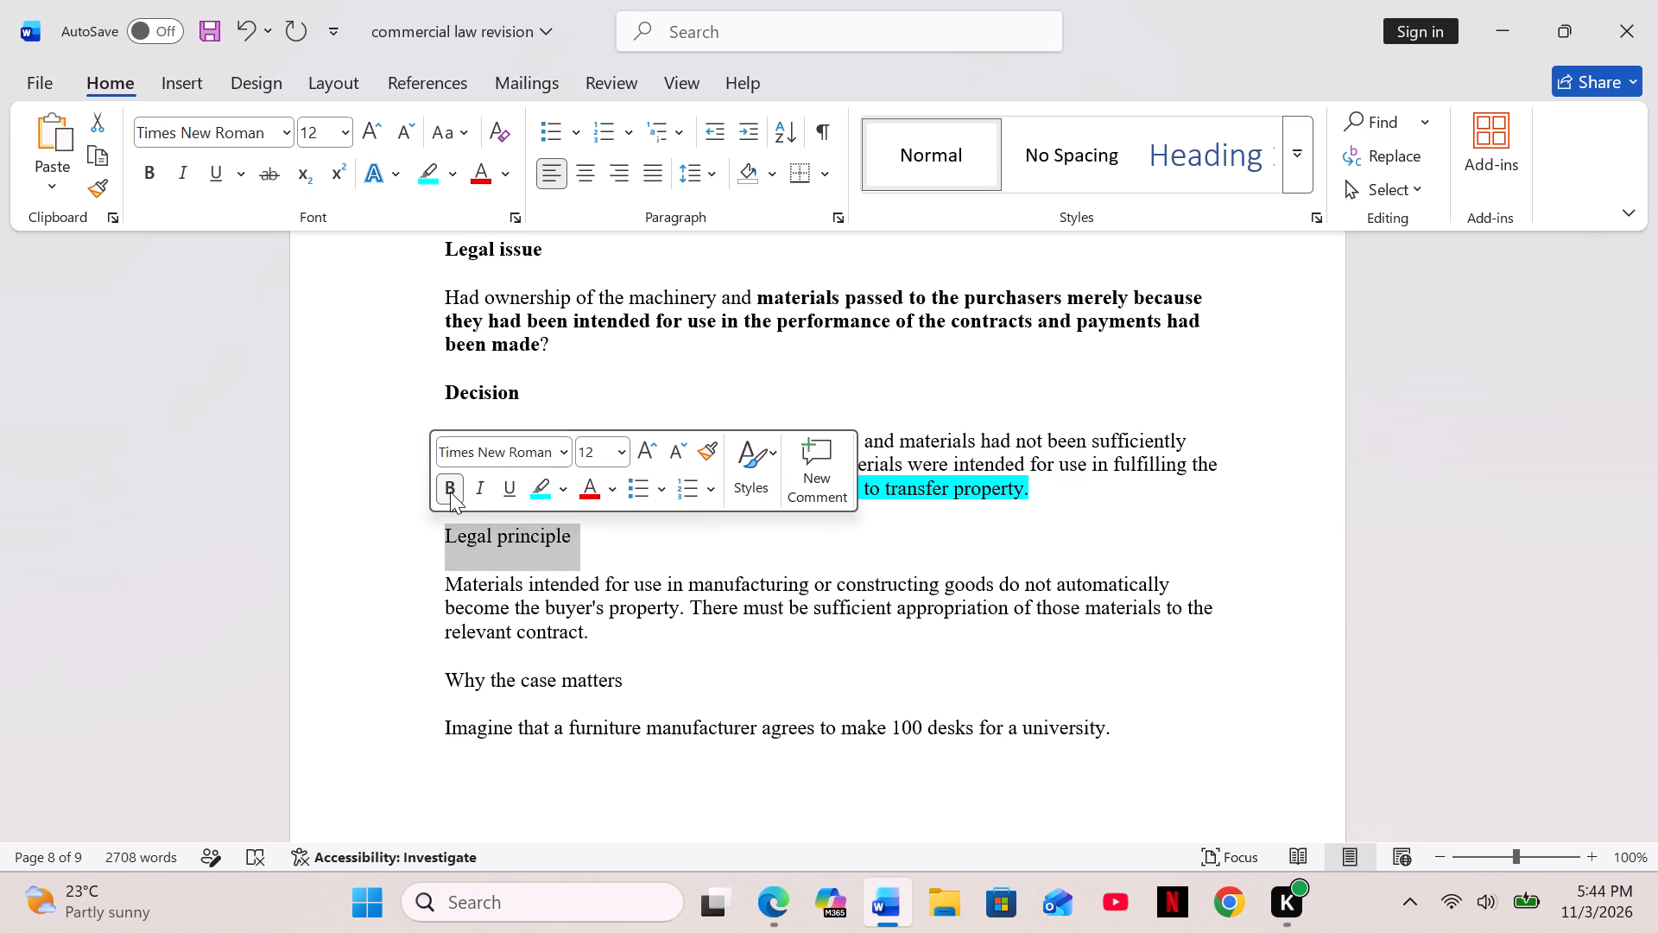
pyautogui.click(522, 622)
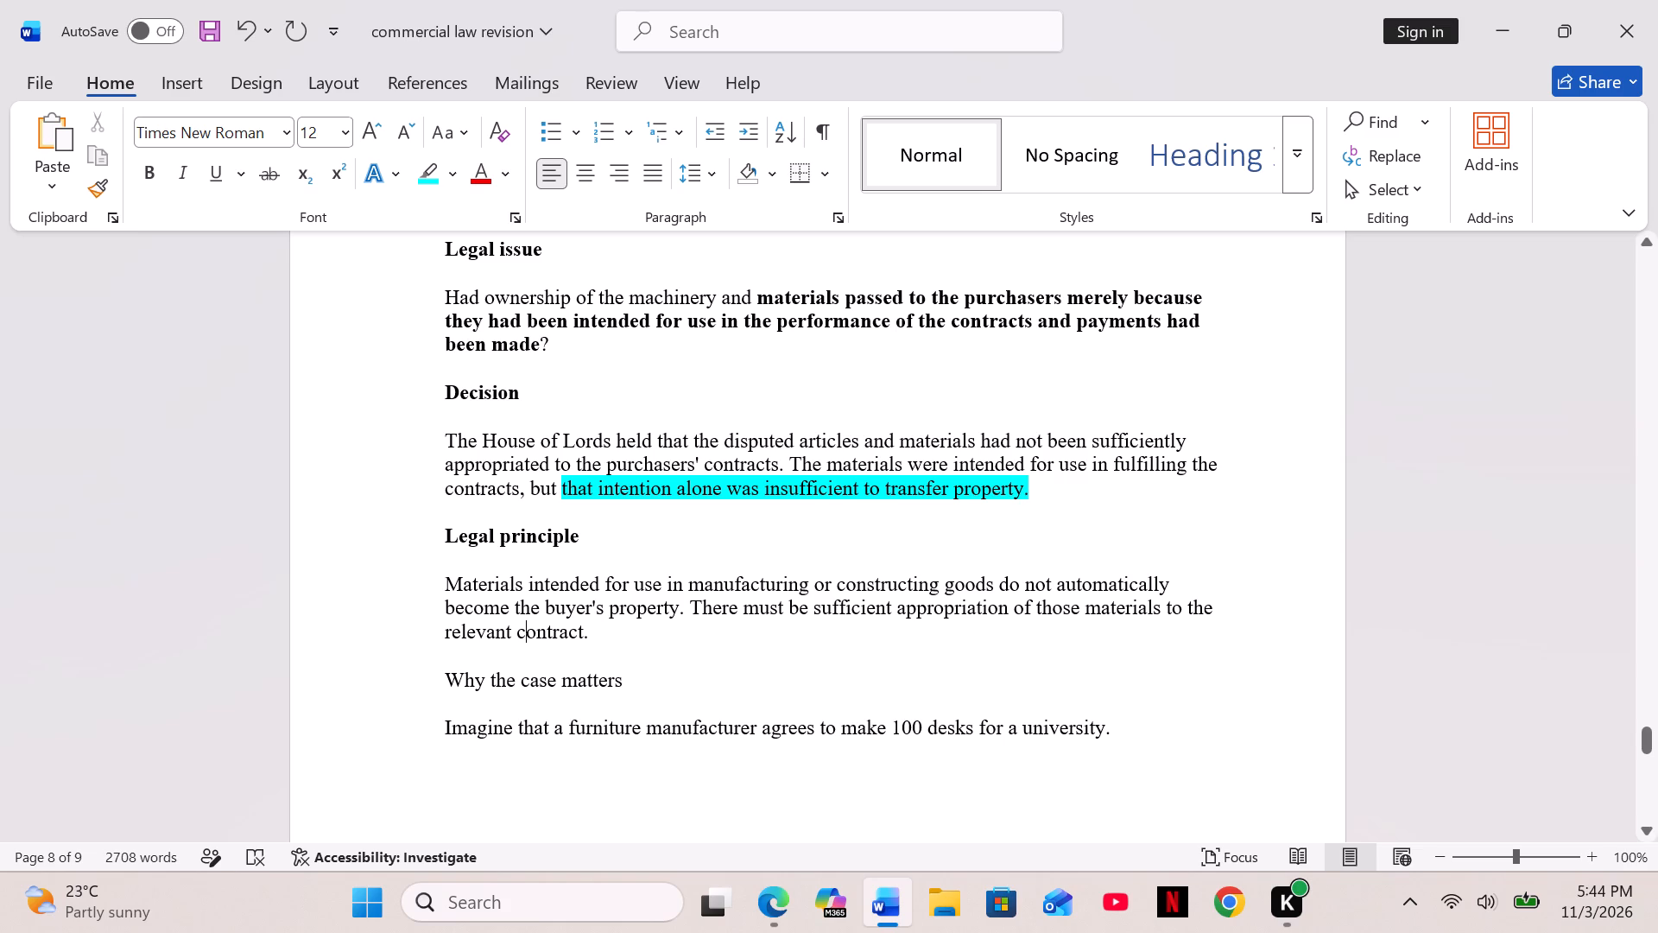
pyautogui.scroll(-1, 617, 601)
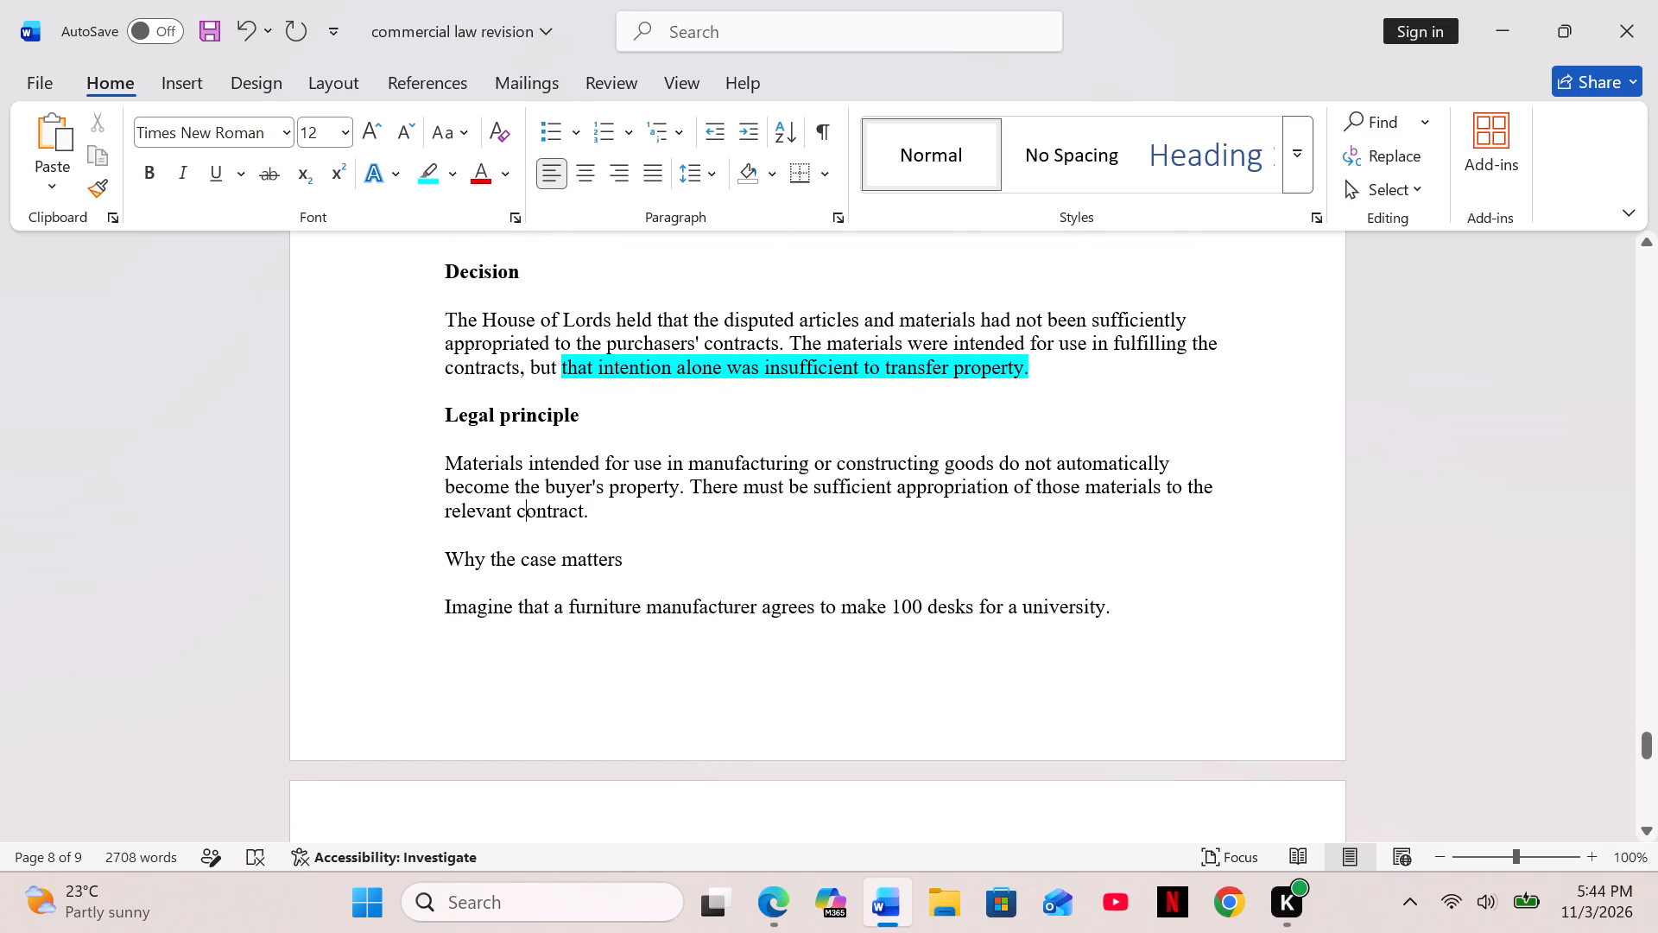
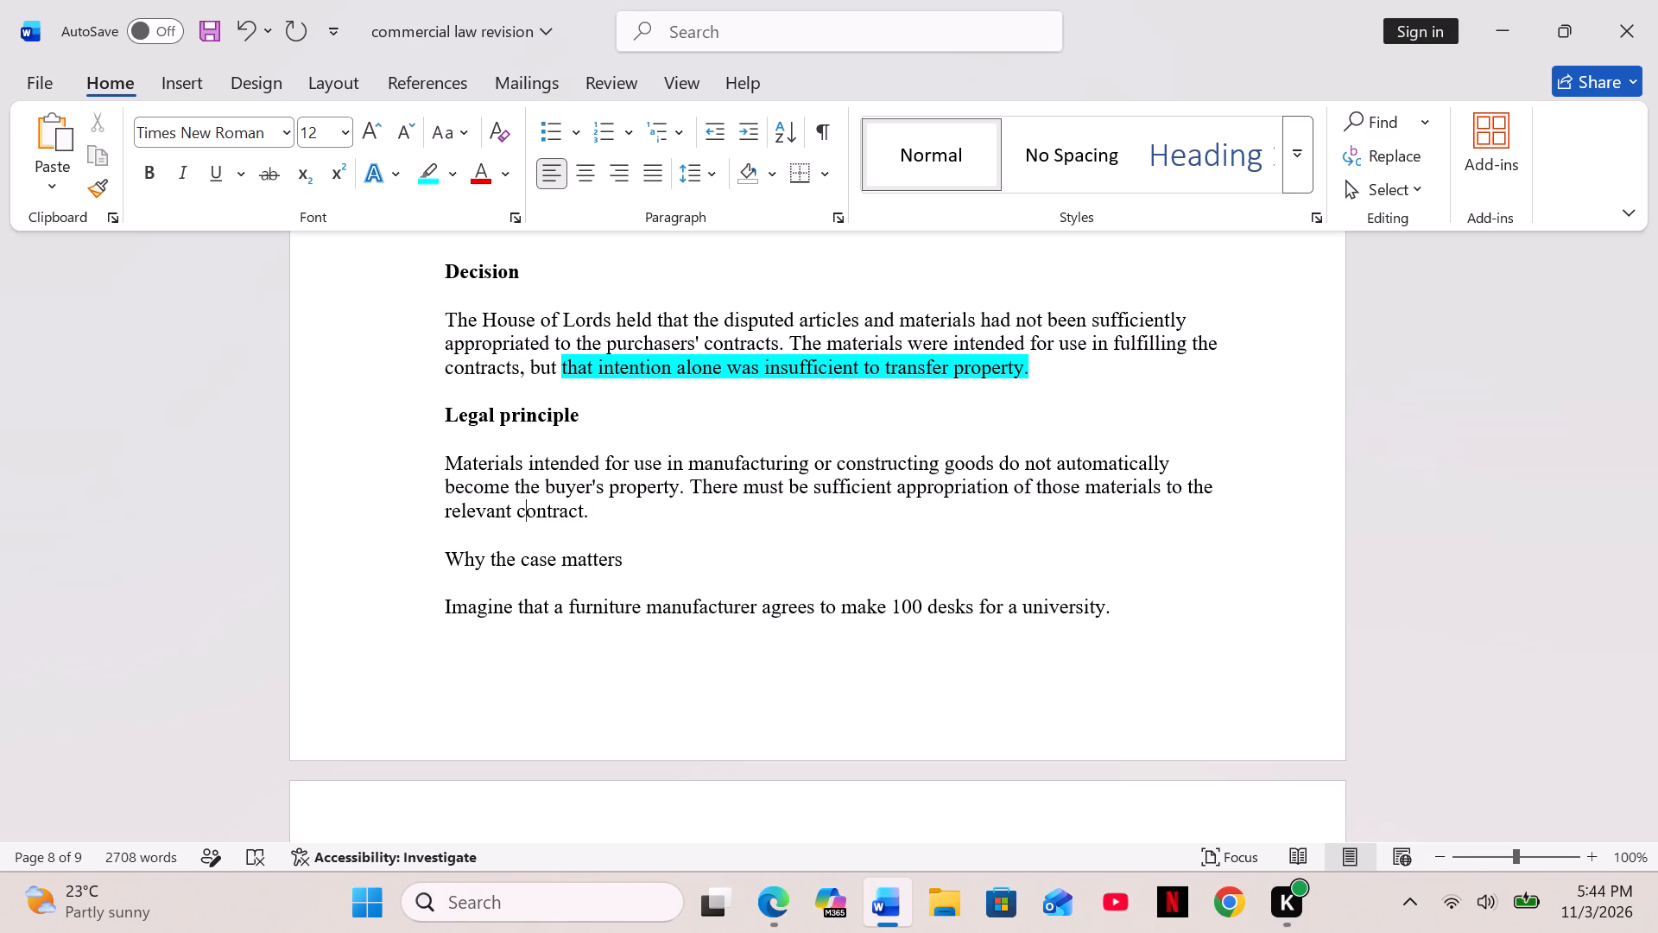
# Bold "must be sufficient appropriation of those materials to the relevant contract." in the Legal principle paragraph.
pyautogui.scroll(-3, 617, 601)
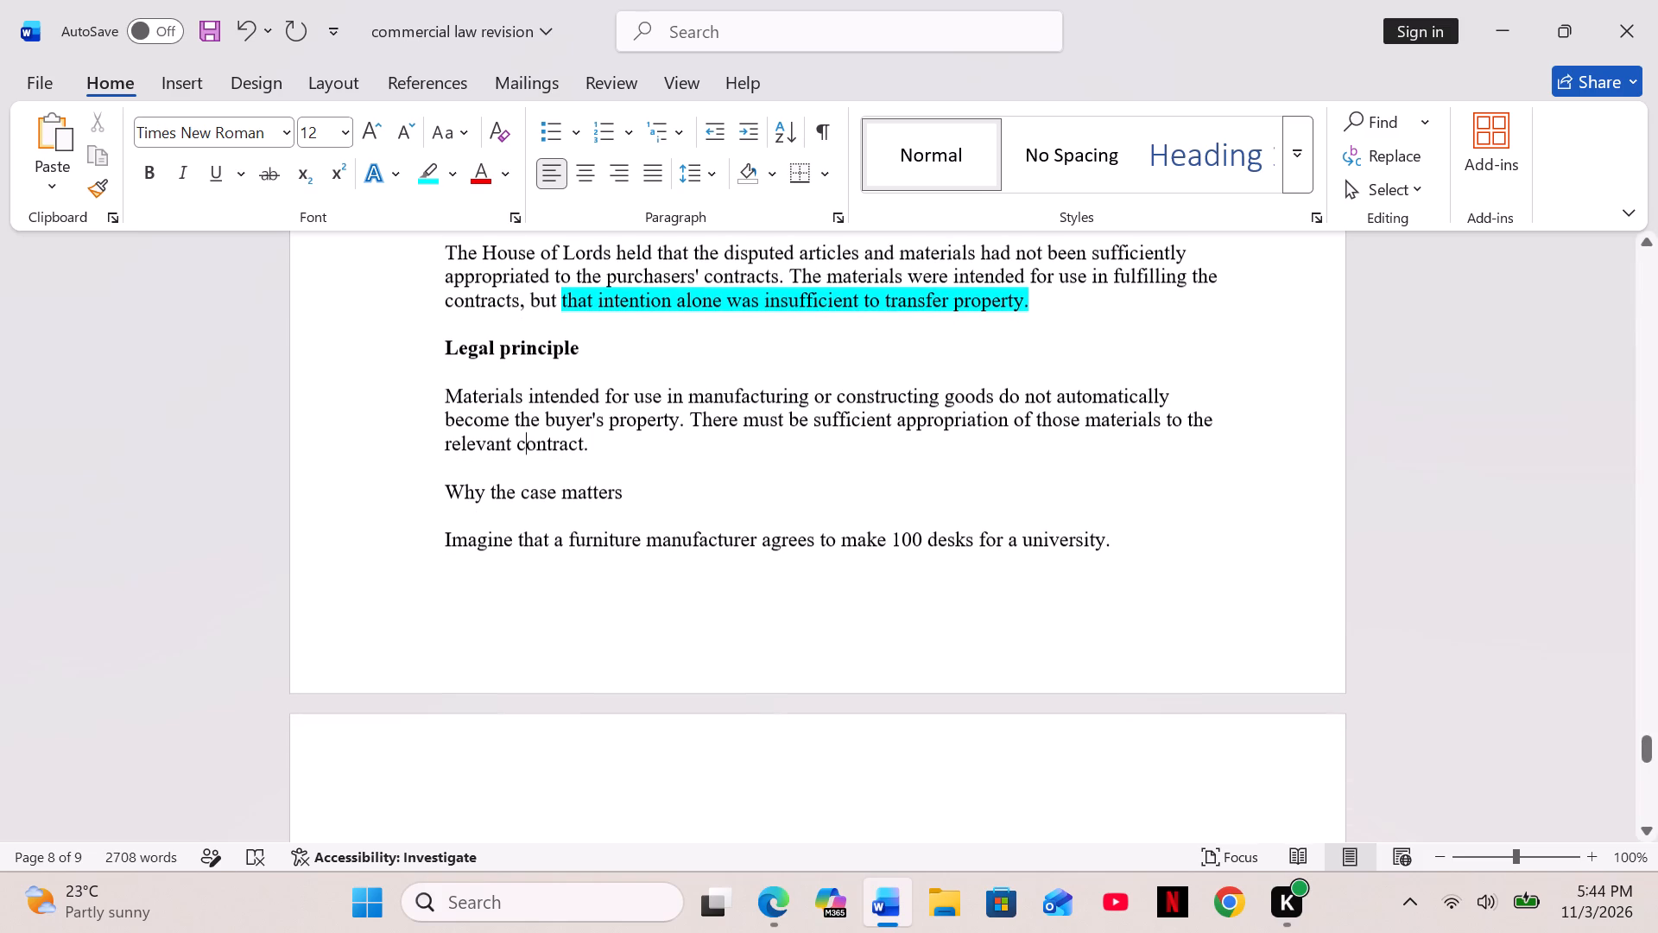
pyautogui.scroll(-2, 617, 601)
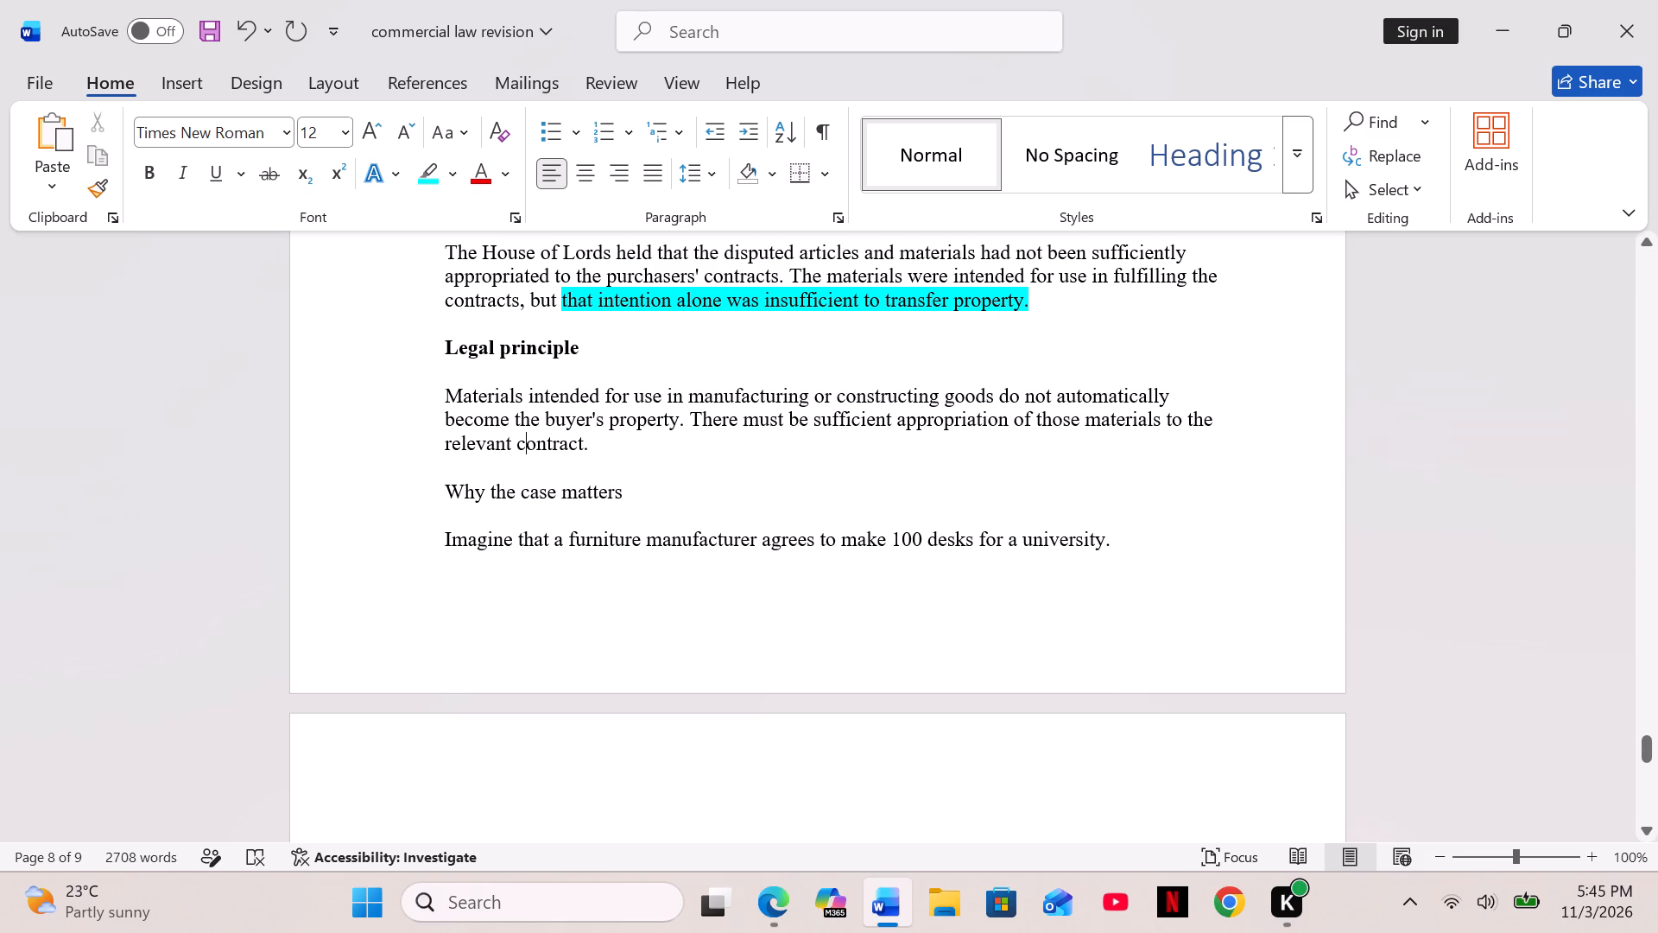
pyautogui.scroll(-2, 650, 403)
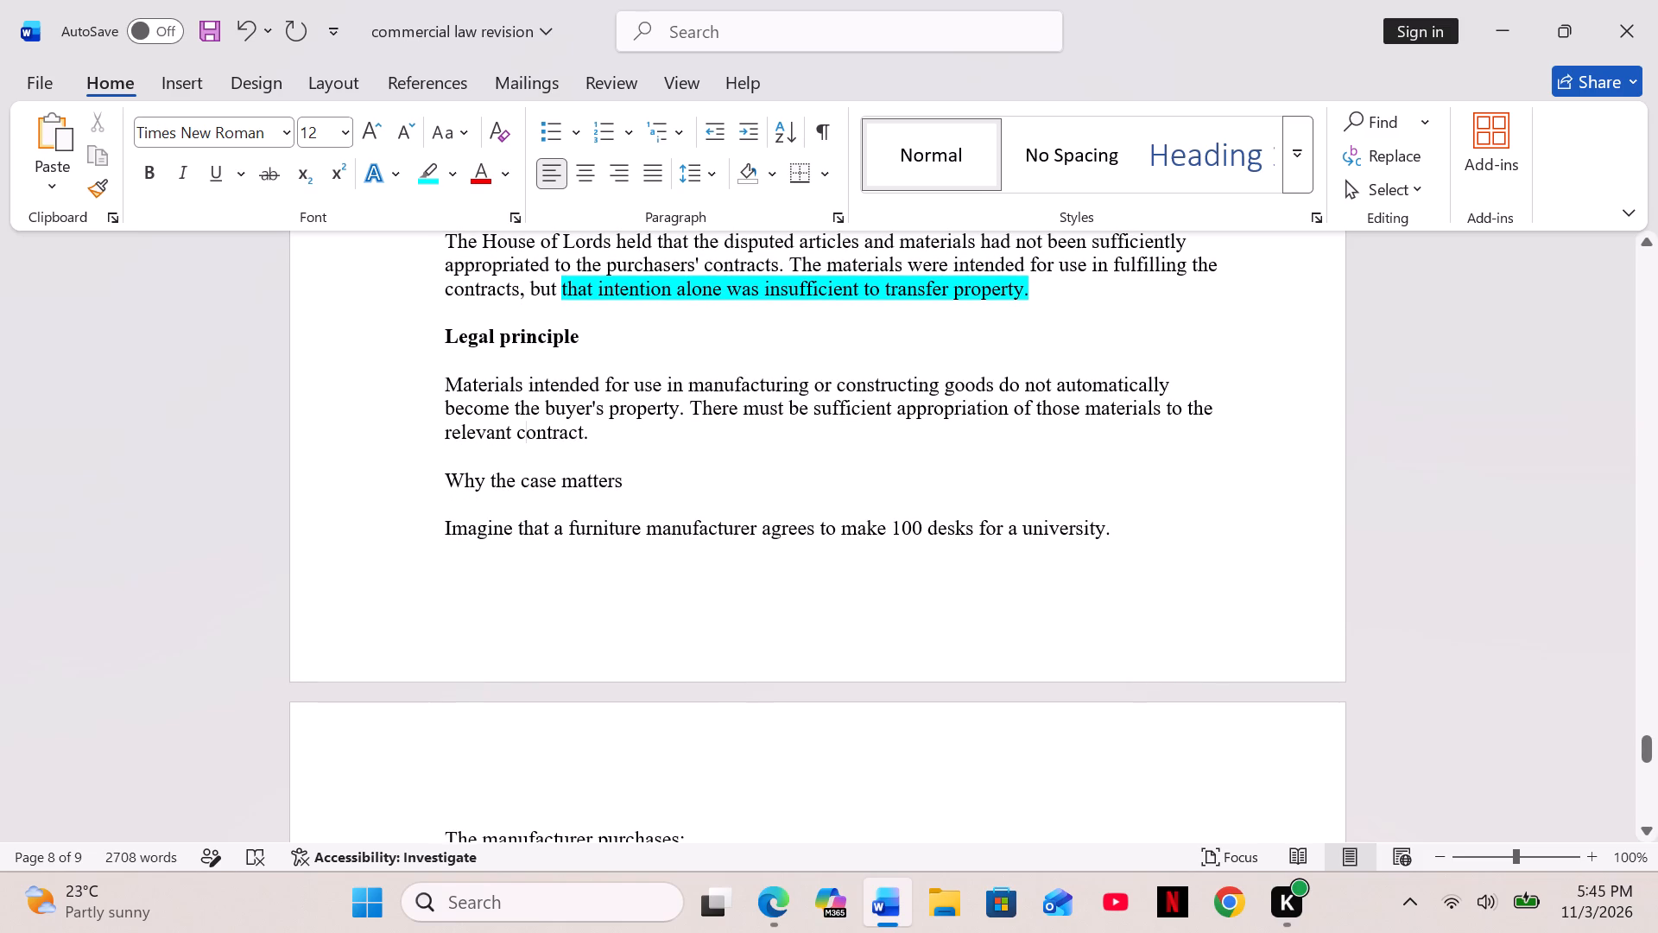
pyautogui.scroll(-2, 650, 403)
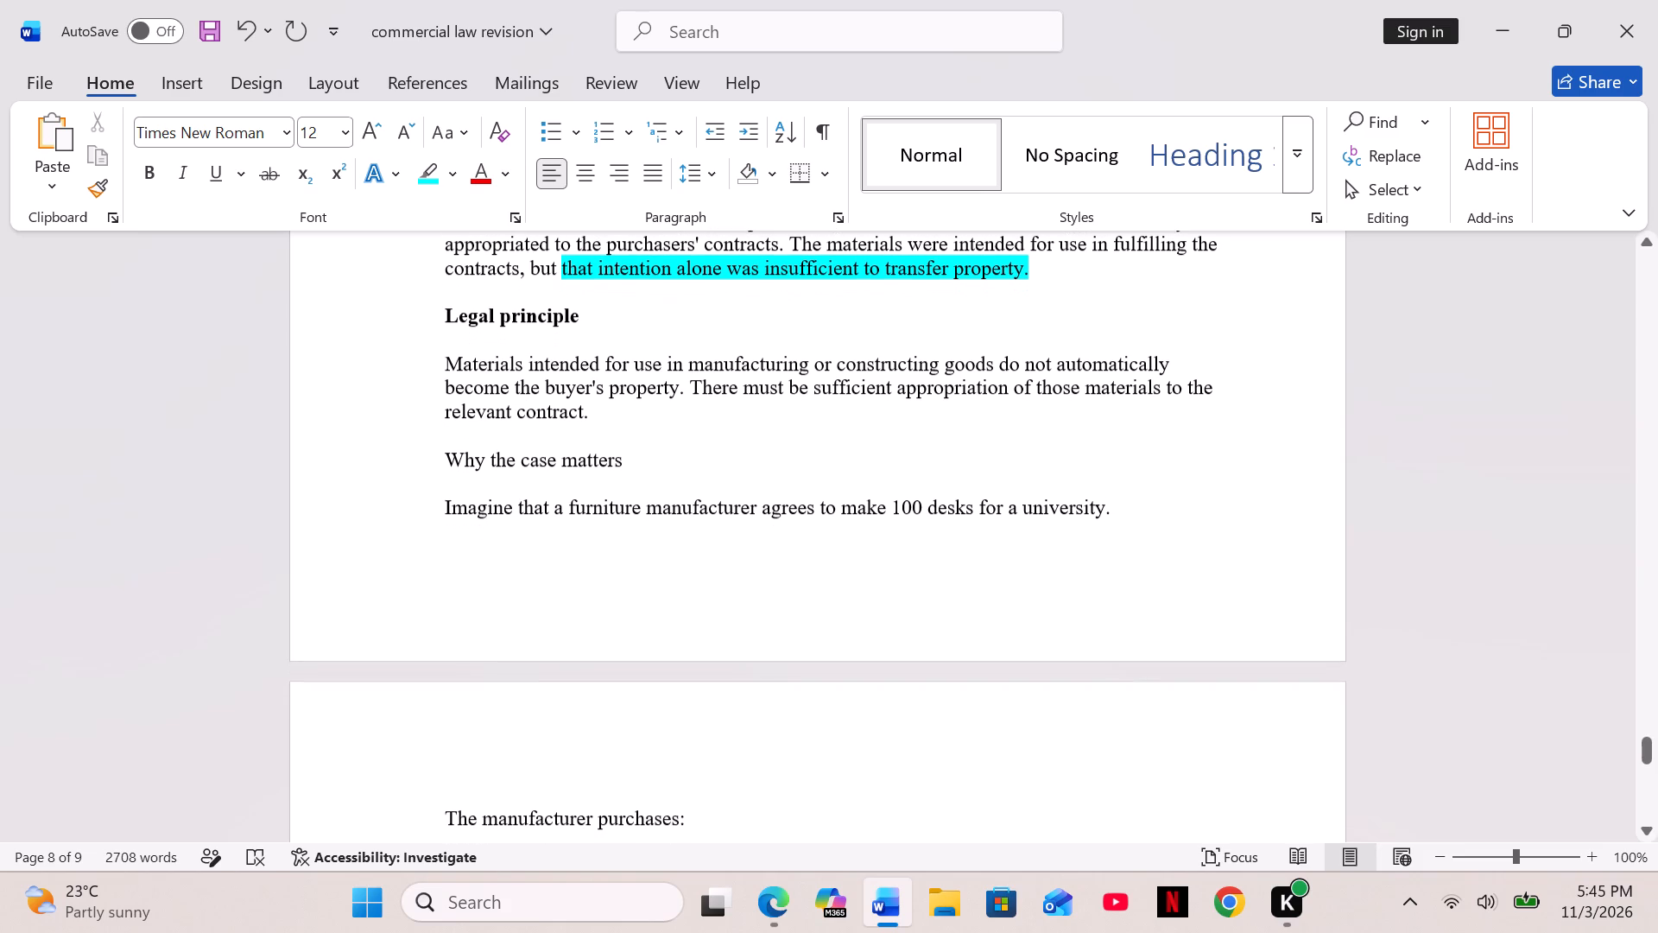
pyautogui.scroll(-2, 650, 403)
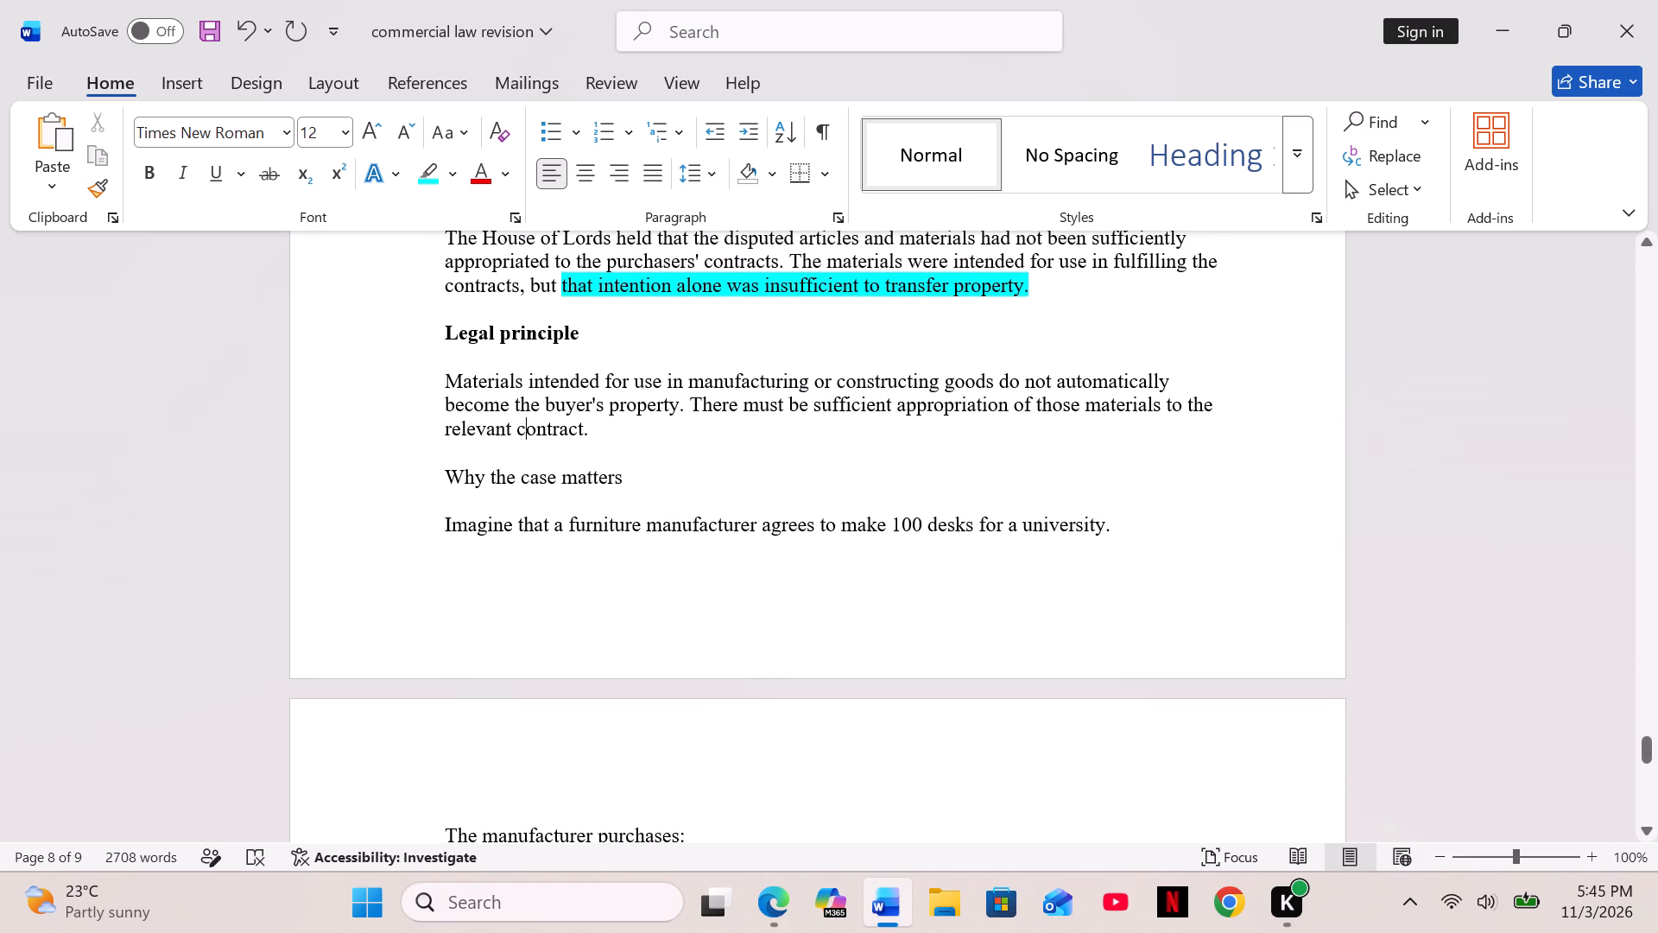
pyautogui.scroll(-1, 843, 397)
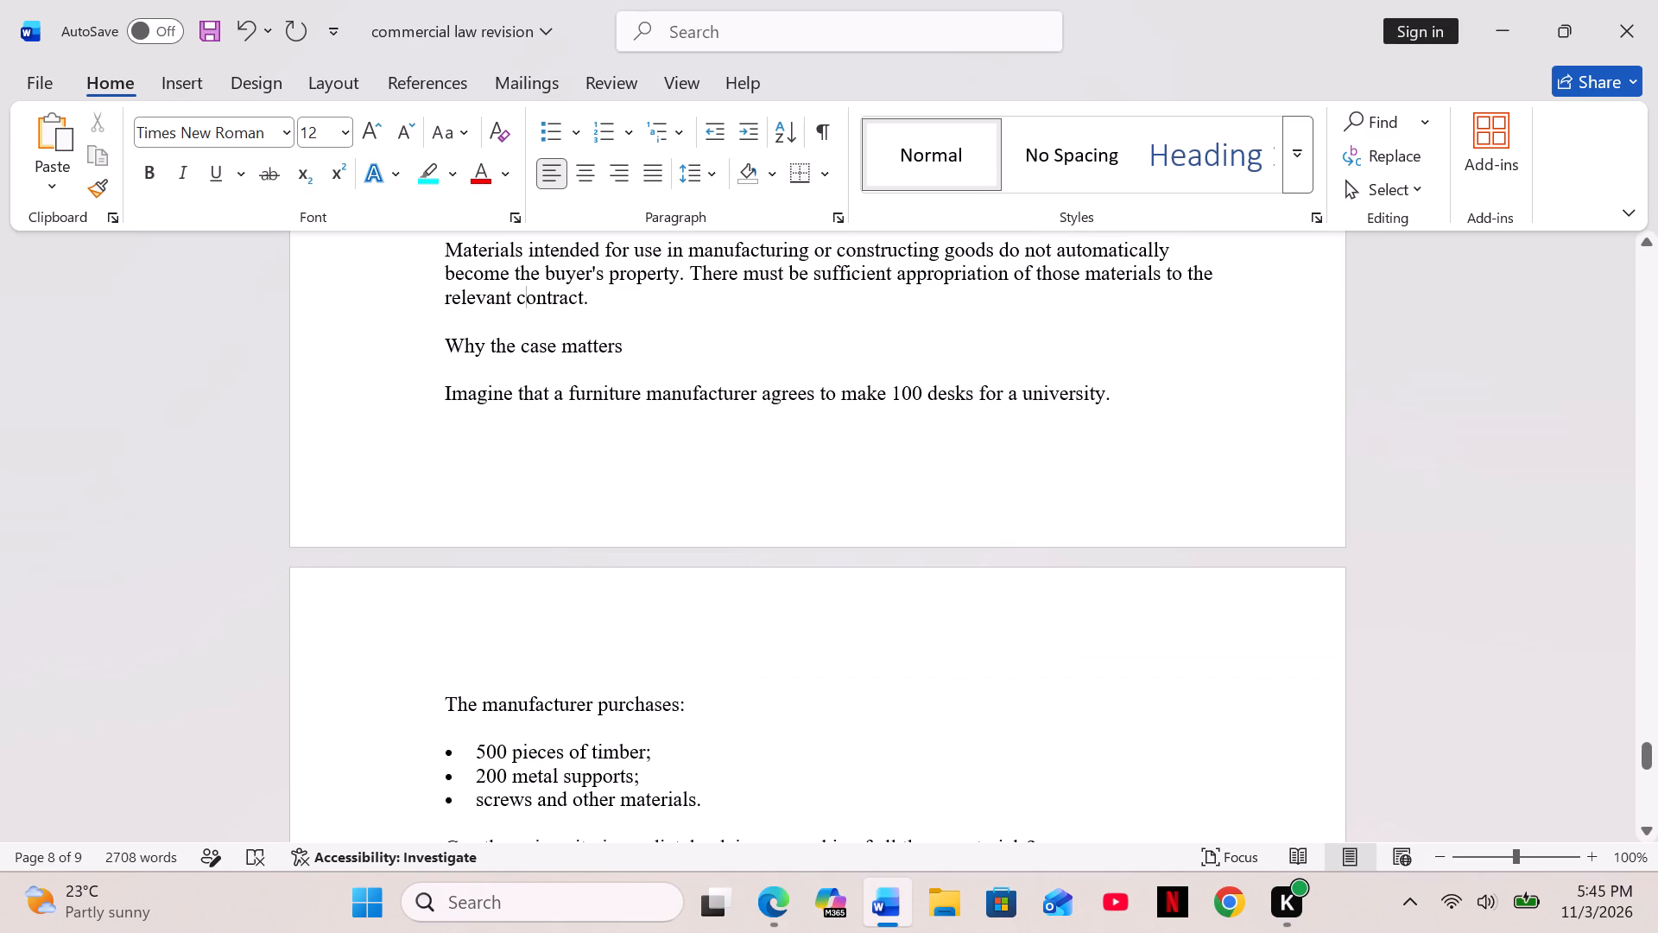
pyautogui.scroll(-1, 690, 517)
pyautogui.scroll(1, 690, 517)
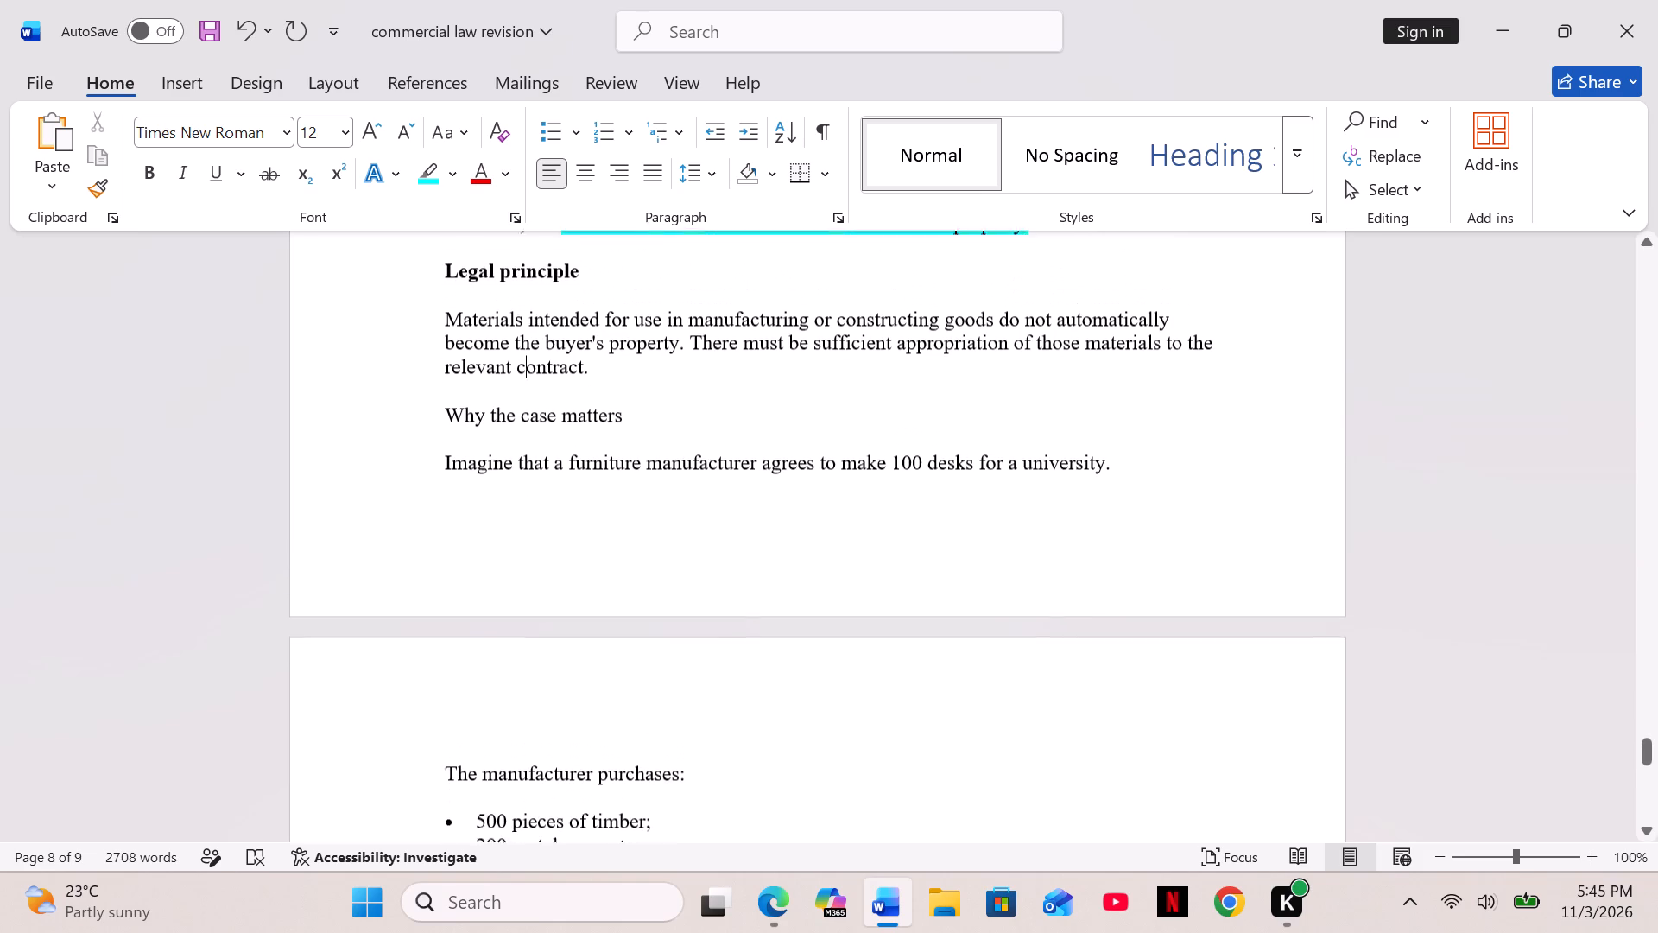
pyautogui.scroll(1, 690, 517)
pyautogui.scroll(-1, 690, 517)
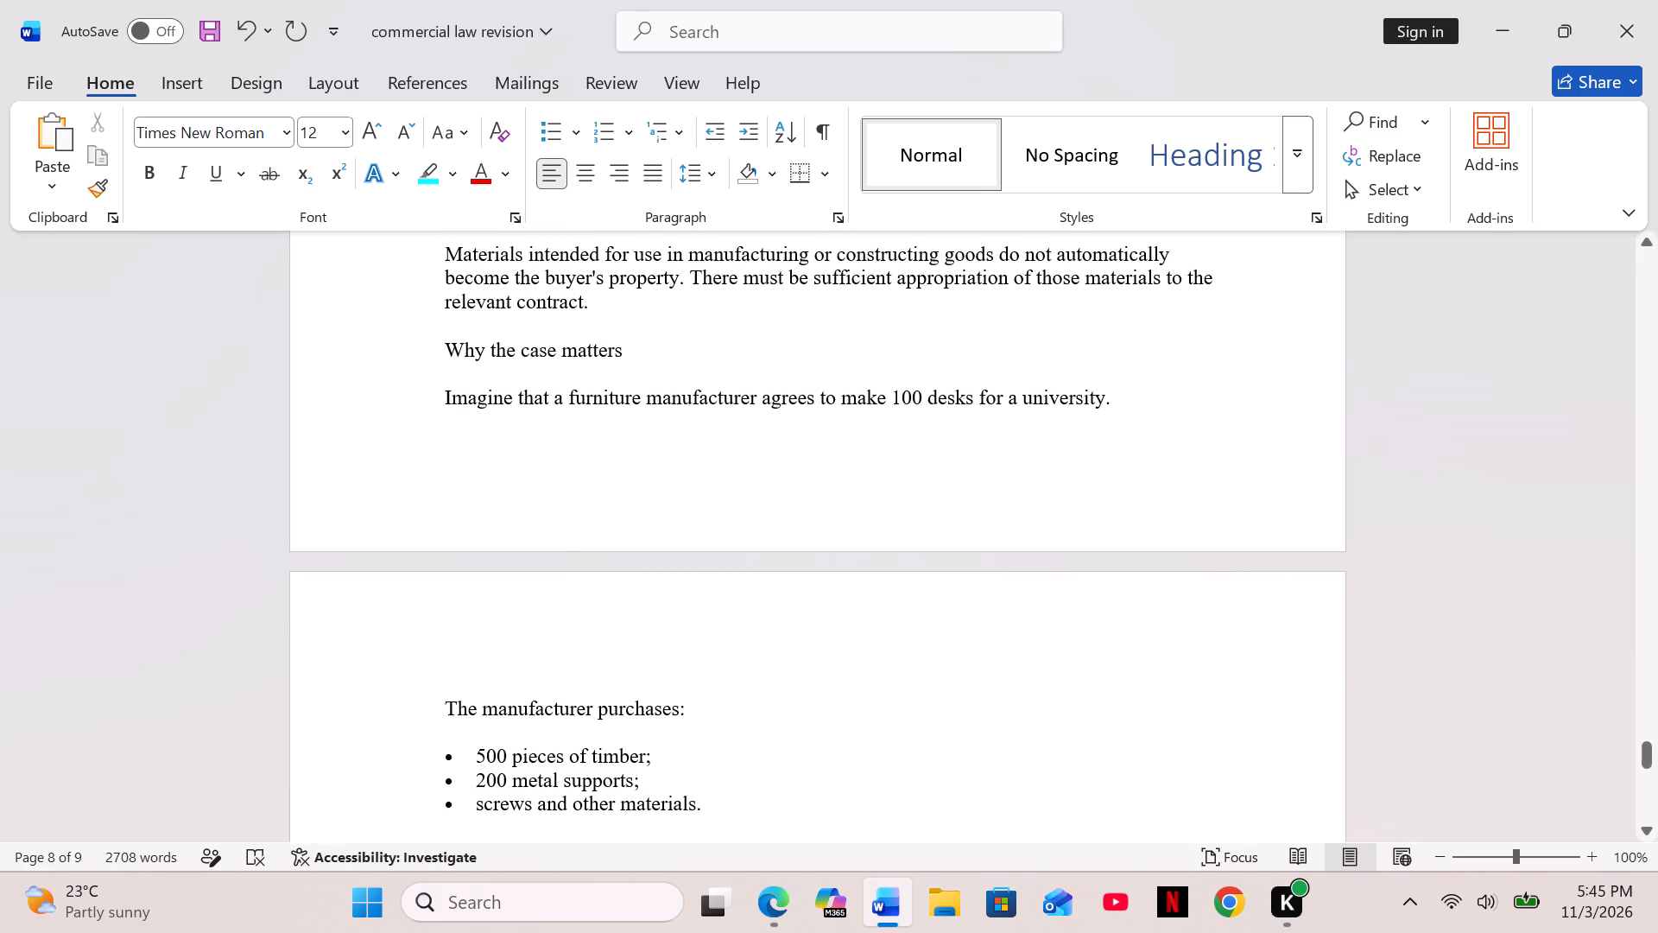
pyautogui.moveTo(747, 284); pyautogui.dragTo(940, 303)
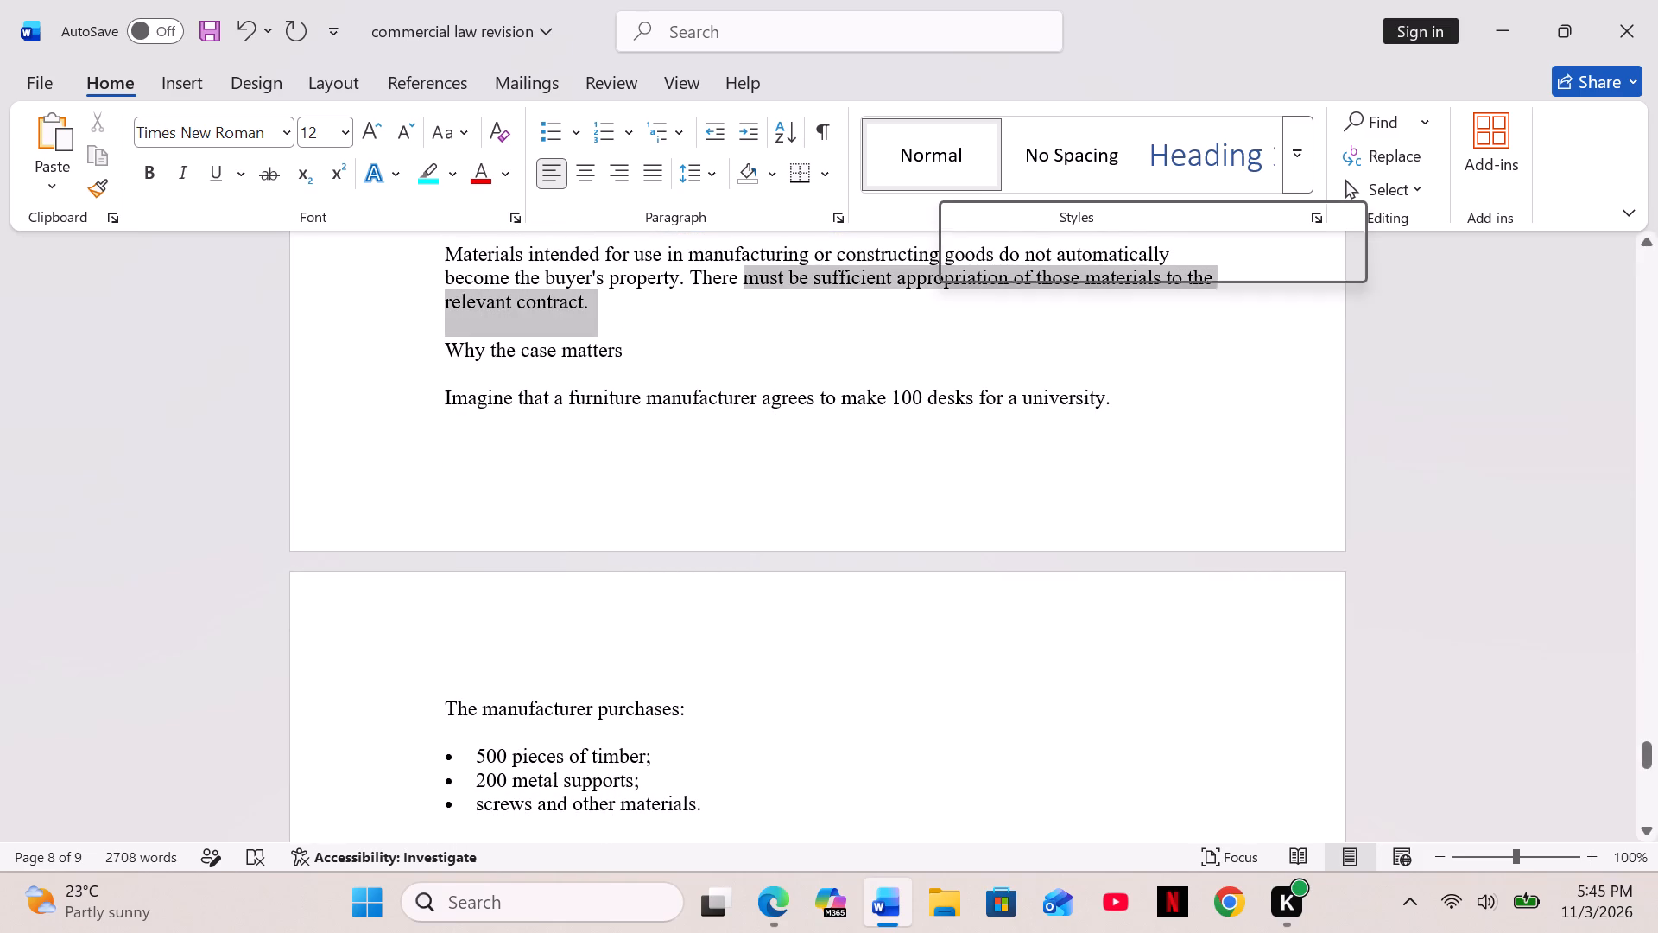
pyautogui.click(965, 270)
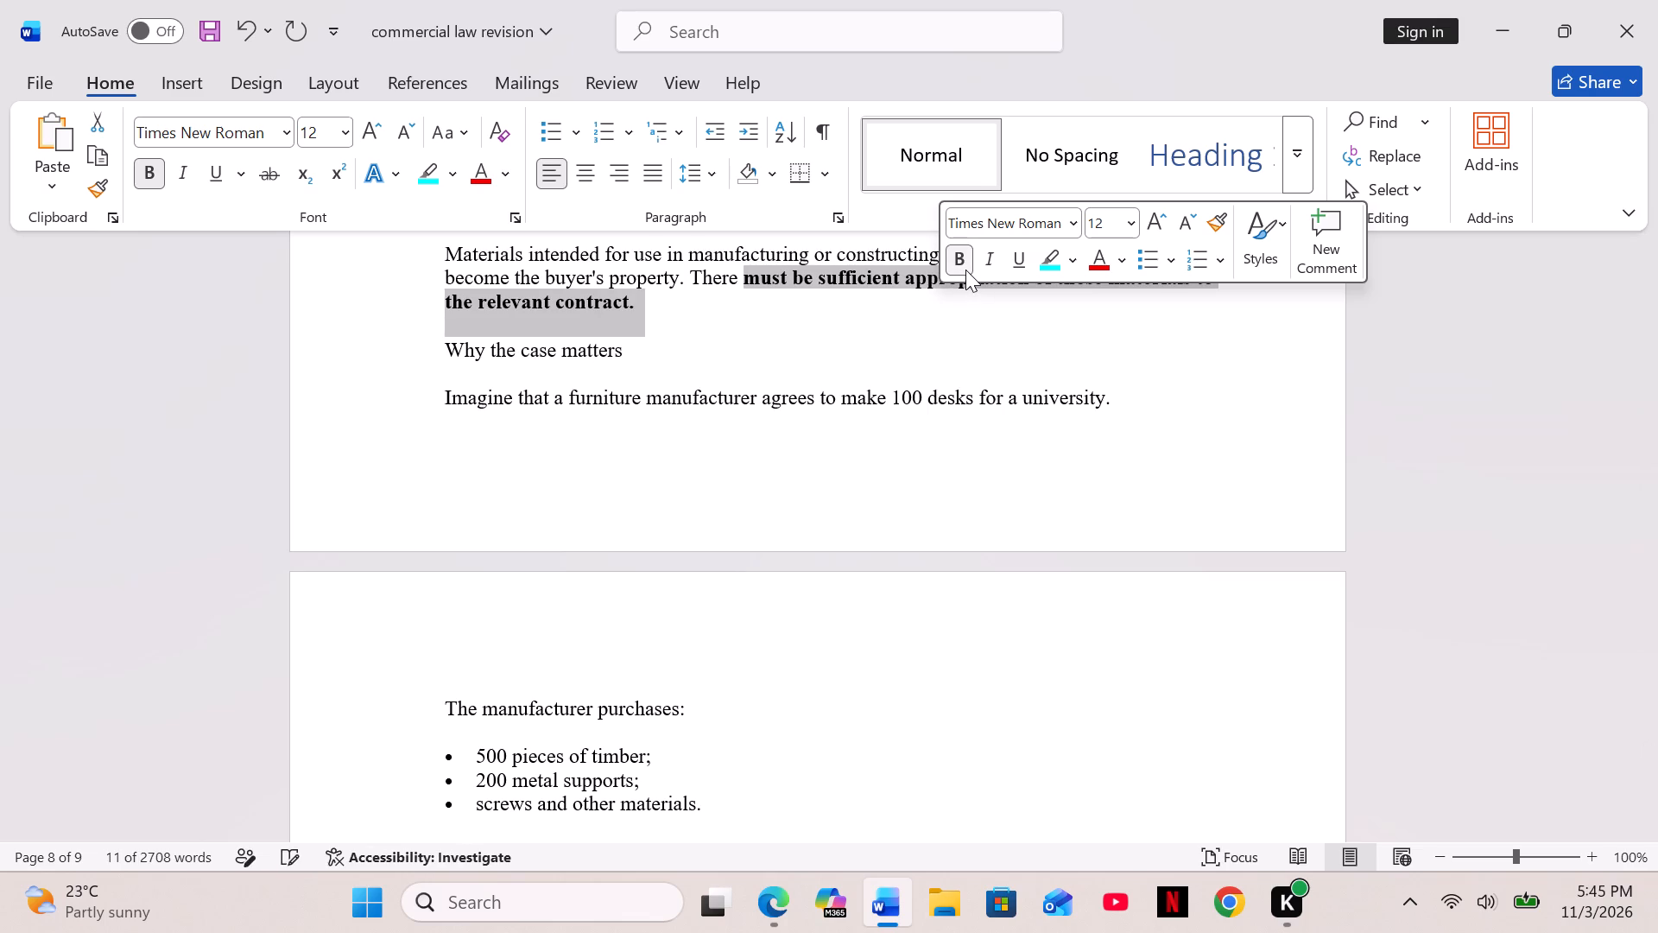
pyautogui.click(792, 324)
pyautogui.scroll(-1, 792, 324)
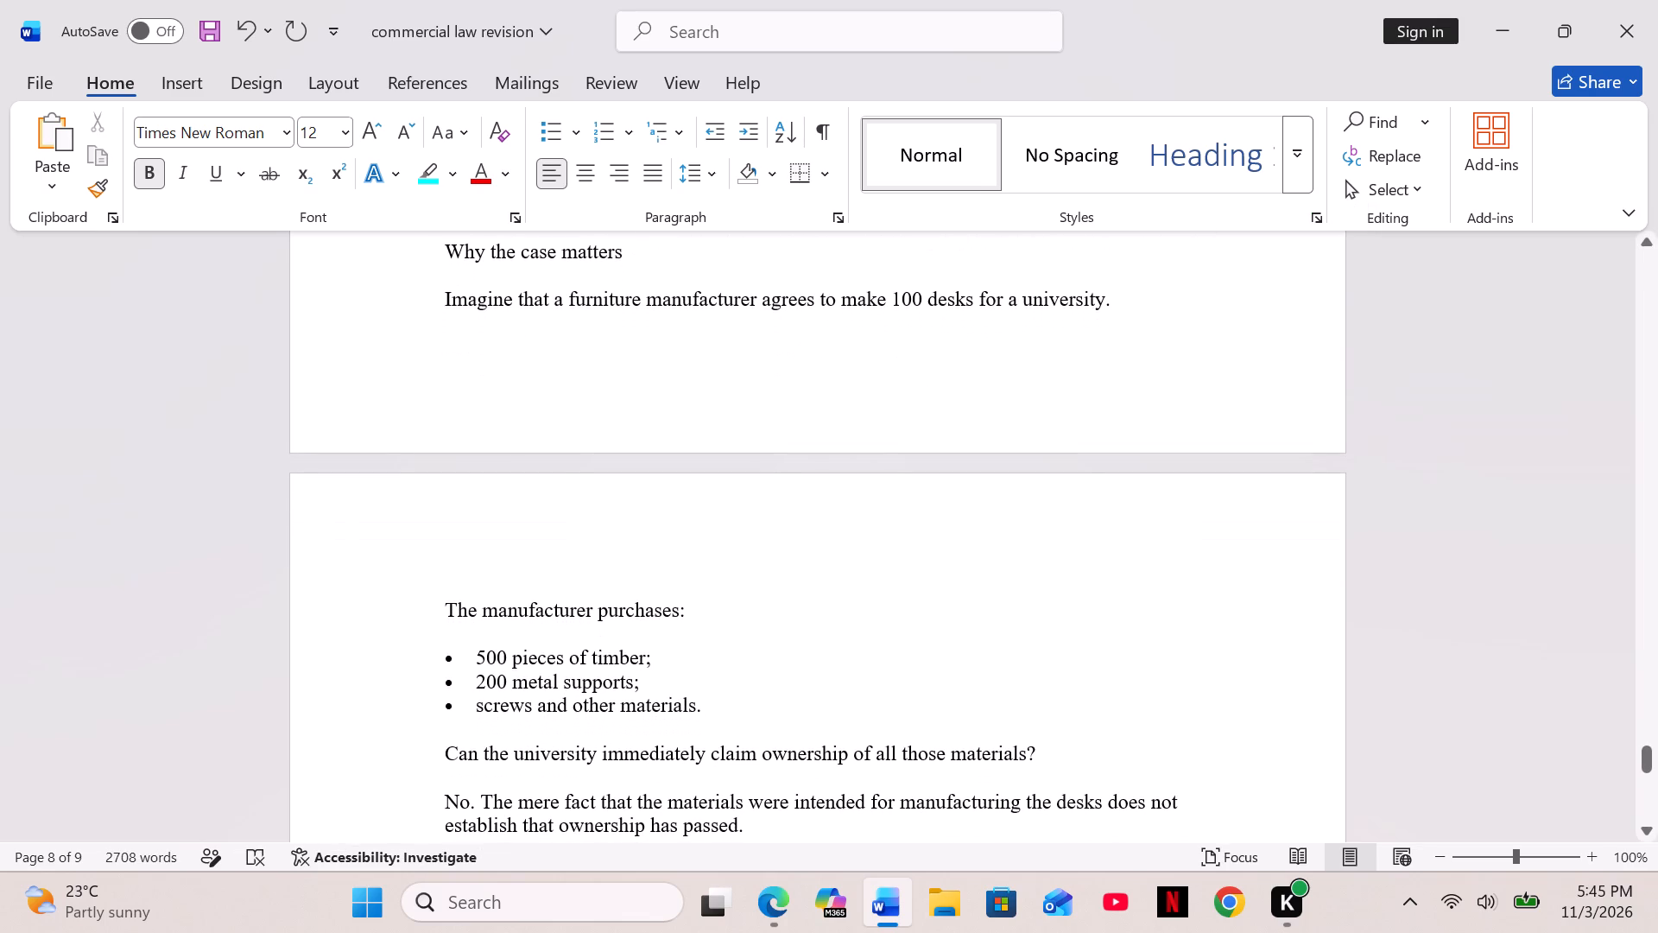
pyautogui.scroll(-2, 792, 324)
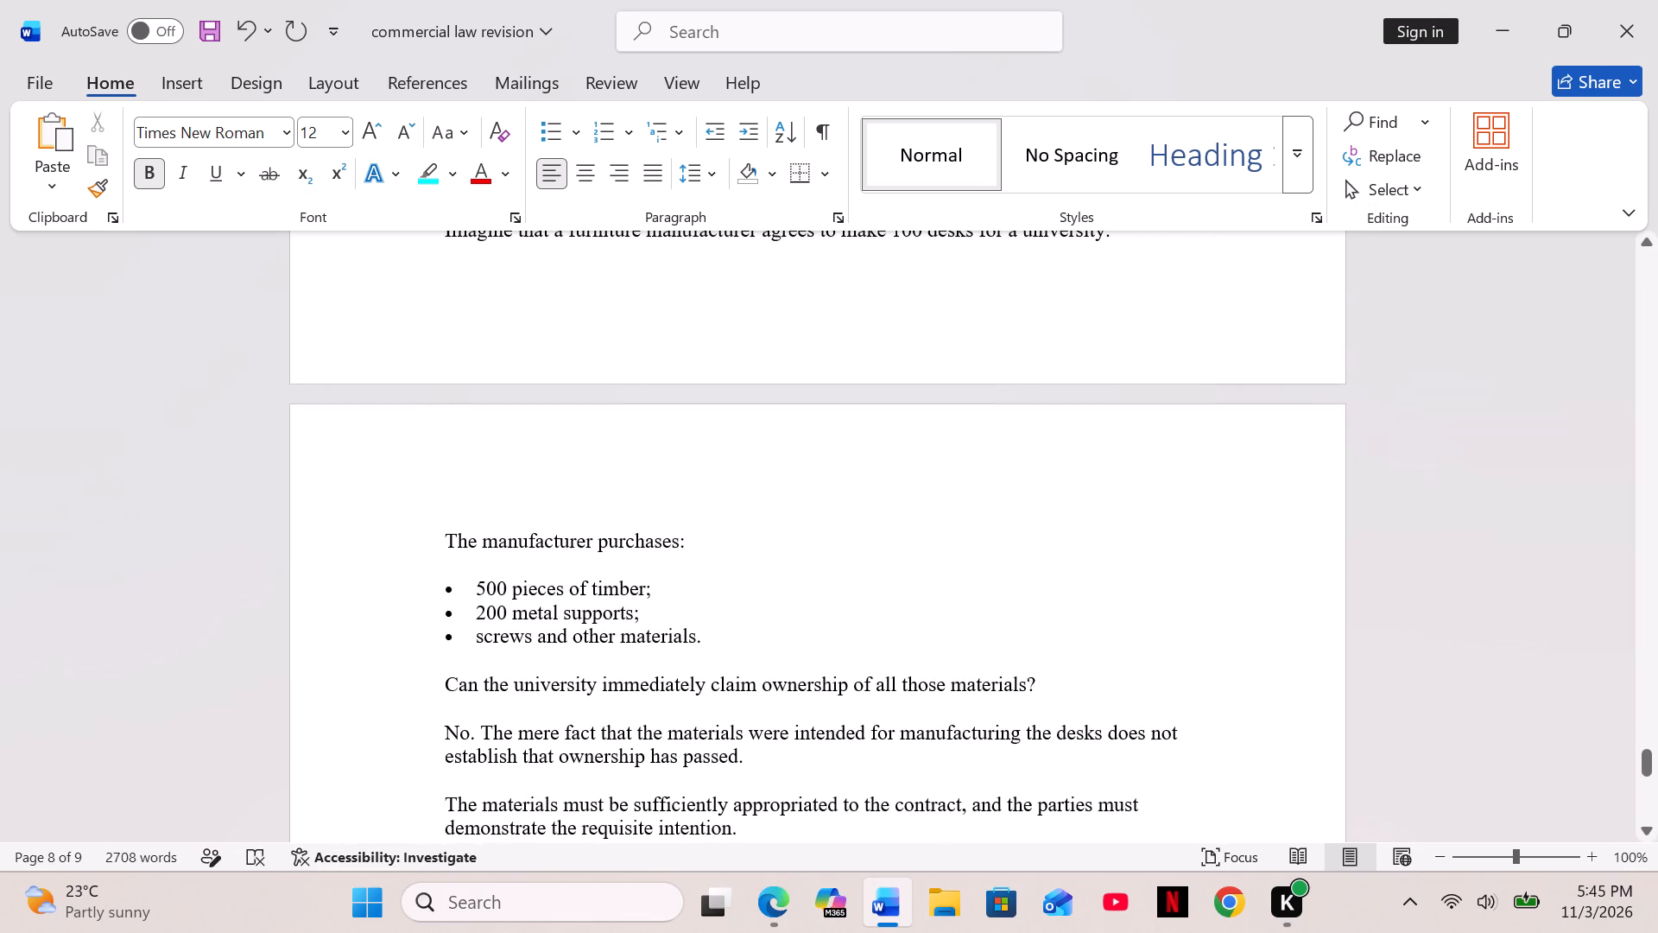
pyautogui.scroll(-4, 792, 324)
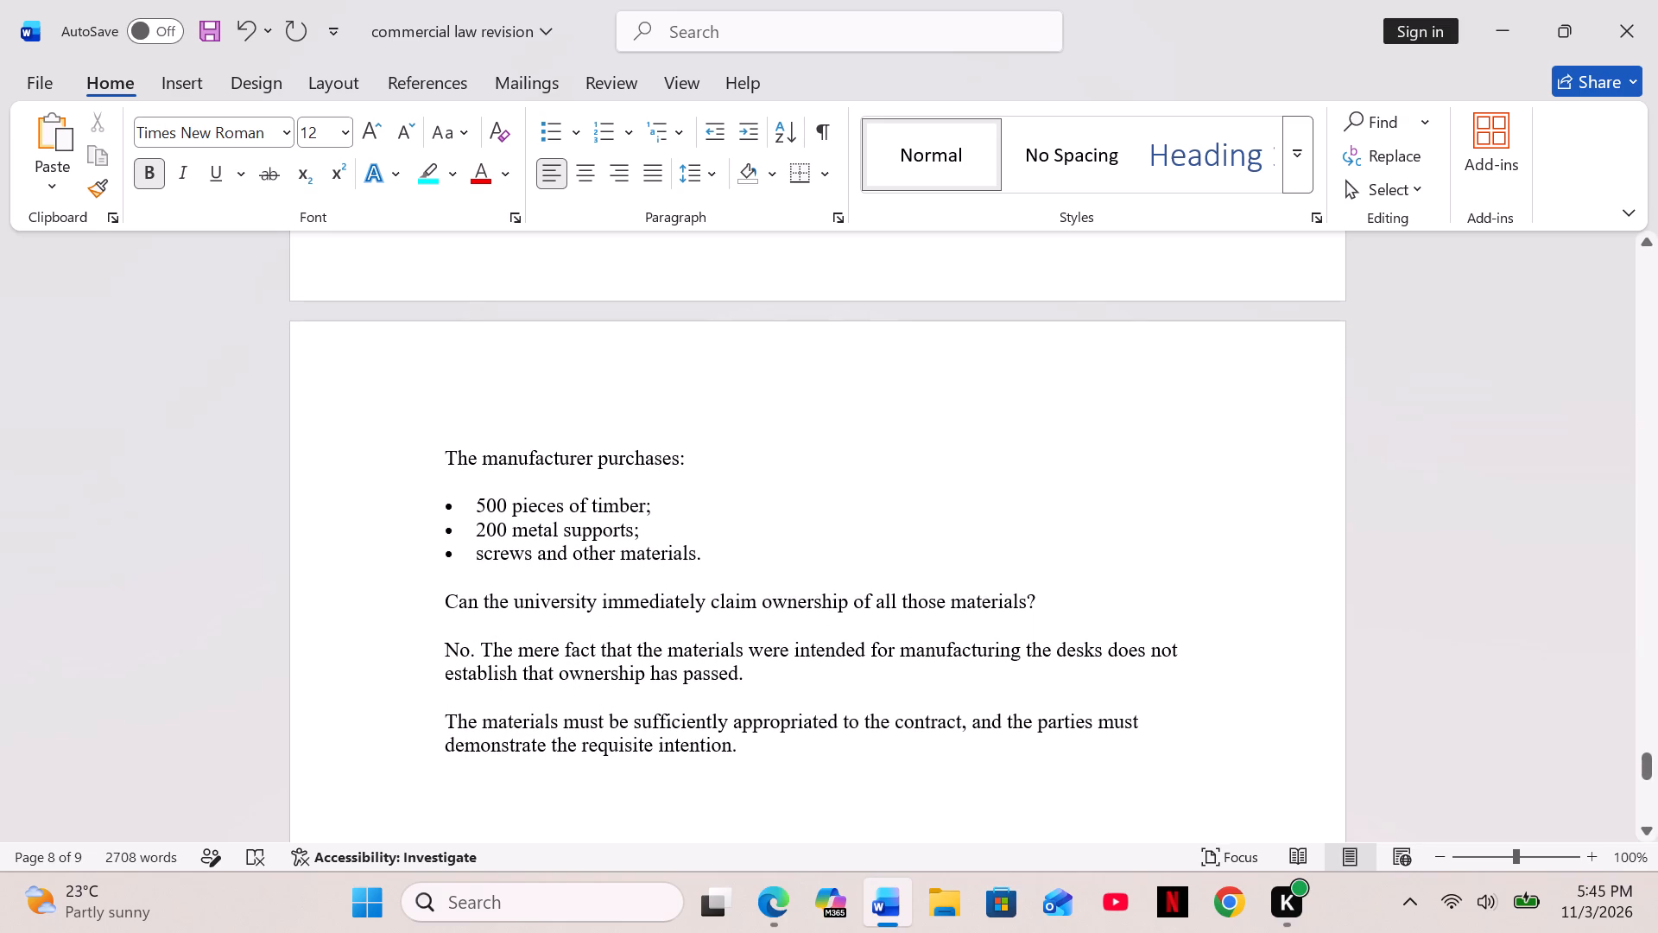
pyautogui.moveTo(759, 745); pyautogui.dragTo(546, 430)
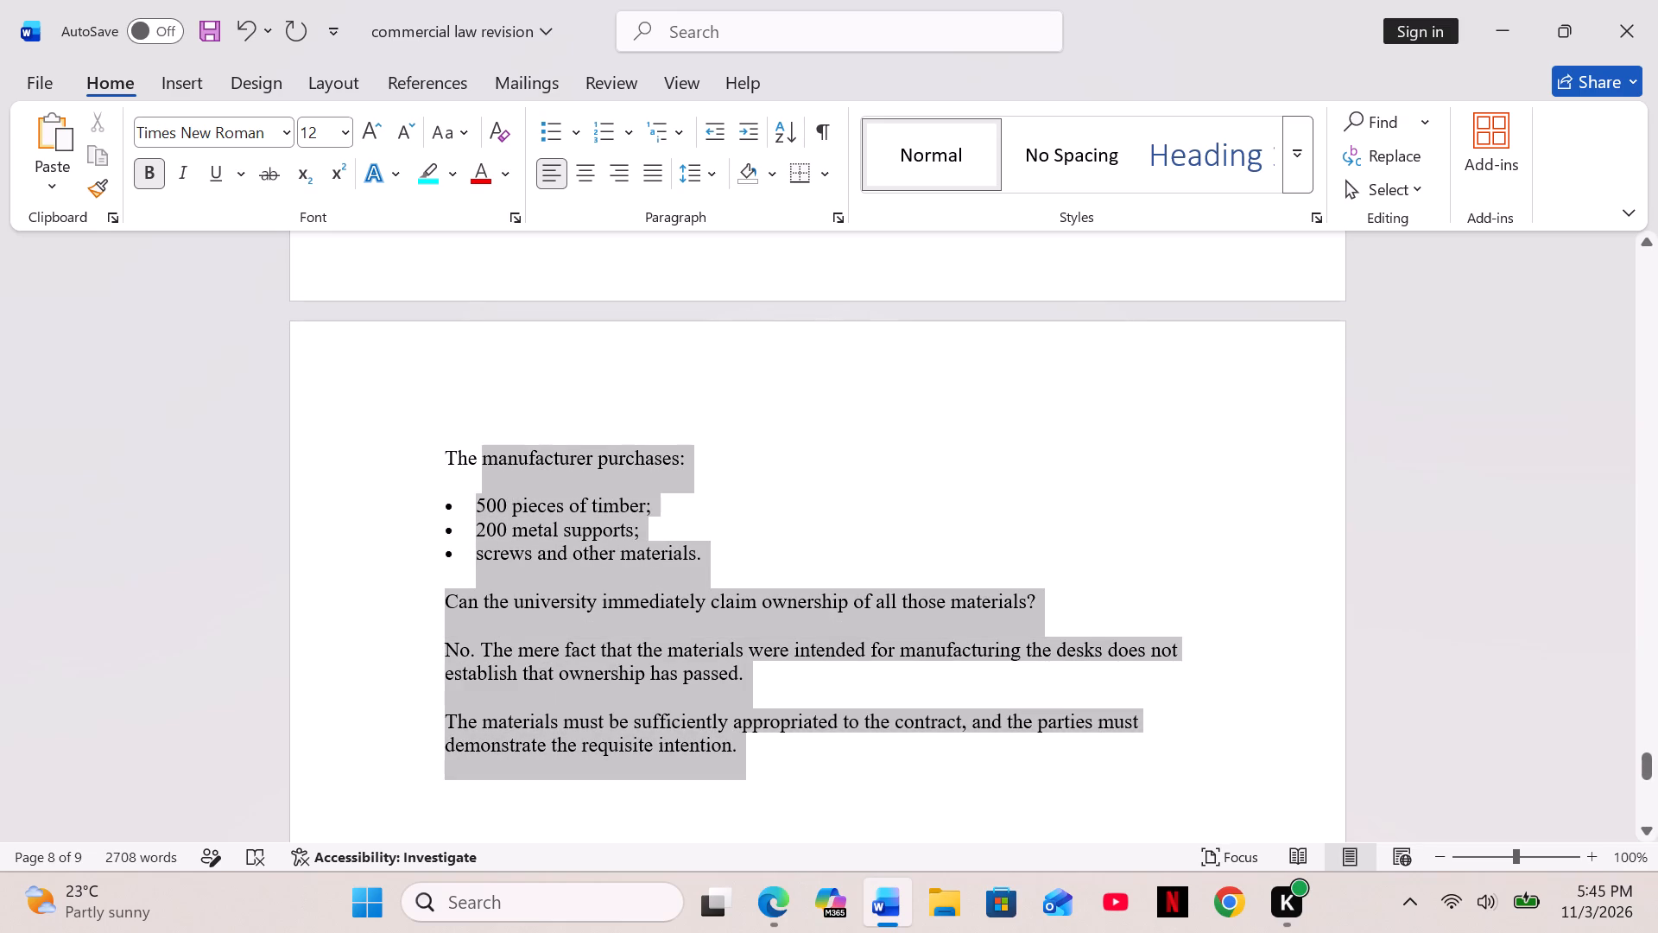
pyautogui.moveTo(546, 430); pyautogui.dragTo(452, 364)
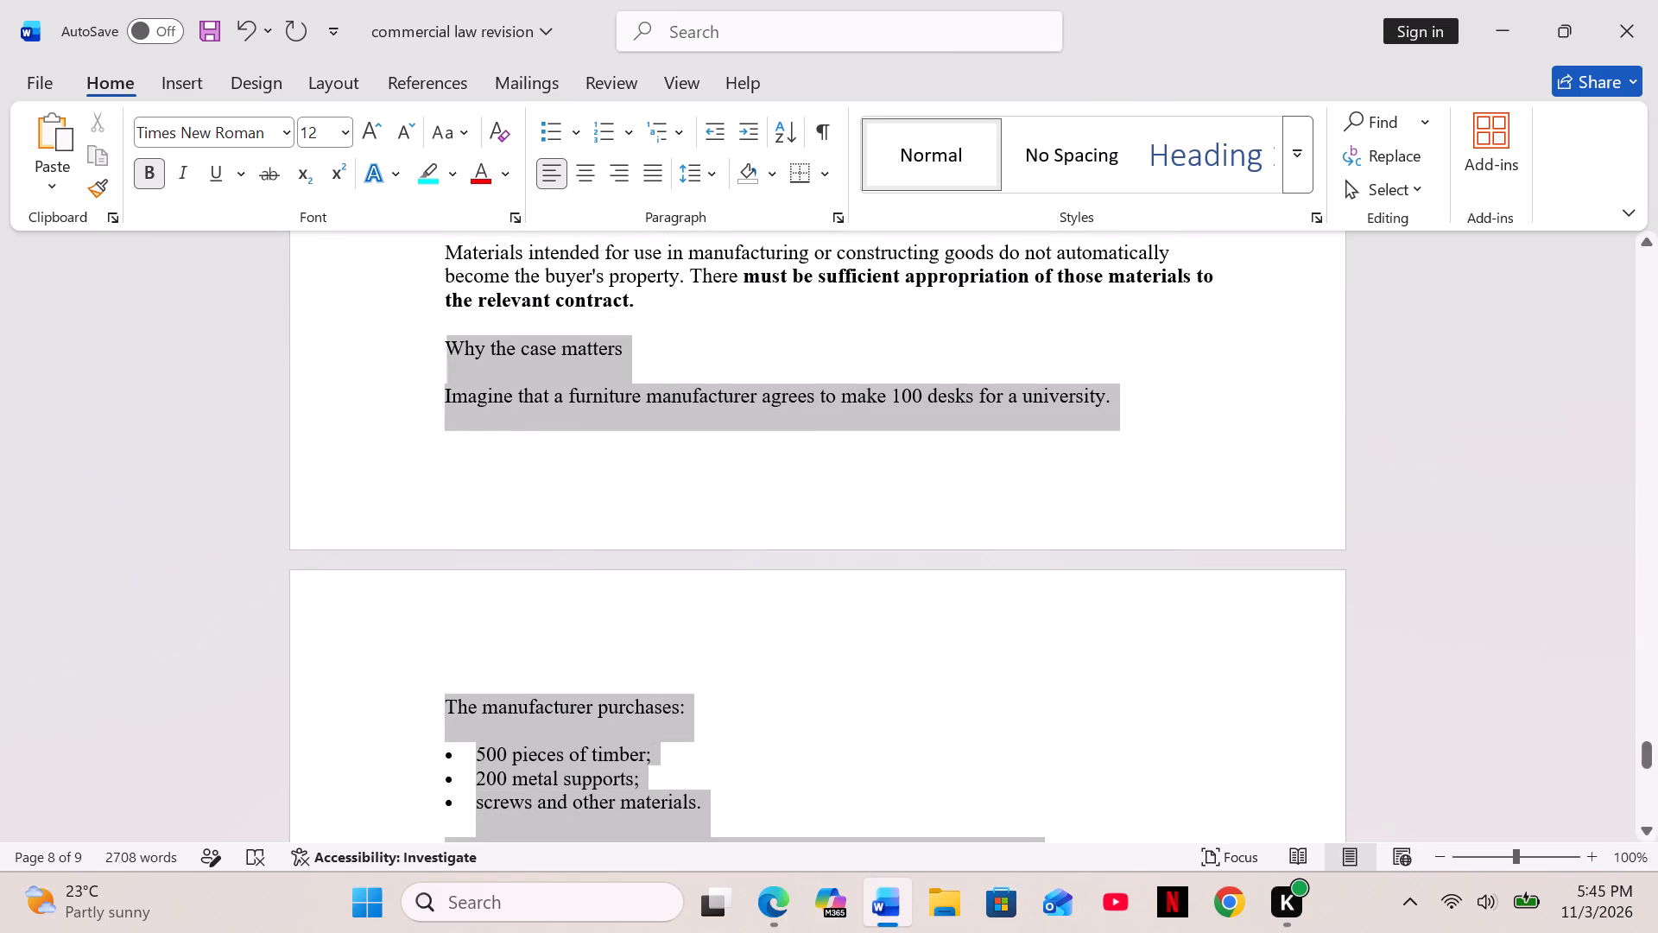
pyautogui.moveTo(452, 364); pyautogui.dragTo(441, 355)
pyautogui.press('BackSpace')
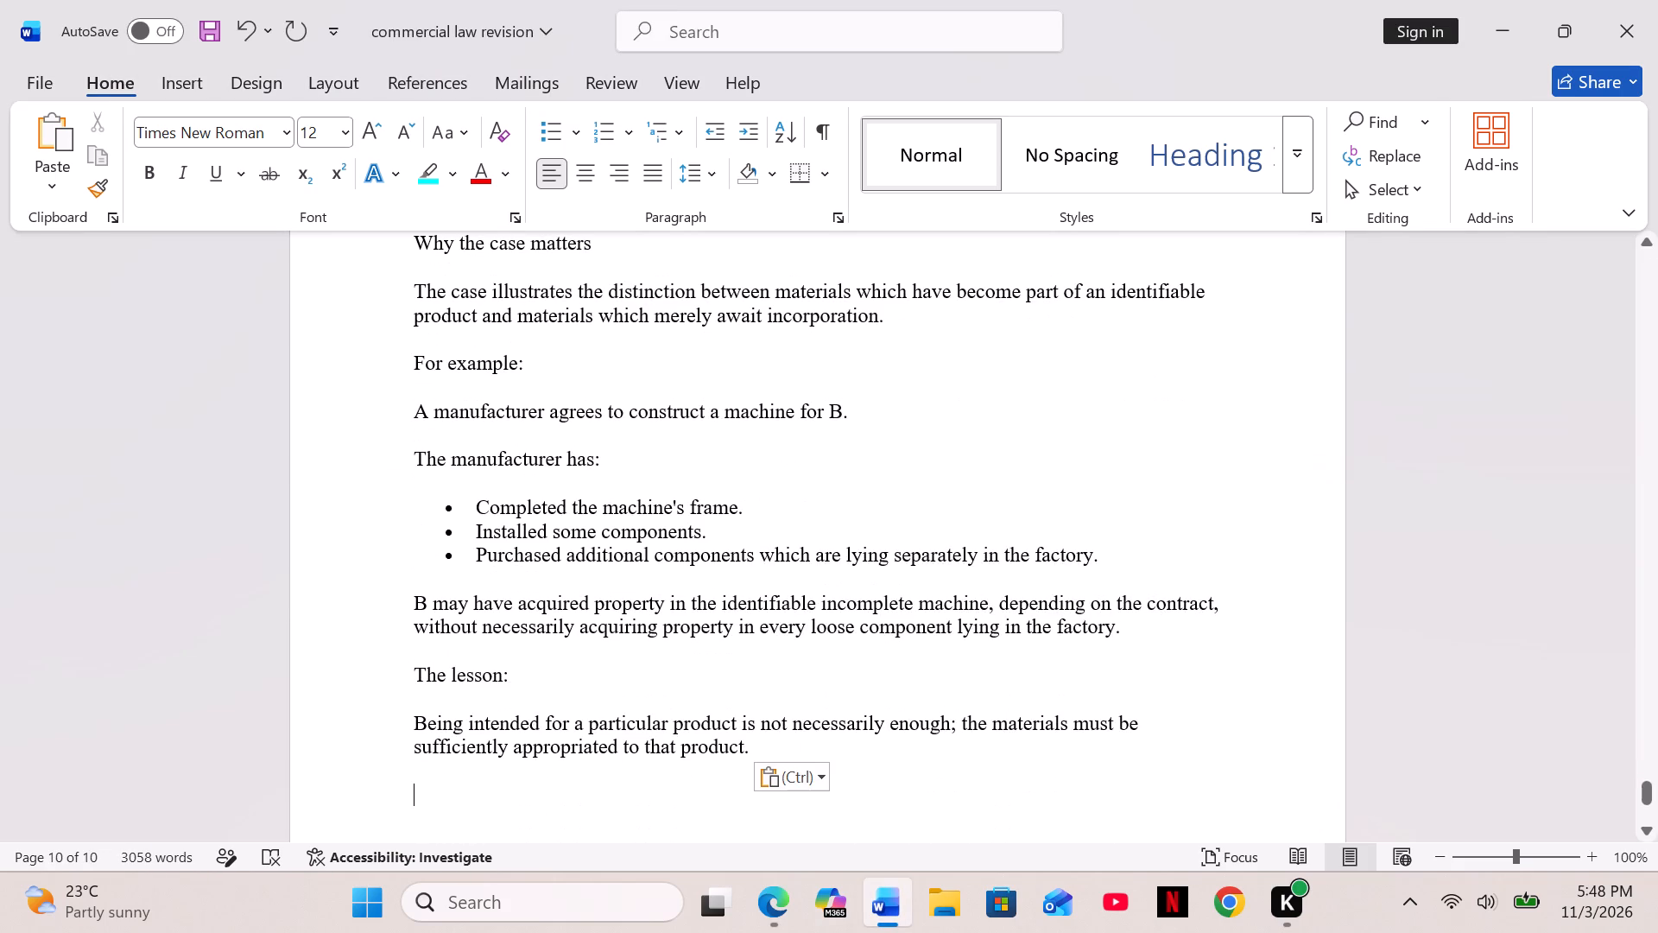
# Merge the first three paragraphs of the Re Blyth facts, through "absolute property of the purchaser", into one paragraph with spaces between them.
pyautogui.scroll(2, 837, 625)
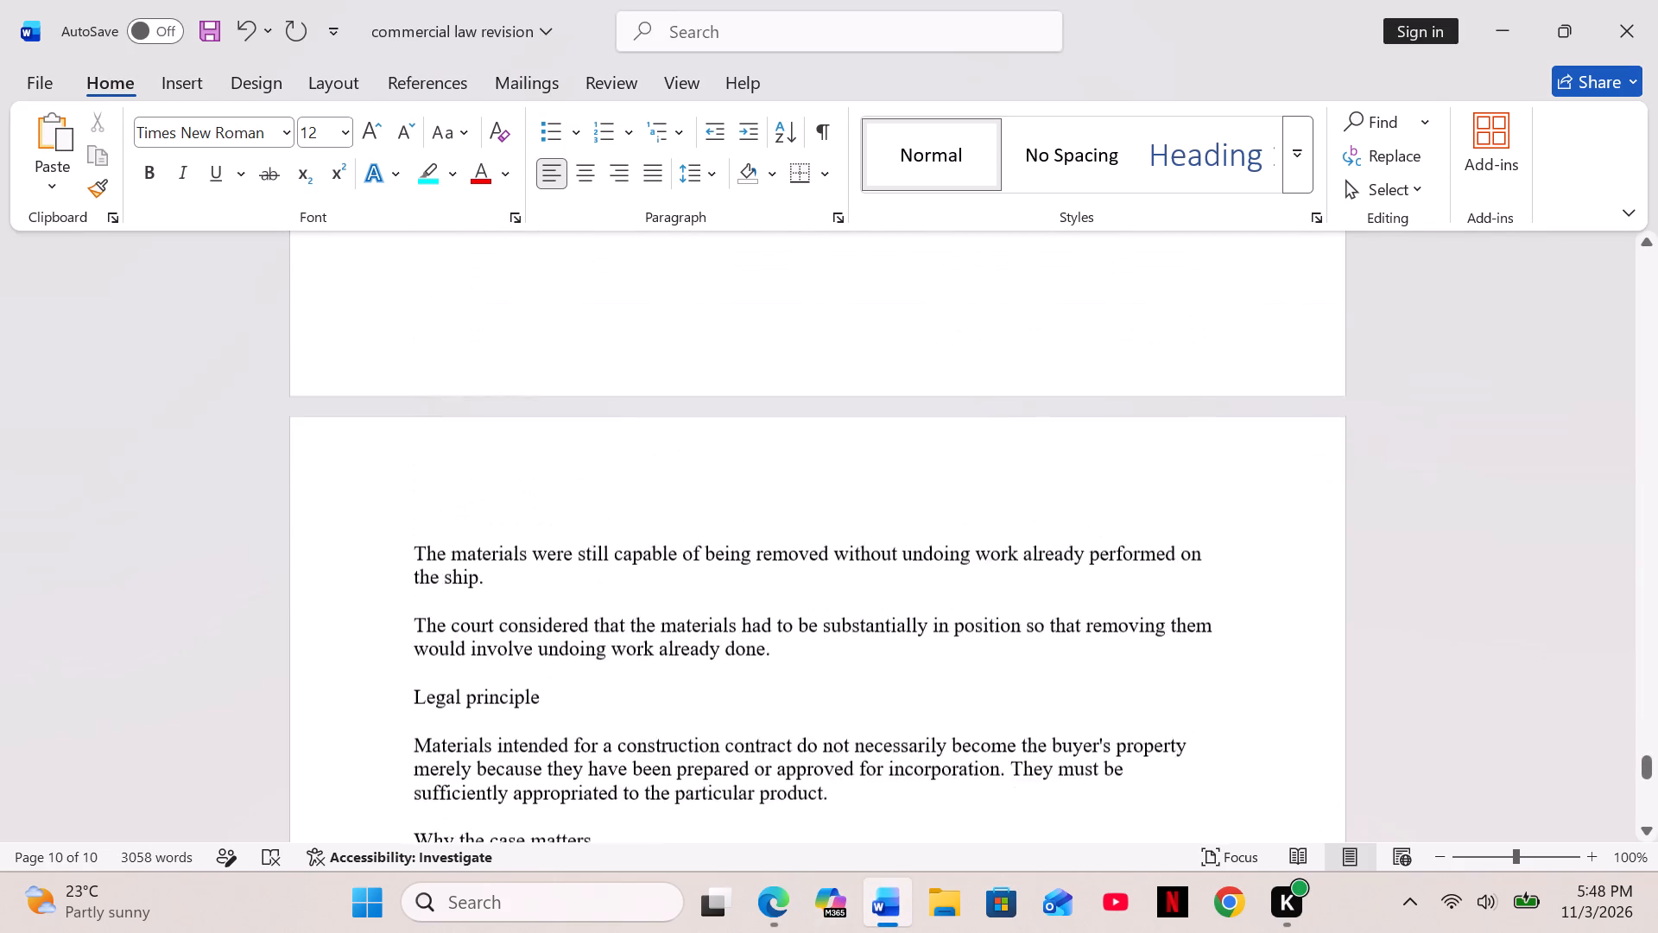
pyautogui.scroll(4, 837, 625)
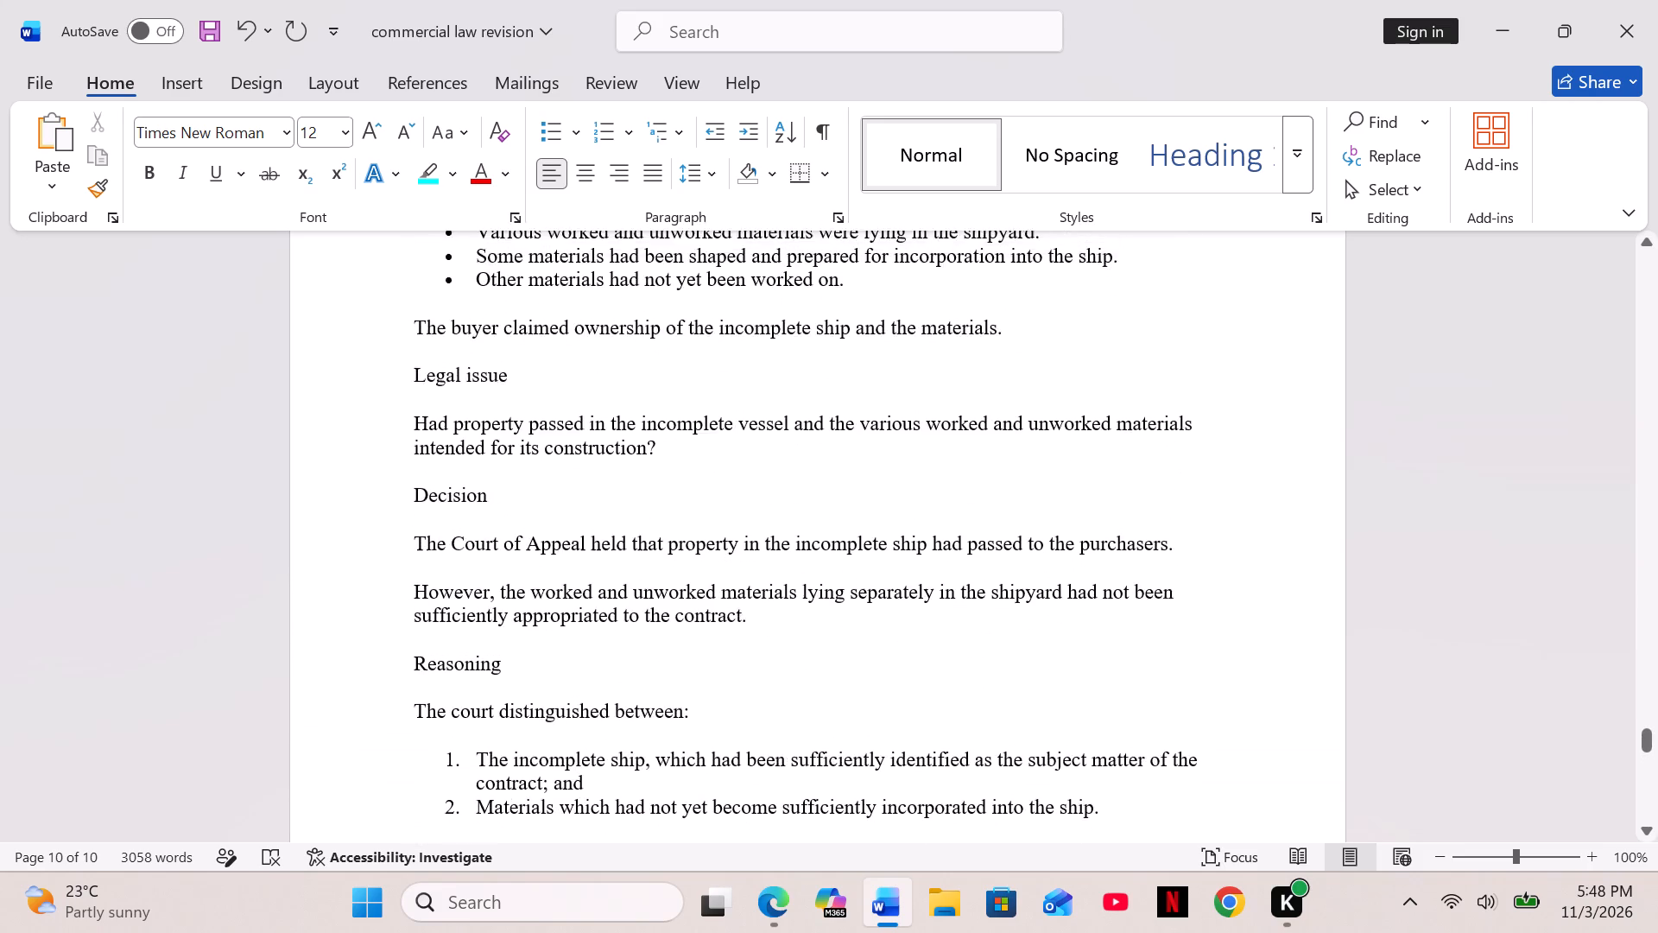
pyautogui.scroll(2, 837, 625)
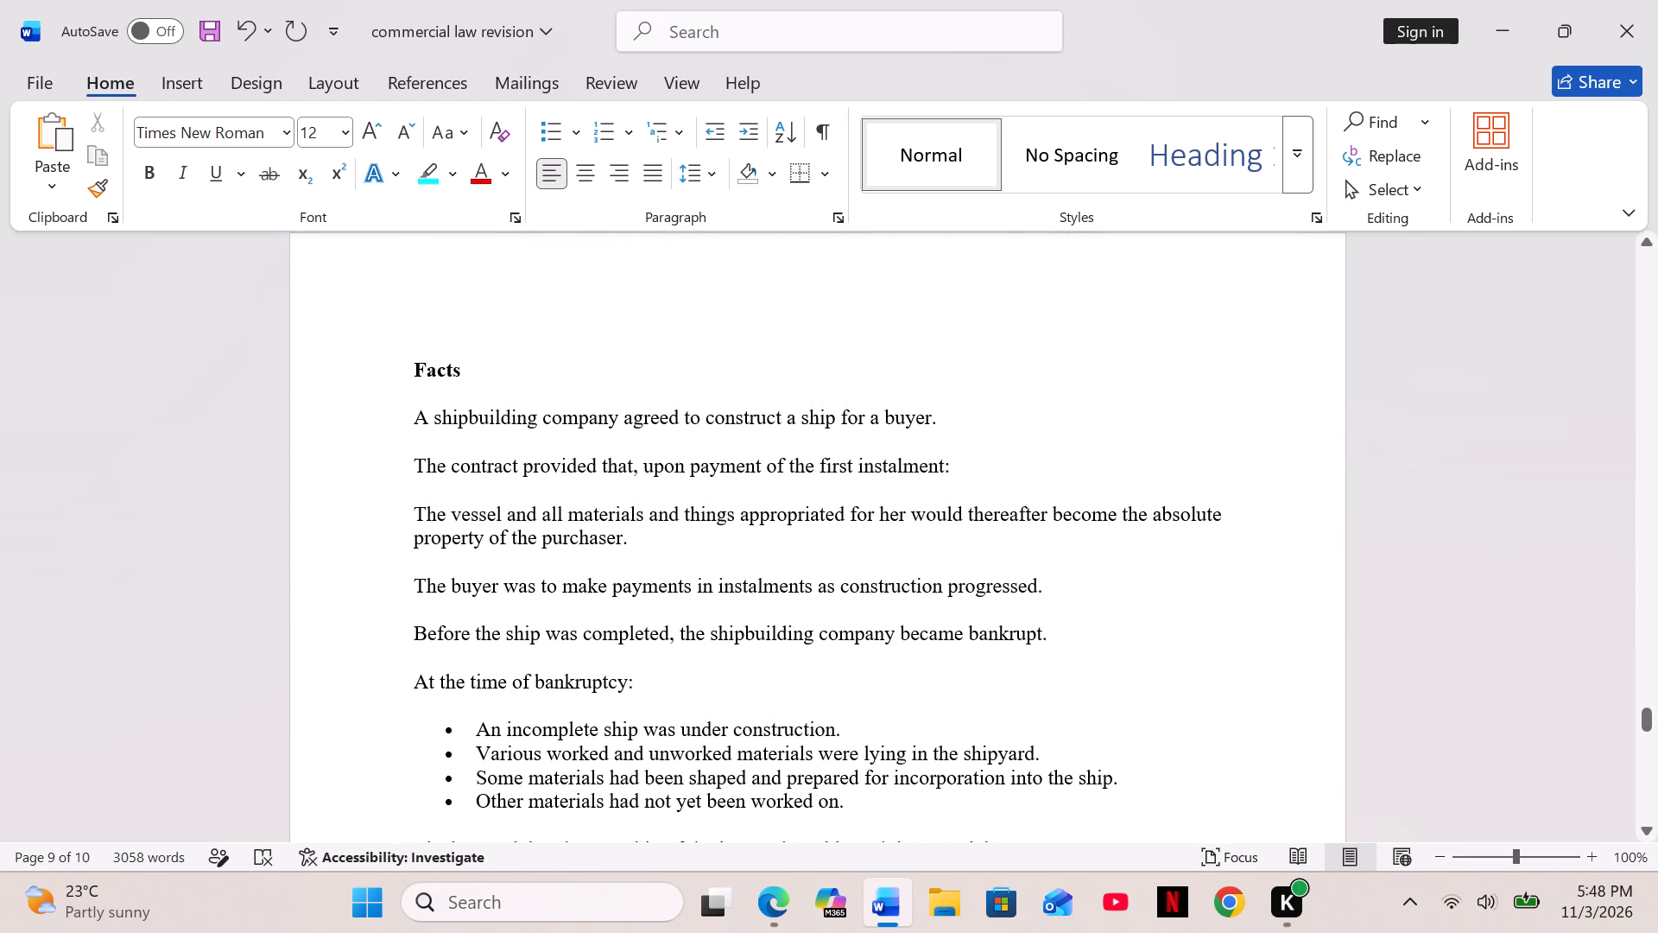
pyautogui.scroll(-1, 826, 525)
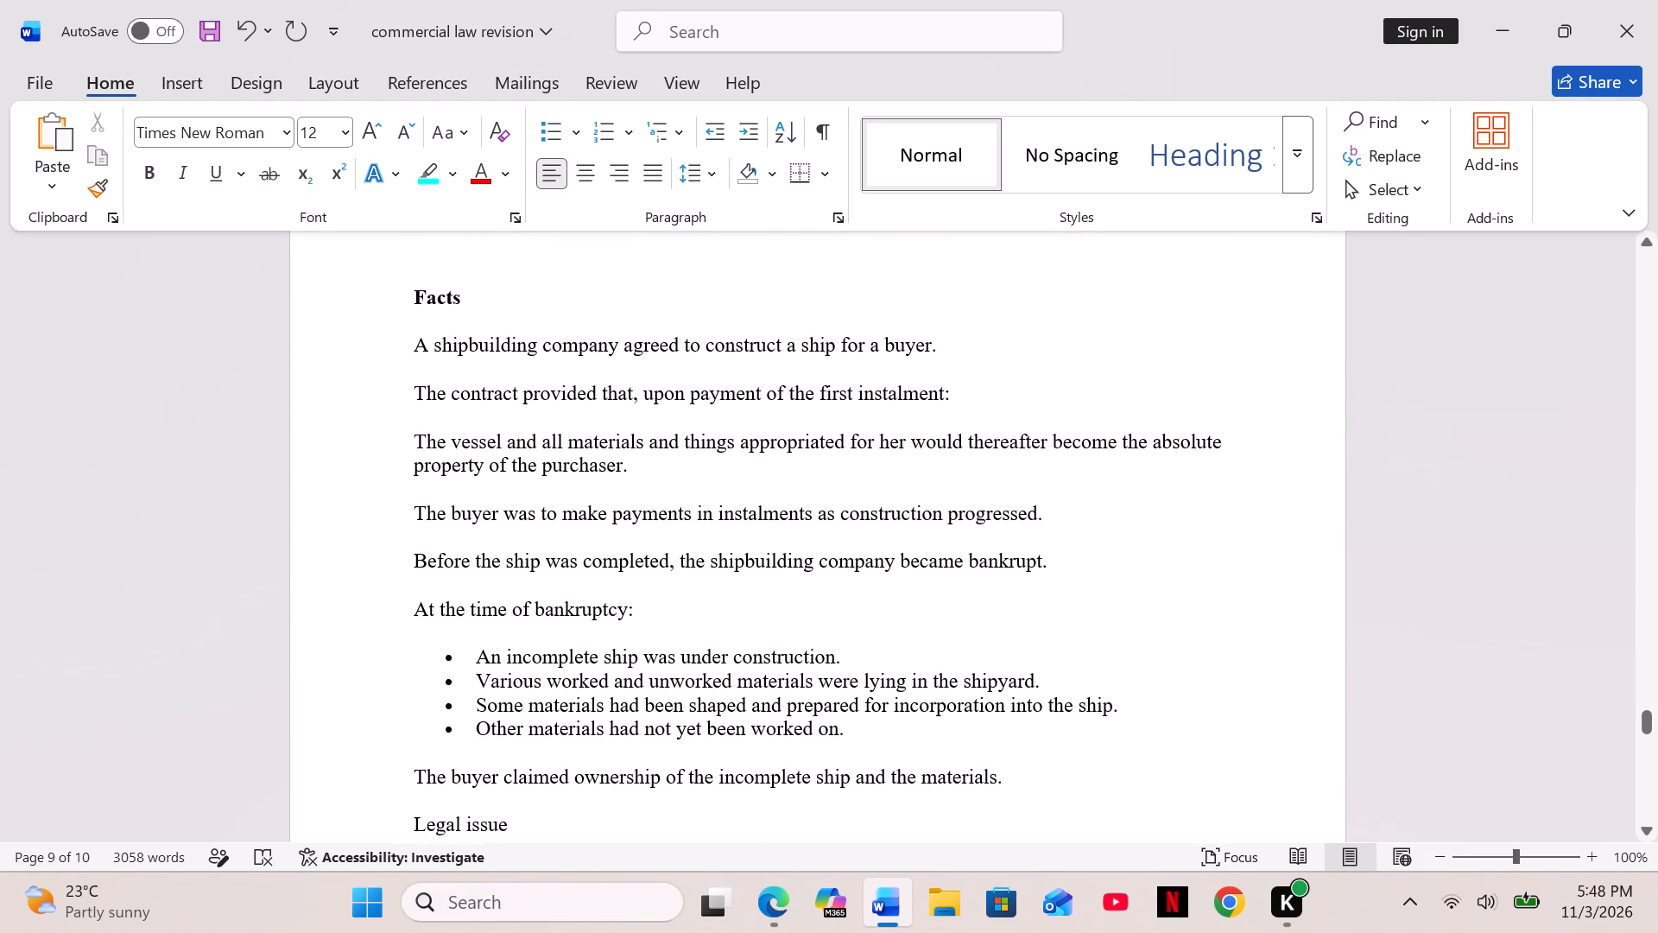
pyautogui.click(403, 397)
pyautogui.press('BackSpace')
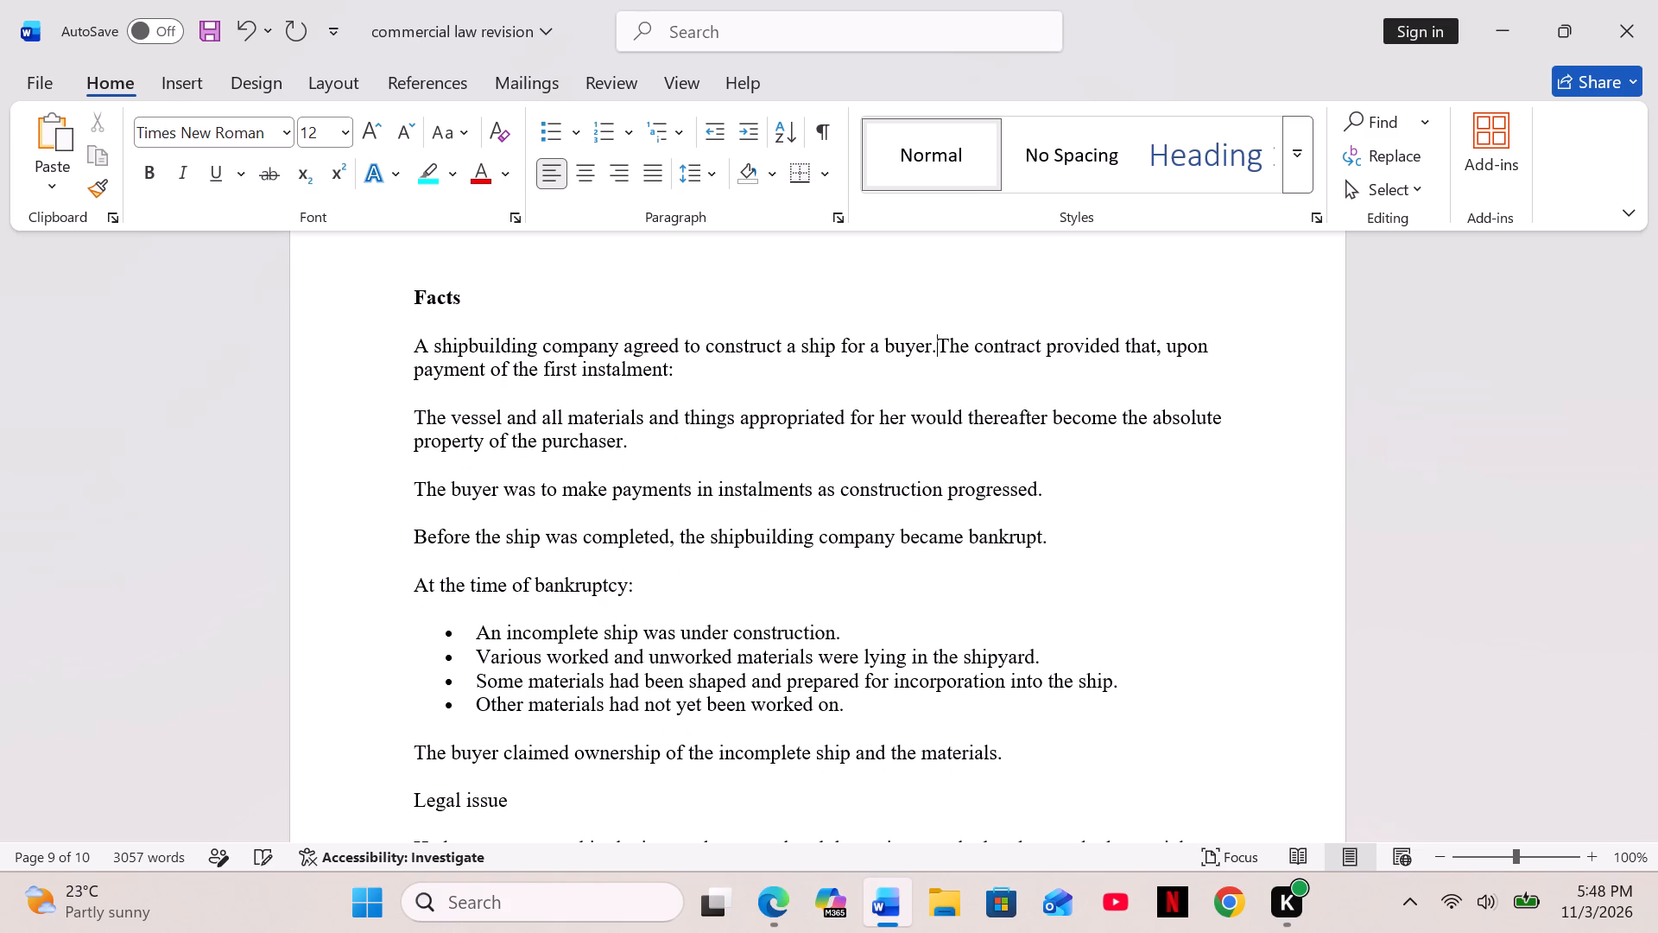
pyautogui.press('space')
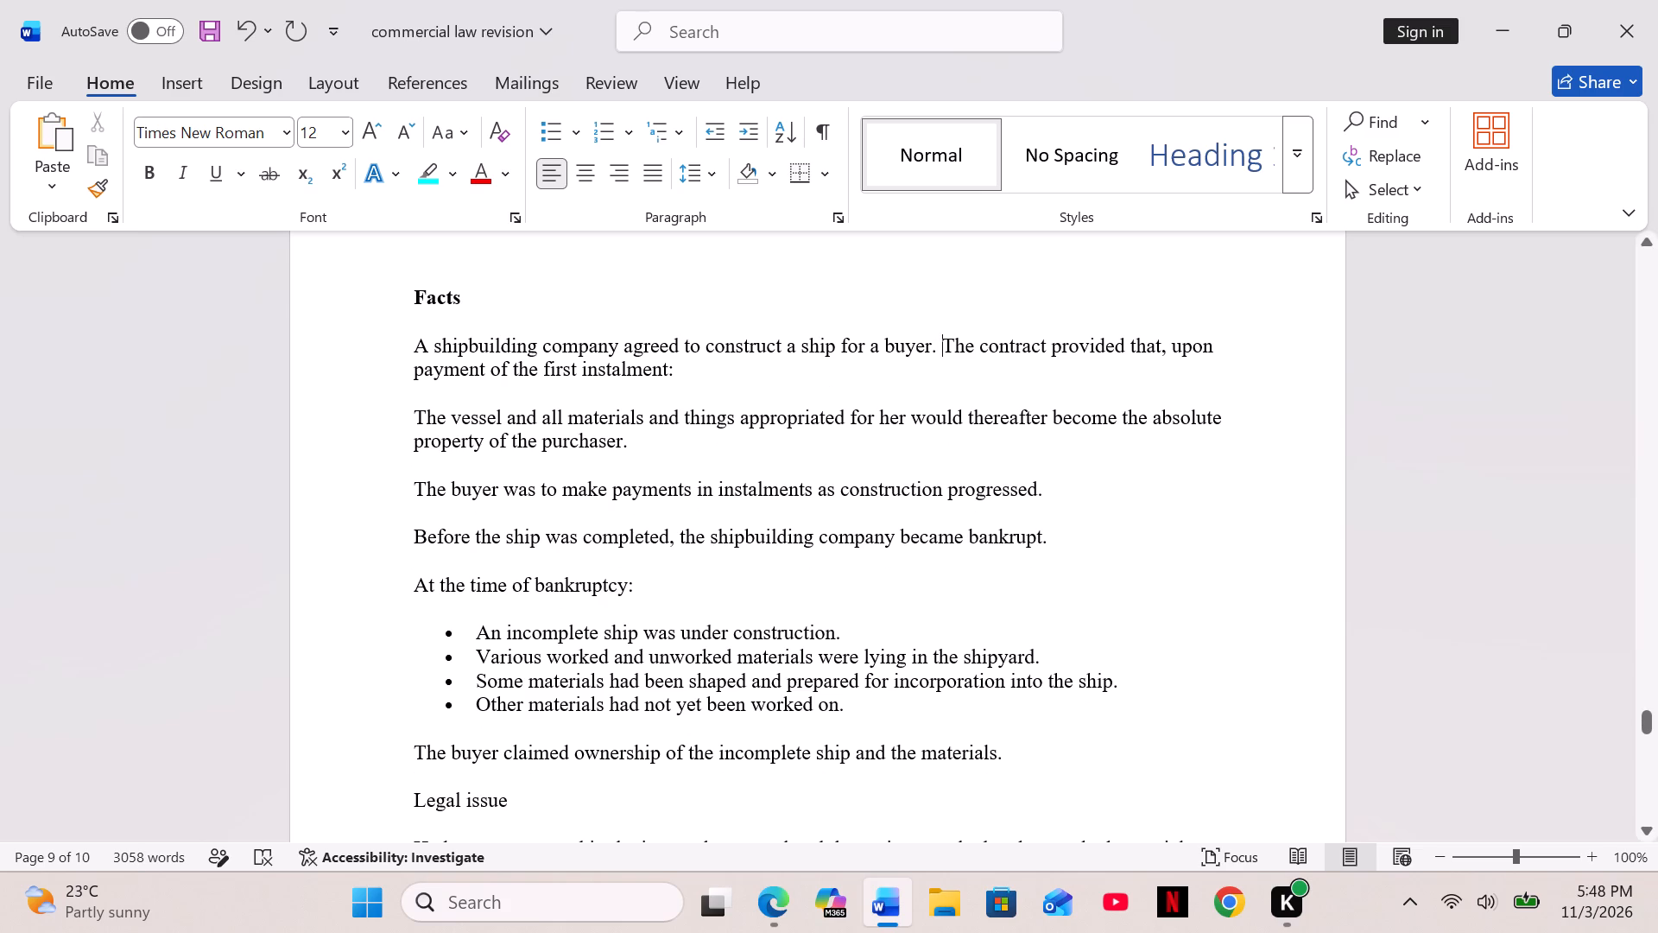
pyautogui.click(408, 417)
pyautogui.press('BackSpace')
pyautogui.press('space')
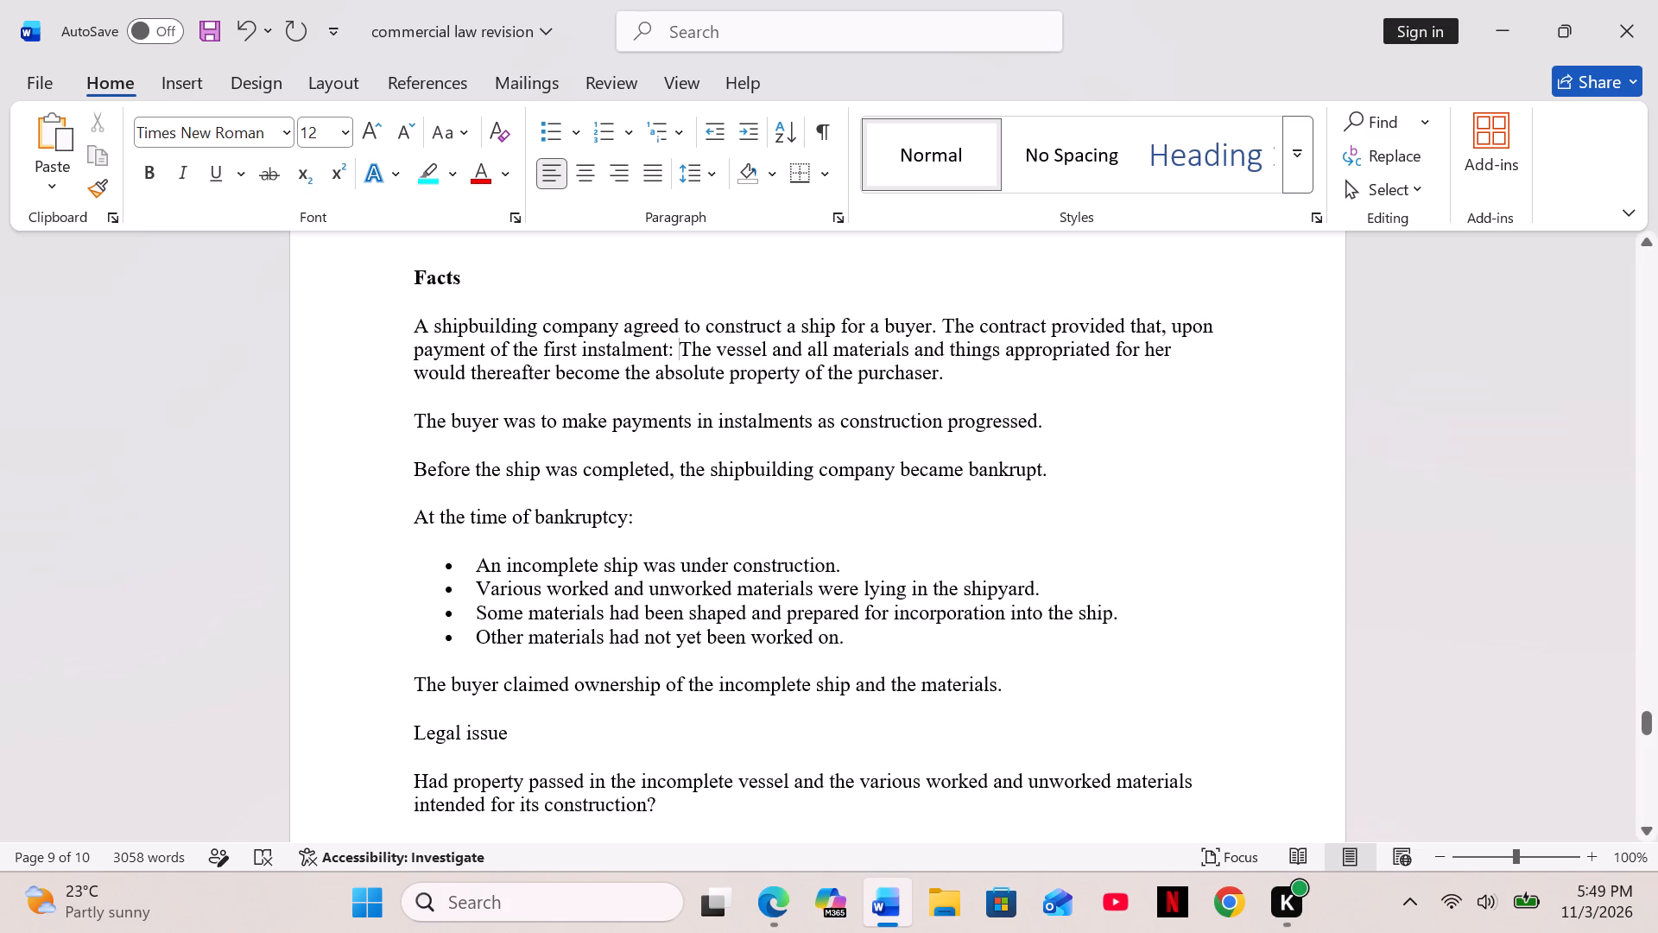
# Highlight "upon payment of the first instalment" in turquoise in the Re Blyth facts paragraph.
pyautogui.moveTo(1169, 323); pyautogui.dragTo(670, 347)
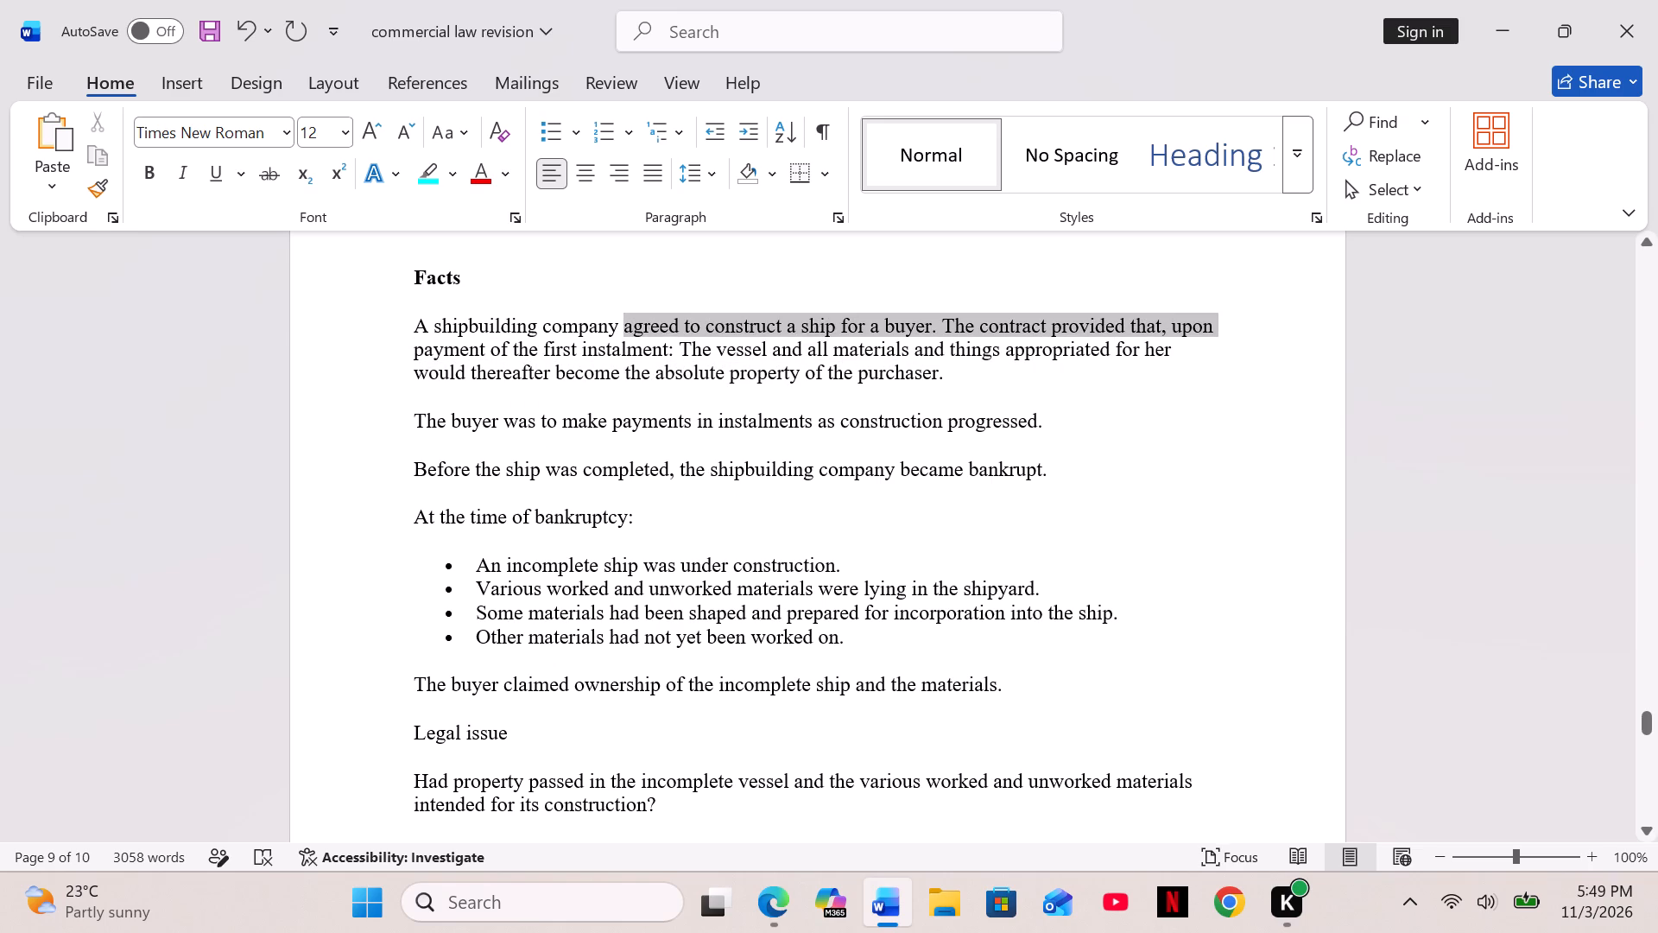
pyautogui.moveTo(670, 347); pyautogui.dragTo(672, 348)
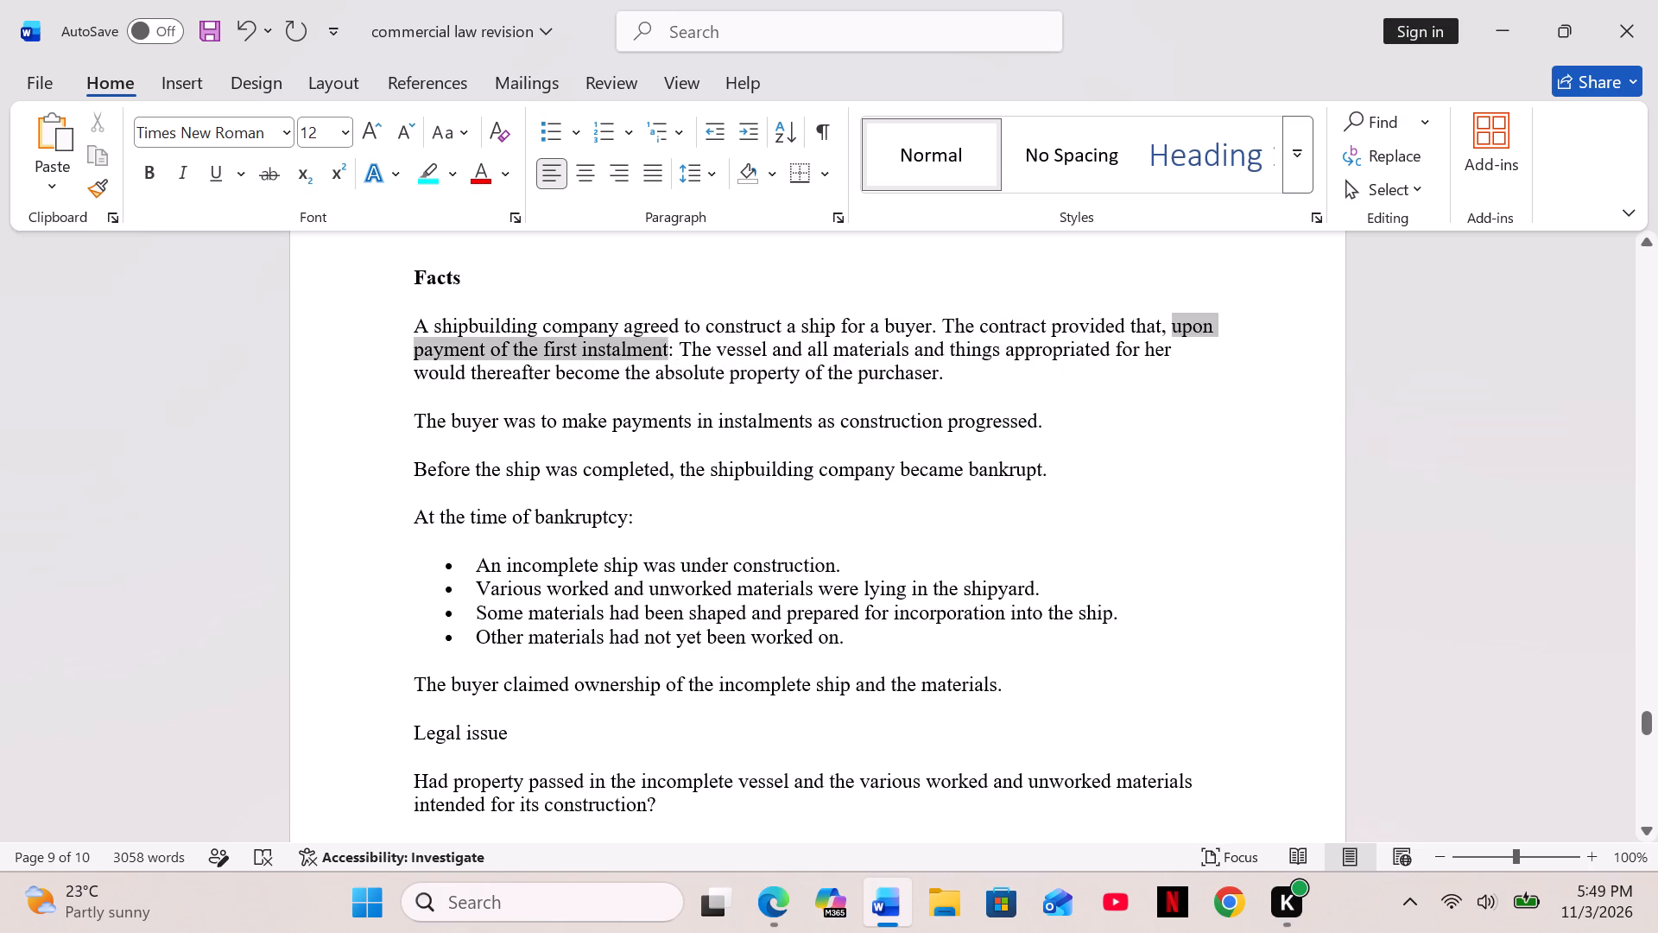
pyautogui.moveTo(672, 348); pyautogui.dragTo(669, 348)
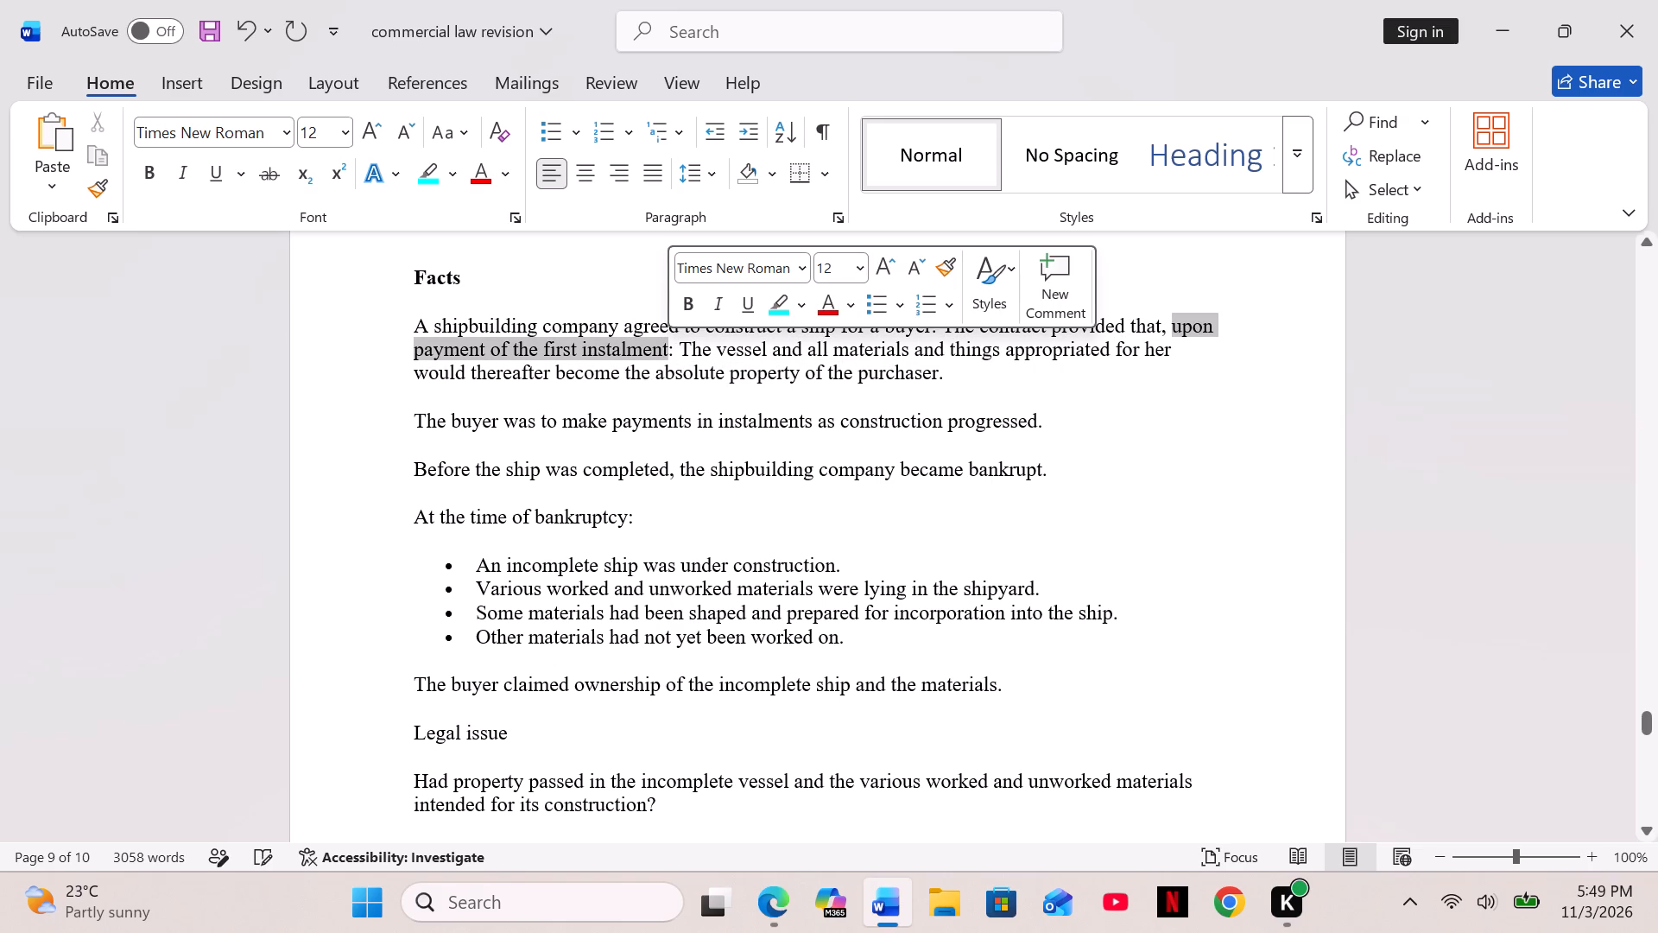
pyautogui.click(778, 307)
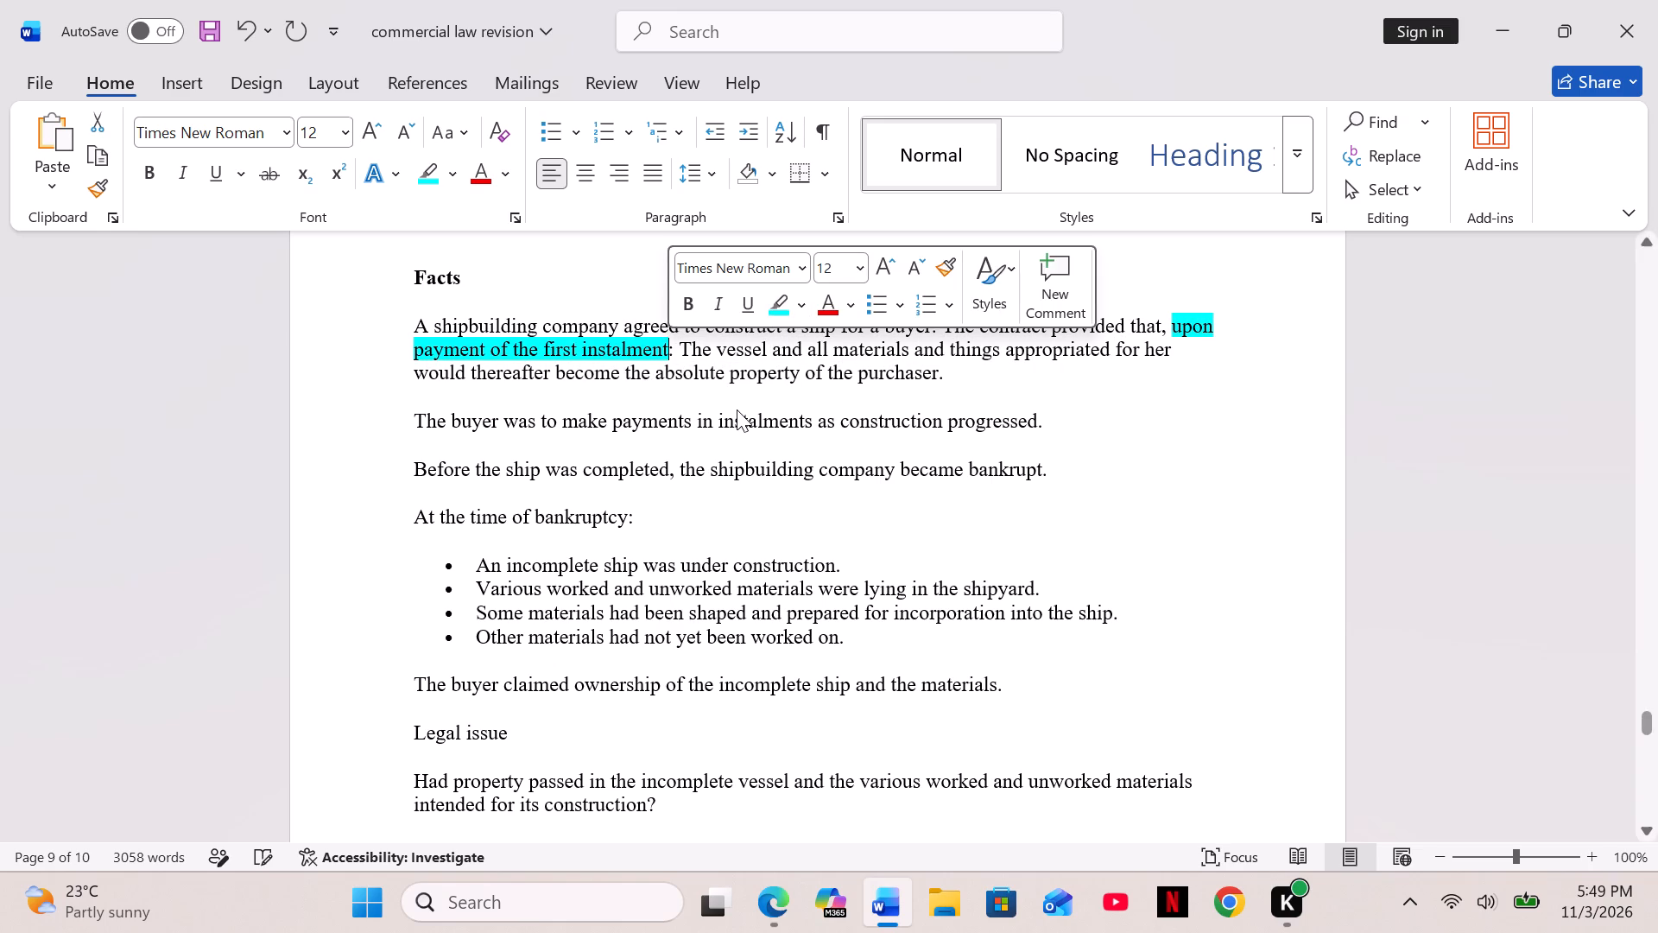
pyautogui.click(737, 409)
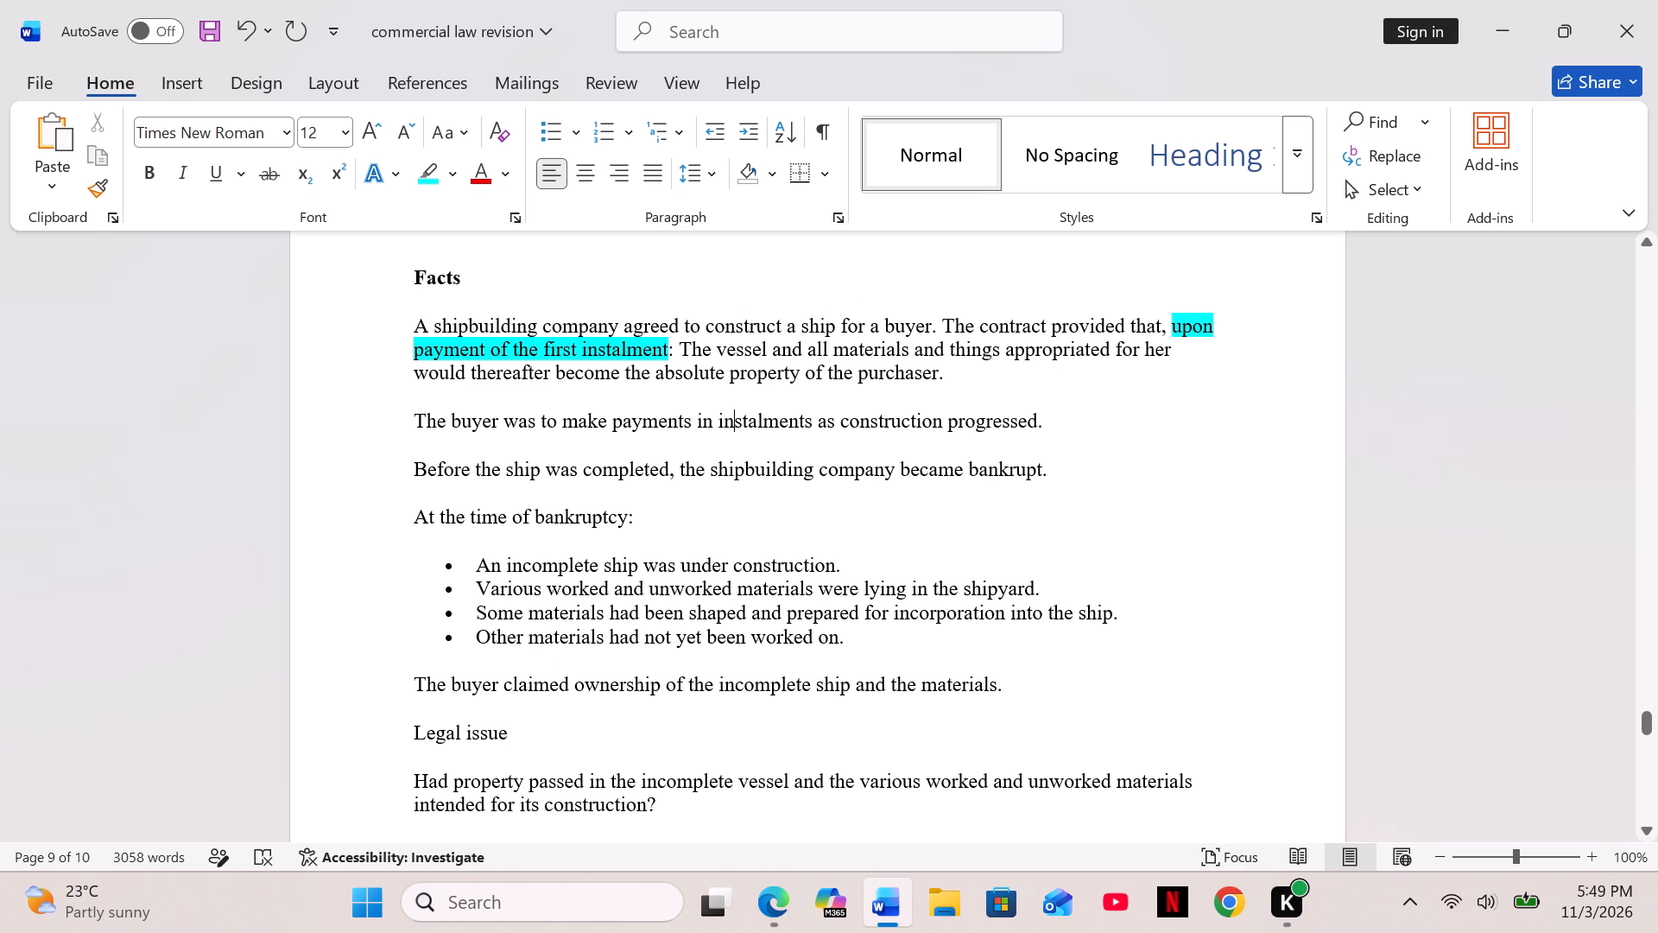
# Join the buyer's instalments, shipbuilder's bankruptcy and "At the time of bankruptcy:" lines onto the first facts paragraph, separated by spaces.
pyautogui.click(409, 422)
pyautogui.press('BackSpace')
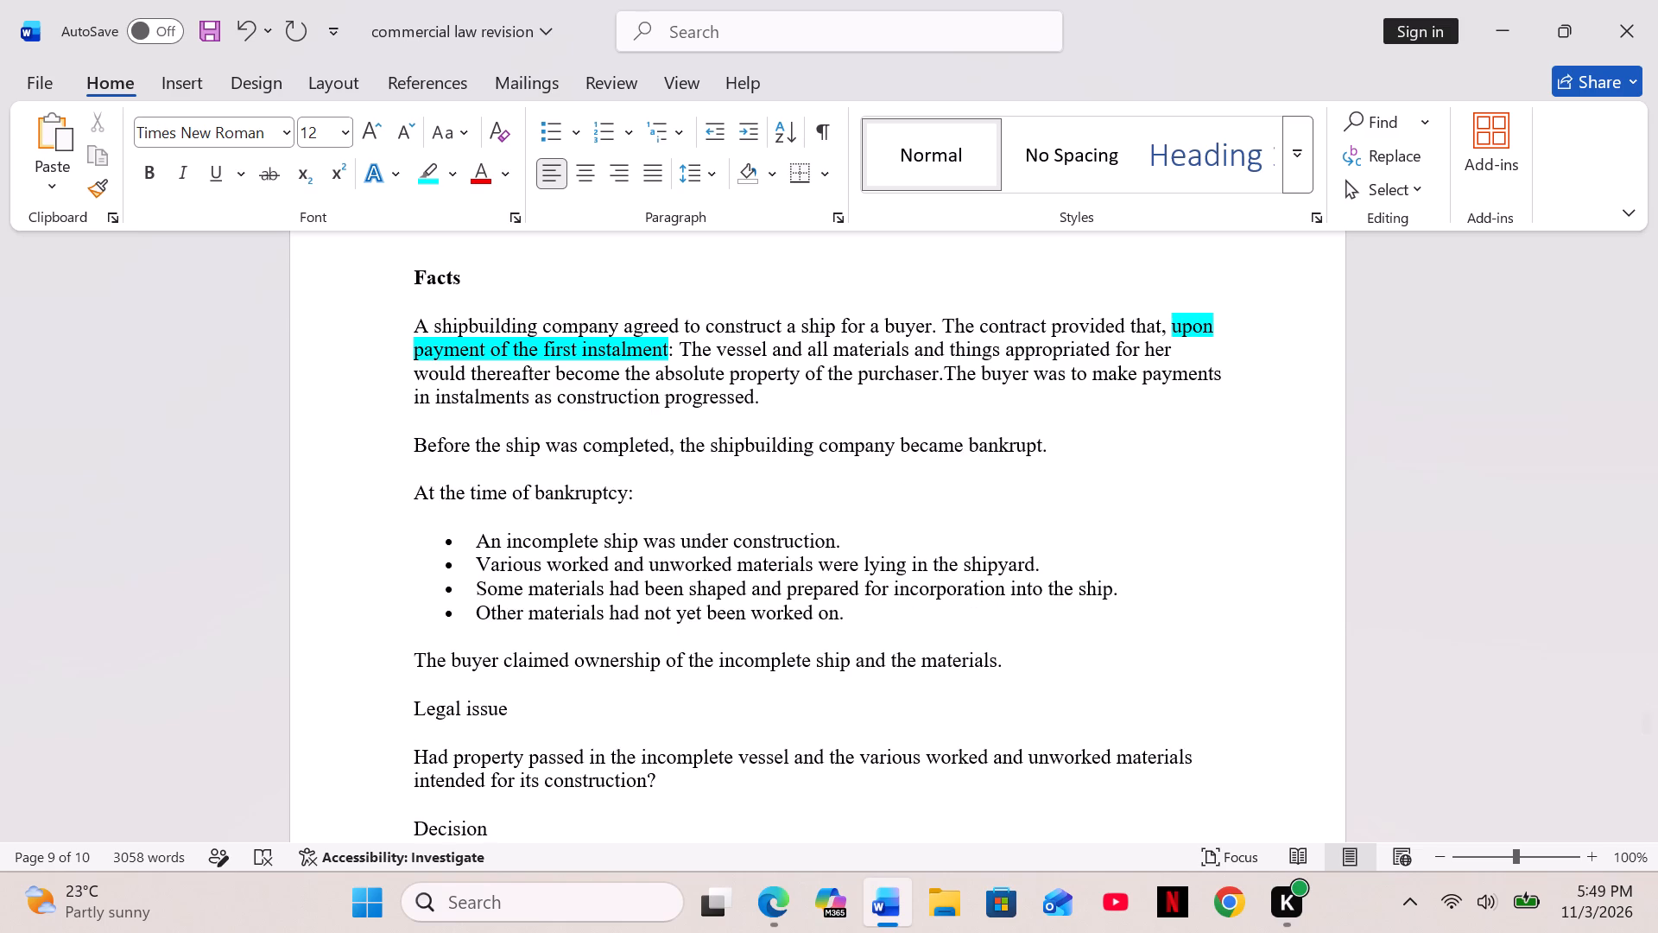
pyautogui.press('space')
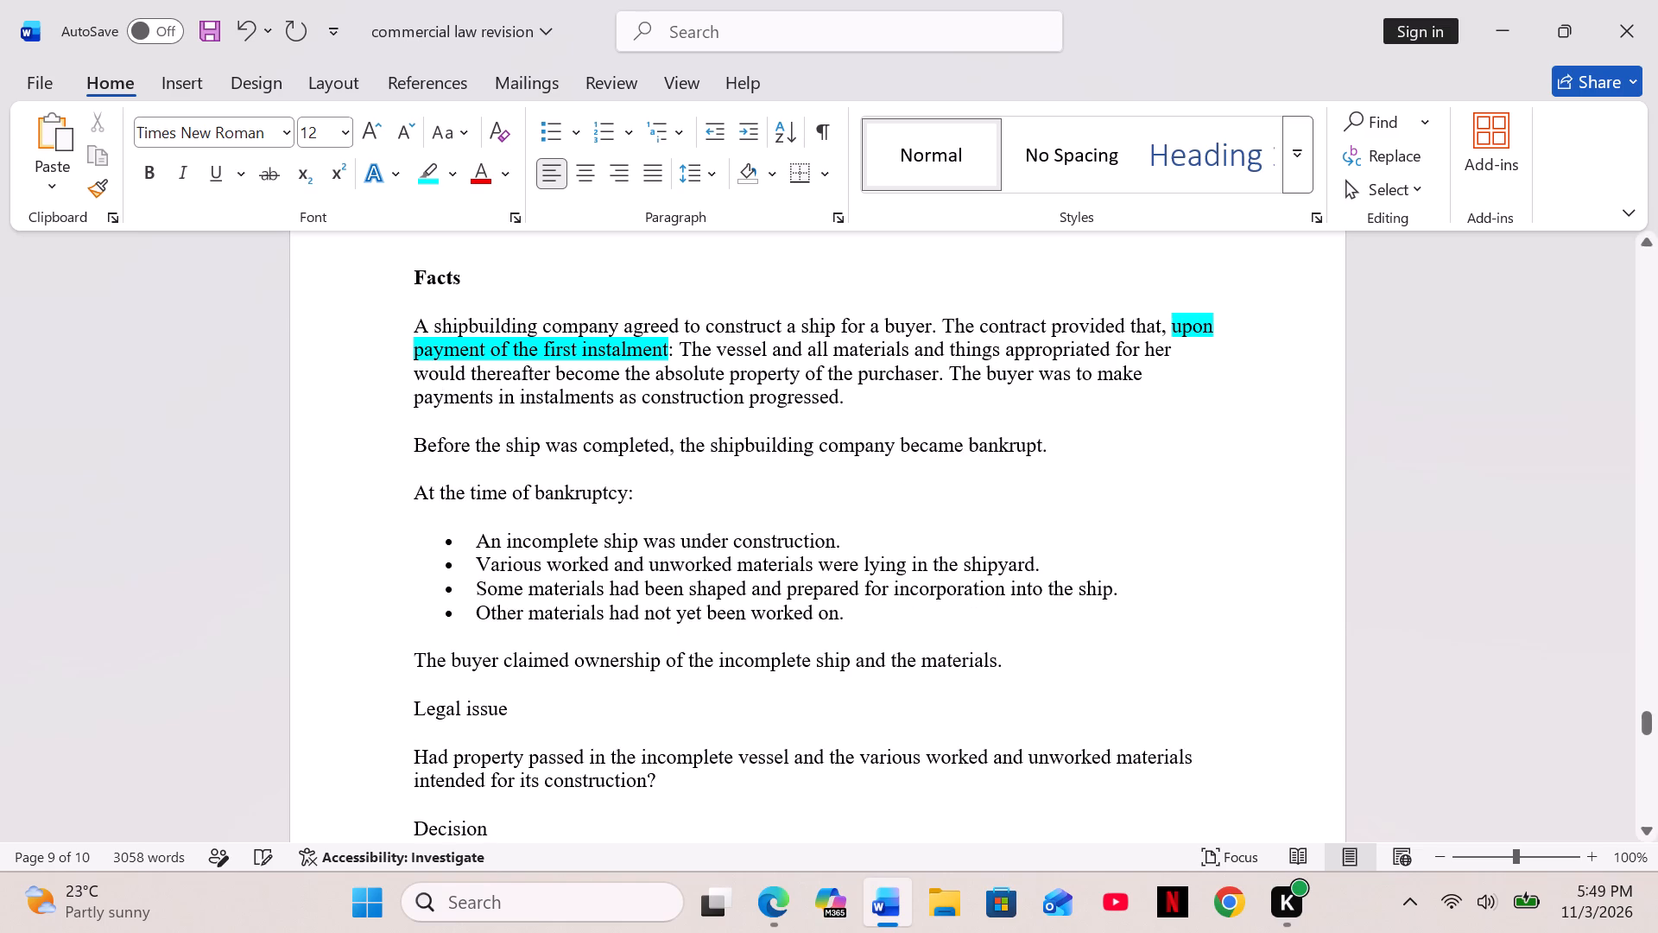
pyautogui.click(402, 450)
pyautogui.press('BackSpace')
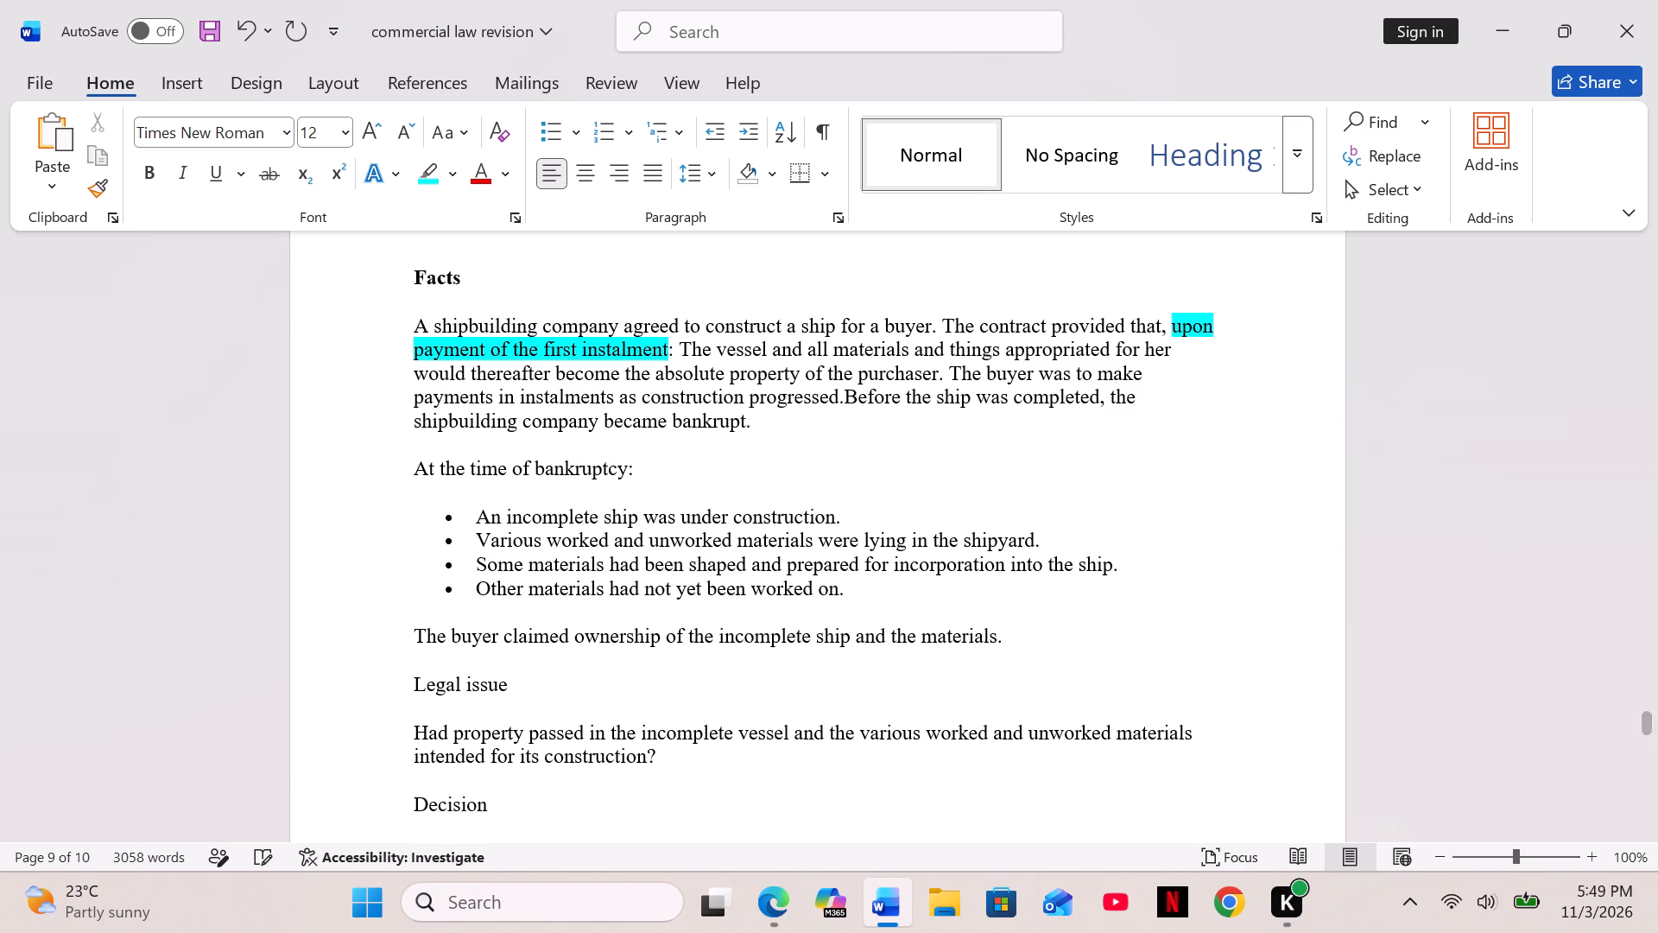
pyautogui.press('space')
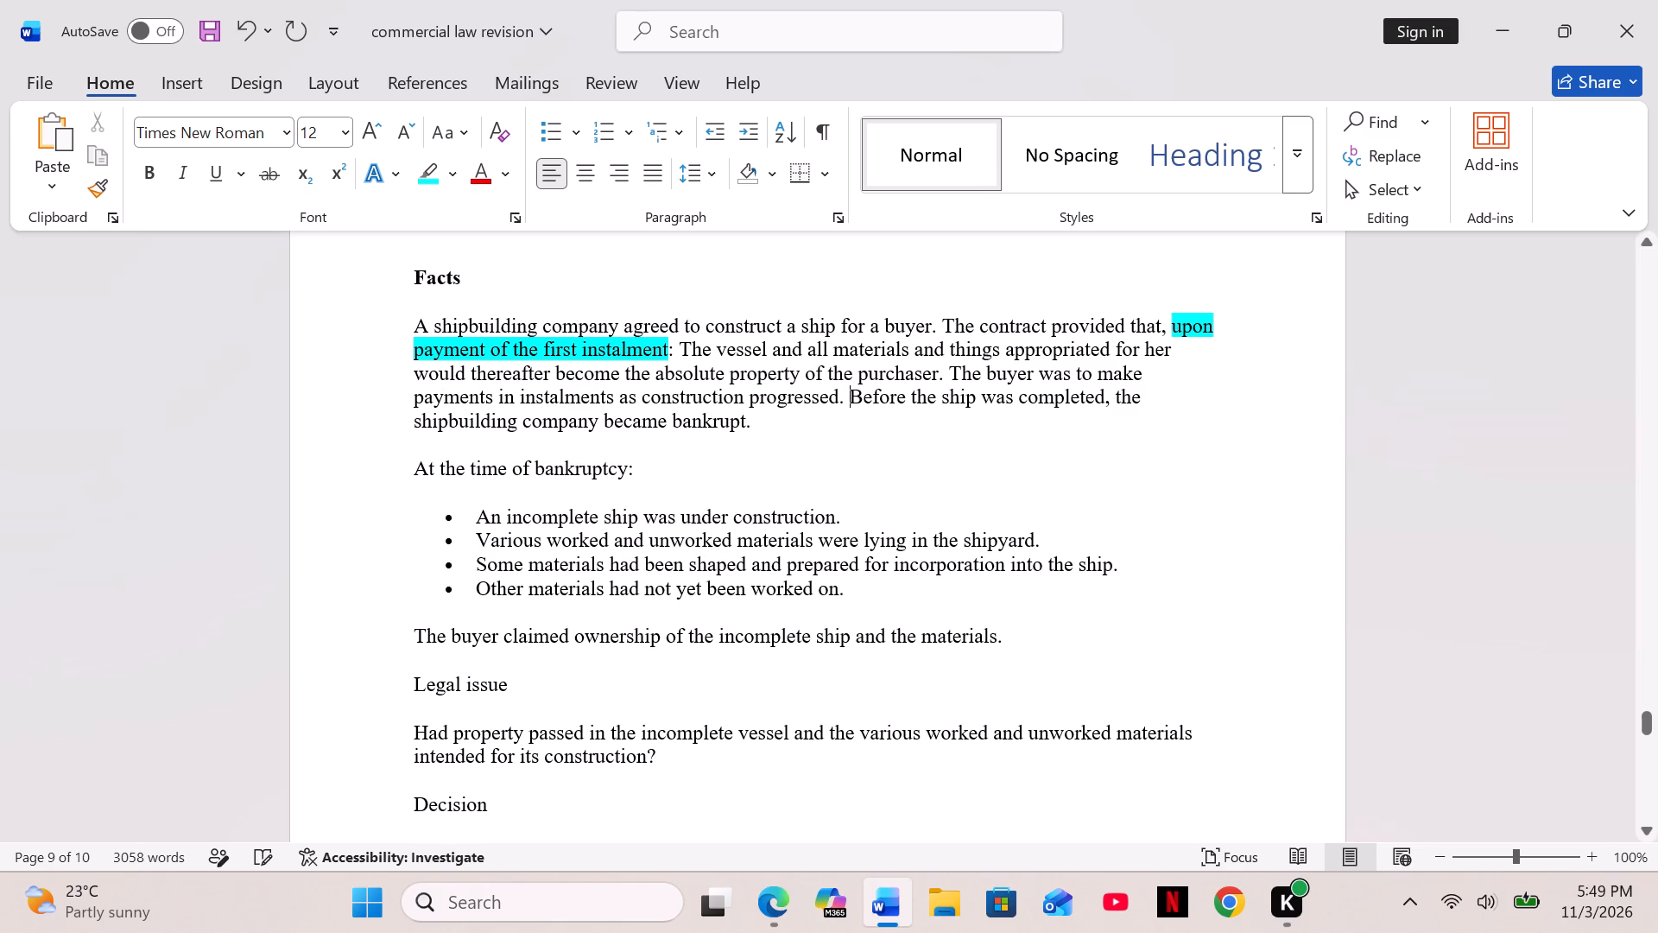
pyautogui.click(417, 492)
pyautogui.press('BackSpace')
pyautogui.press('space')
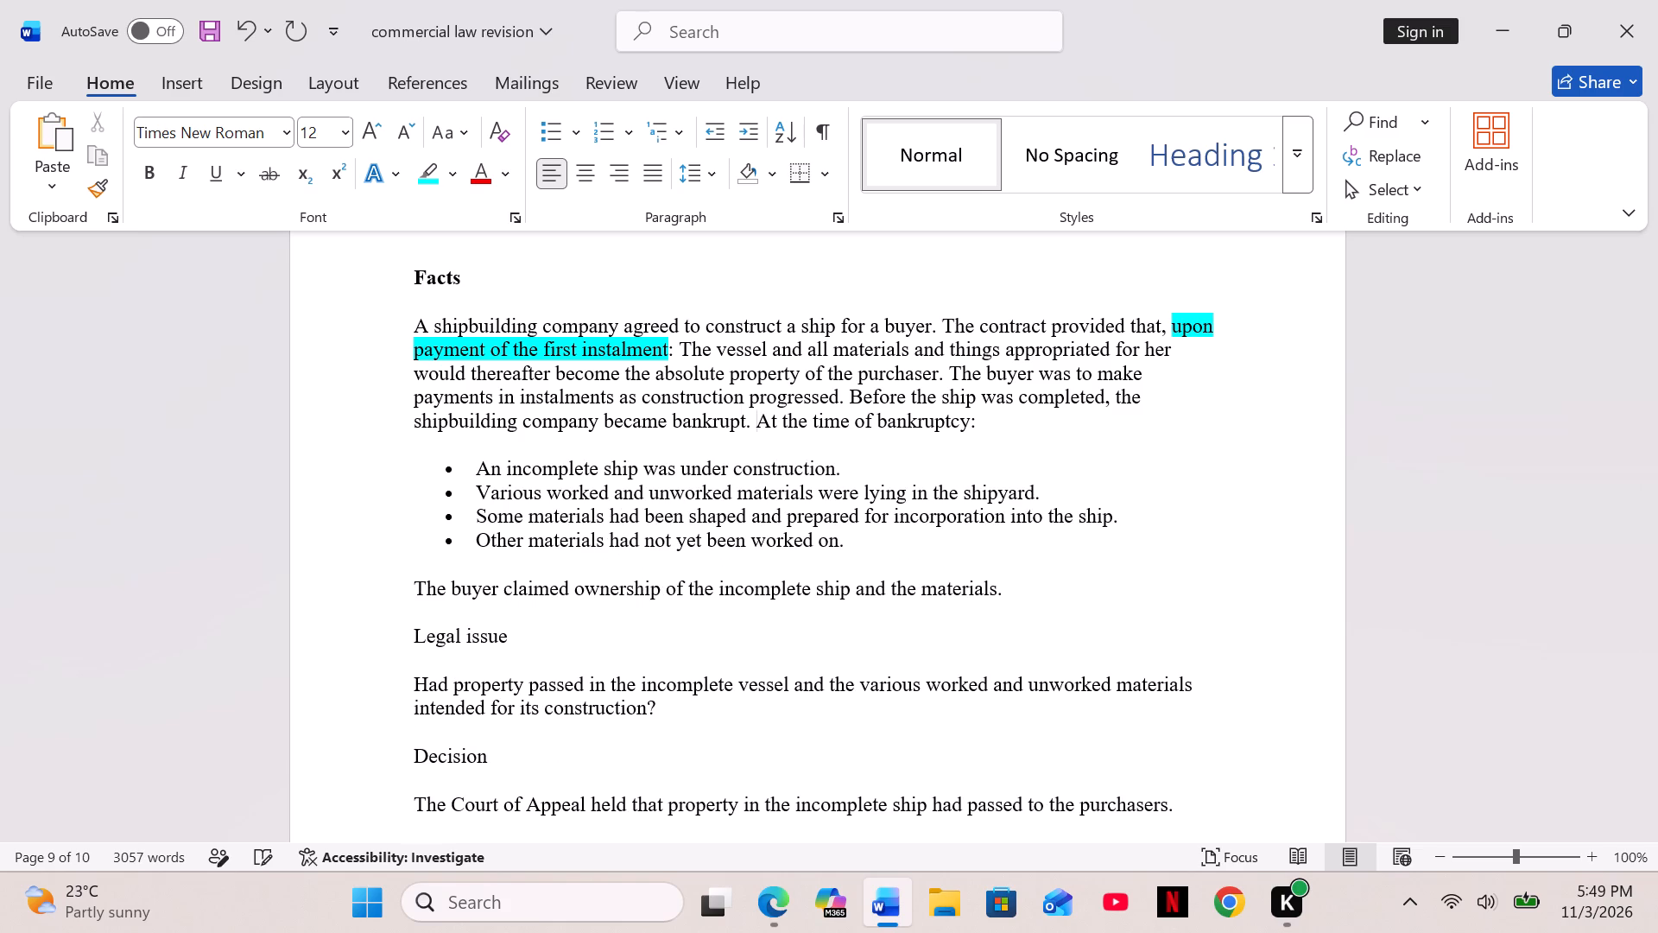
# Highlight "materials had been shaped and prepared for incorporation into the ship." and the bullet "Other materials had not yet been worked on." in turquoise.
pyautogui.scroll(-1, 581, 488)
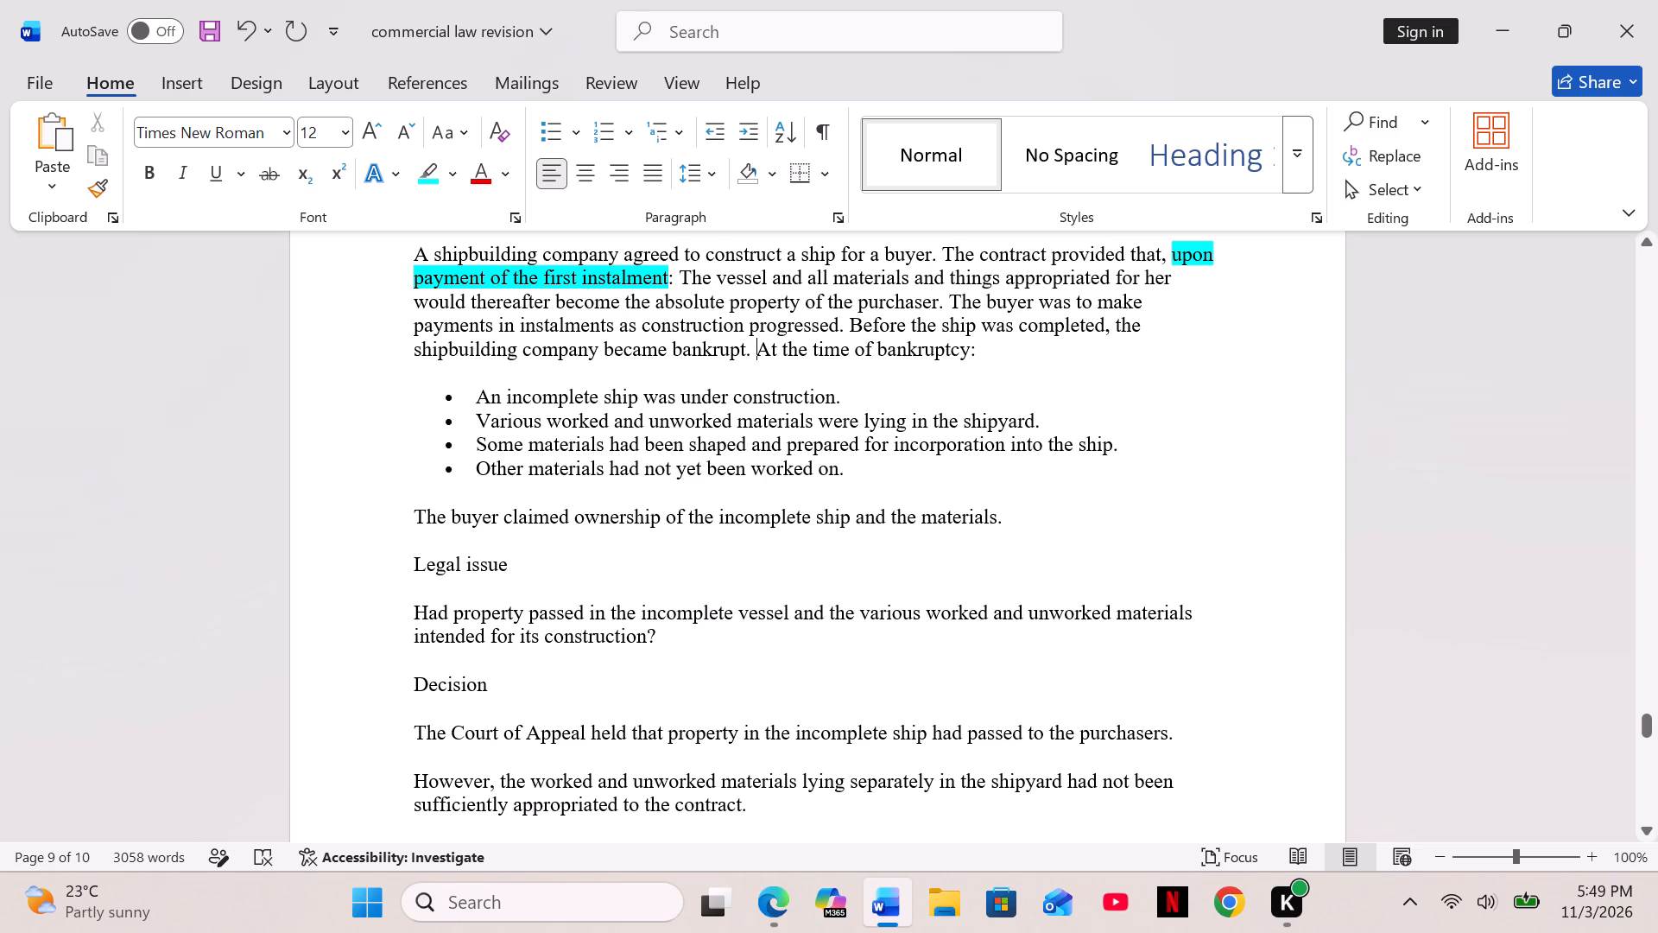
pyautogui.moveTo(533, 443); pyautogui.dragTo(1083, 463)
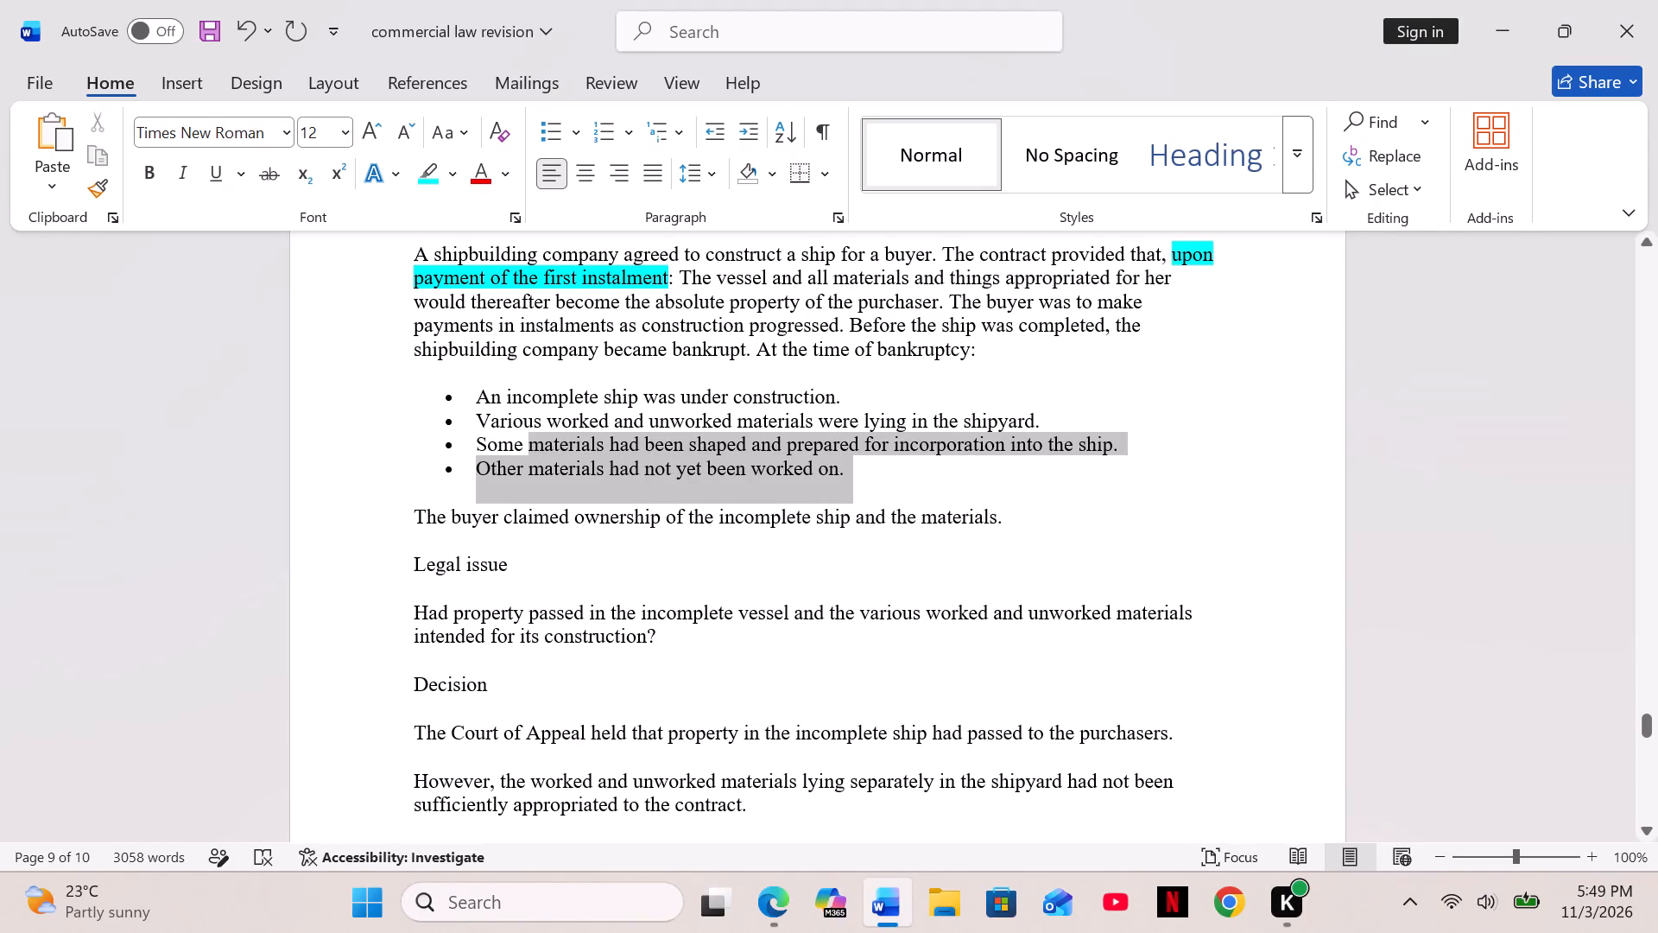
pyautogui.moveTo(1083, 463); pyautogui.dragTo(1203, 443)
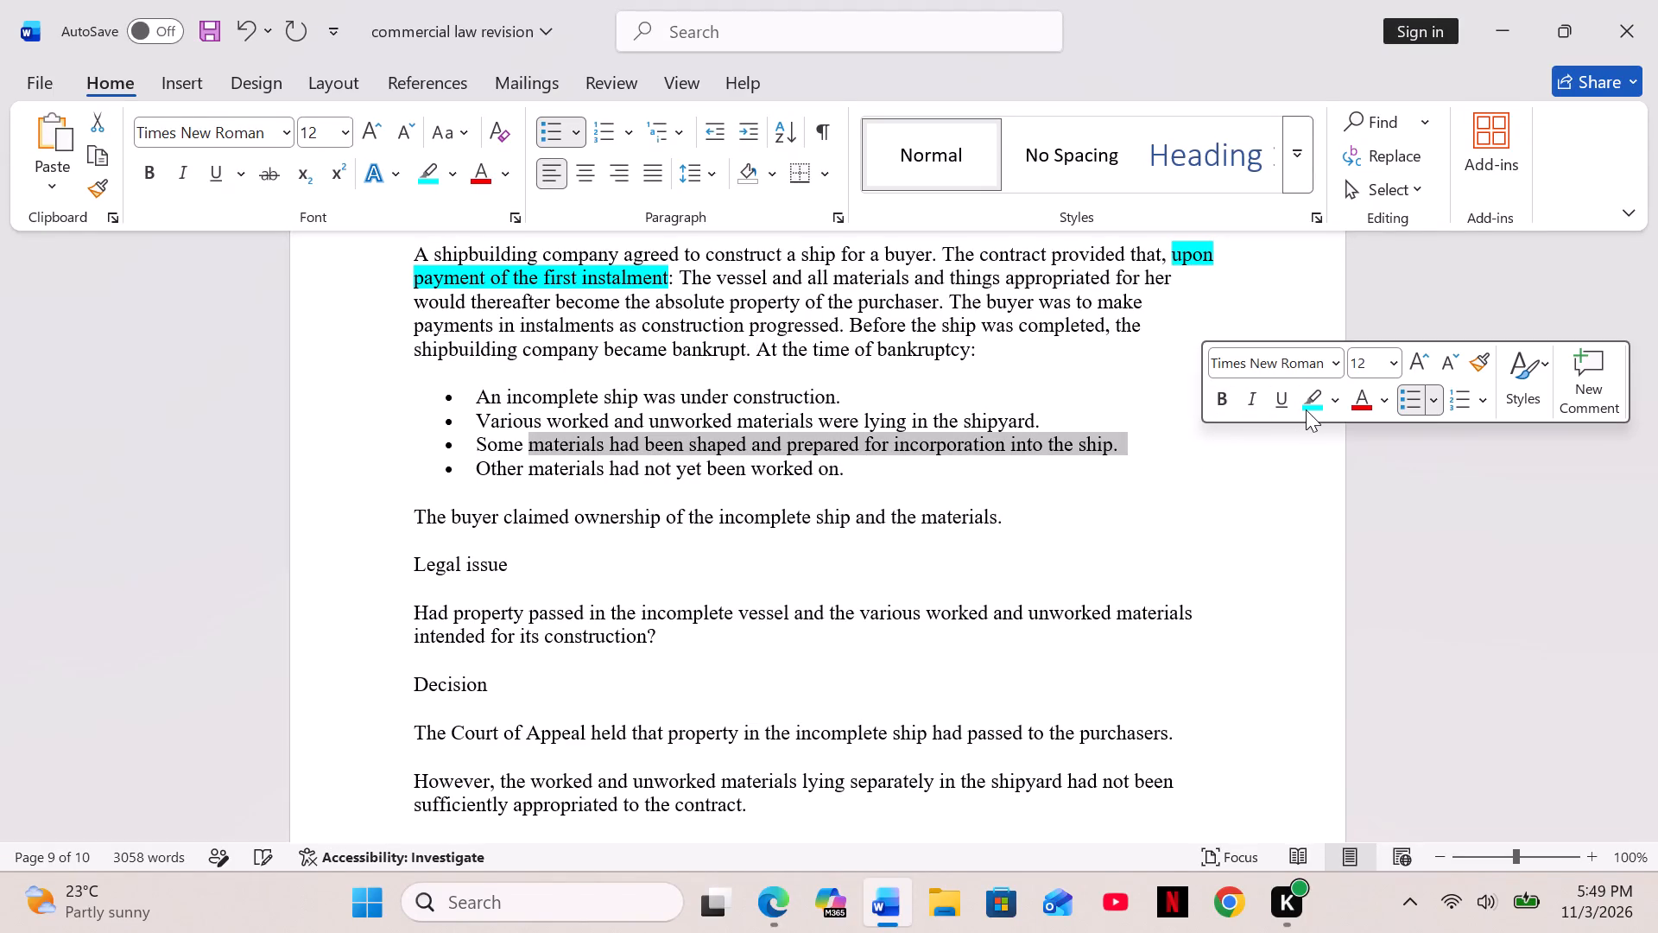
pyautogui.click(1308, 409)
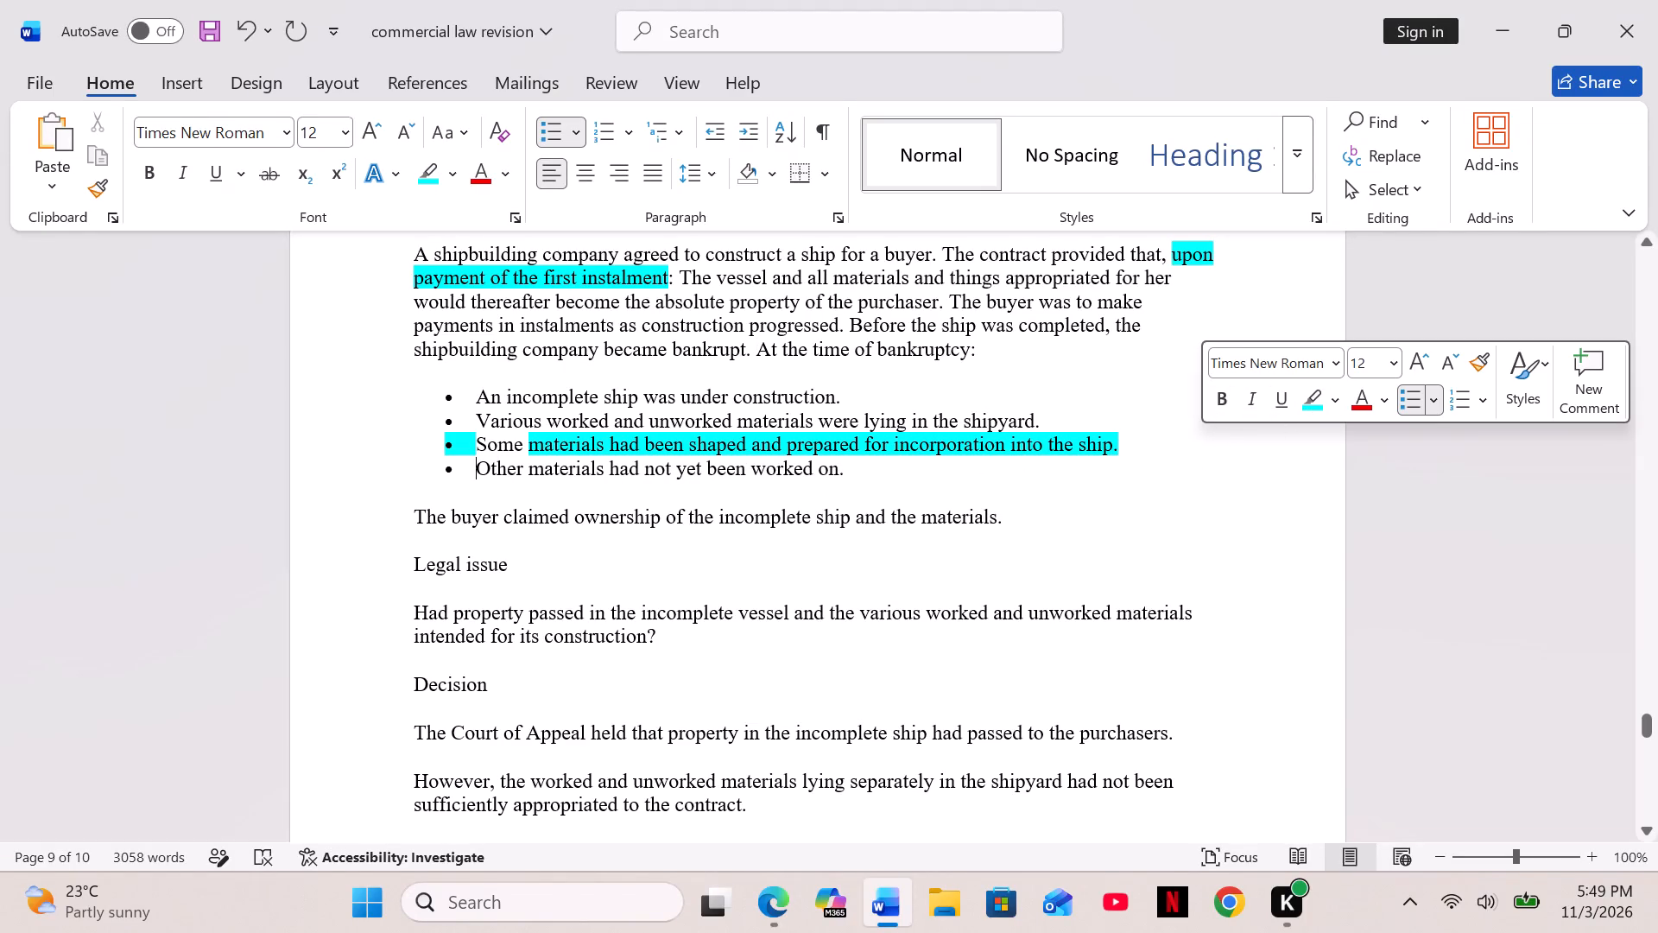
pyautogui.moveTo(845, 470); pyautogui.dragTo(490, 488)
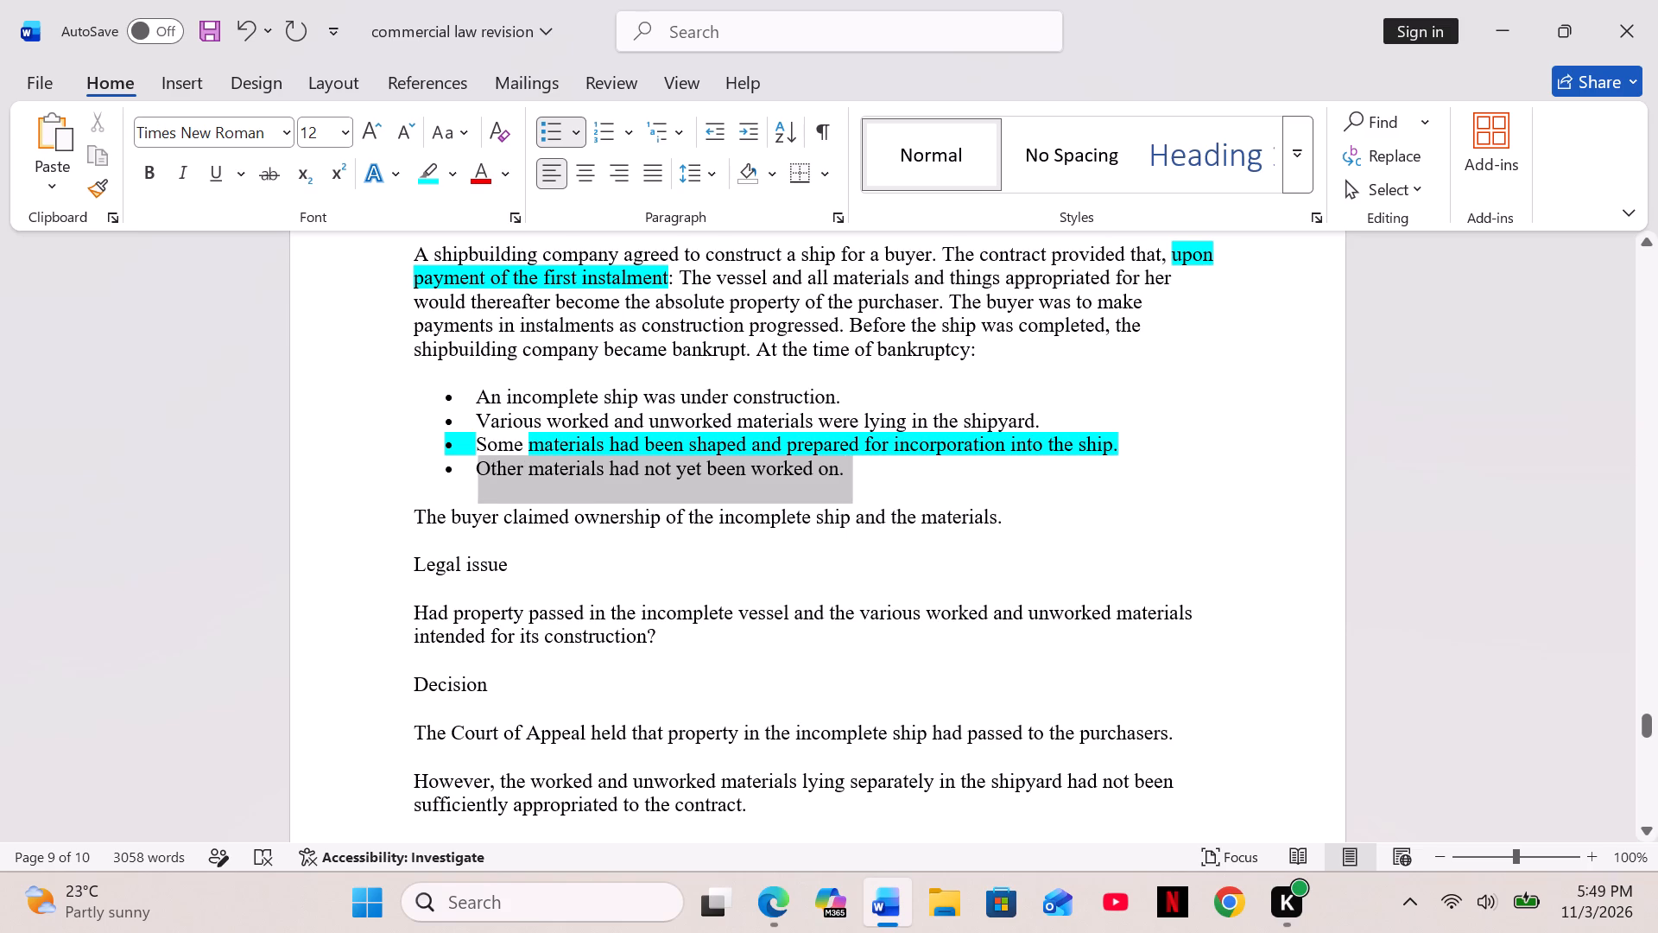
pyautogui.moveTo(490, 488); pyautogui.dragTo(488, 486)
pyautogui.click(597, 438)
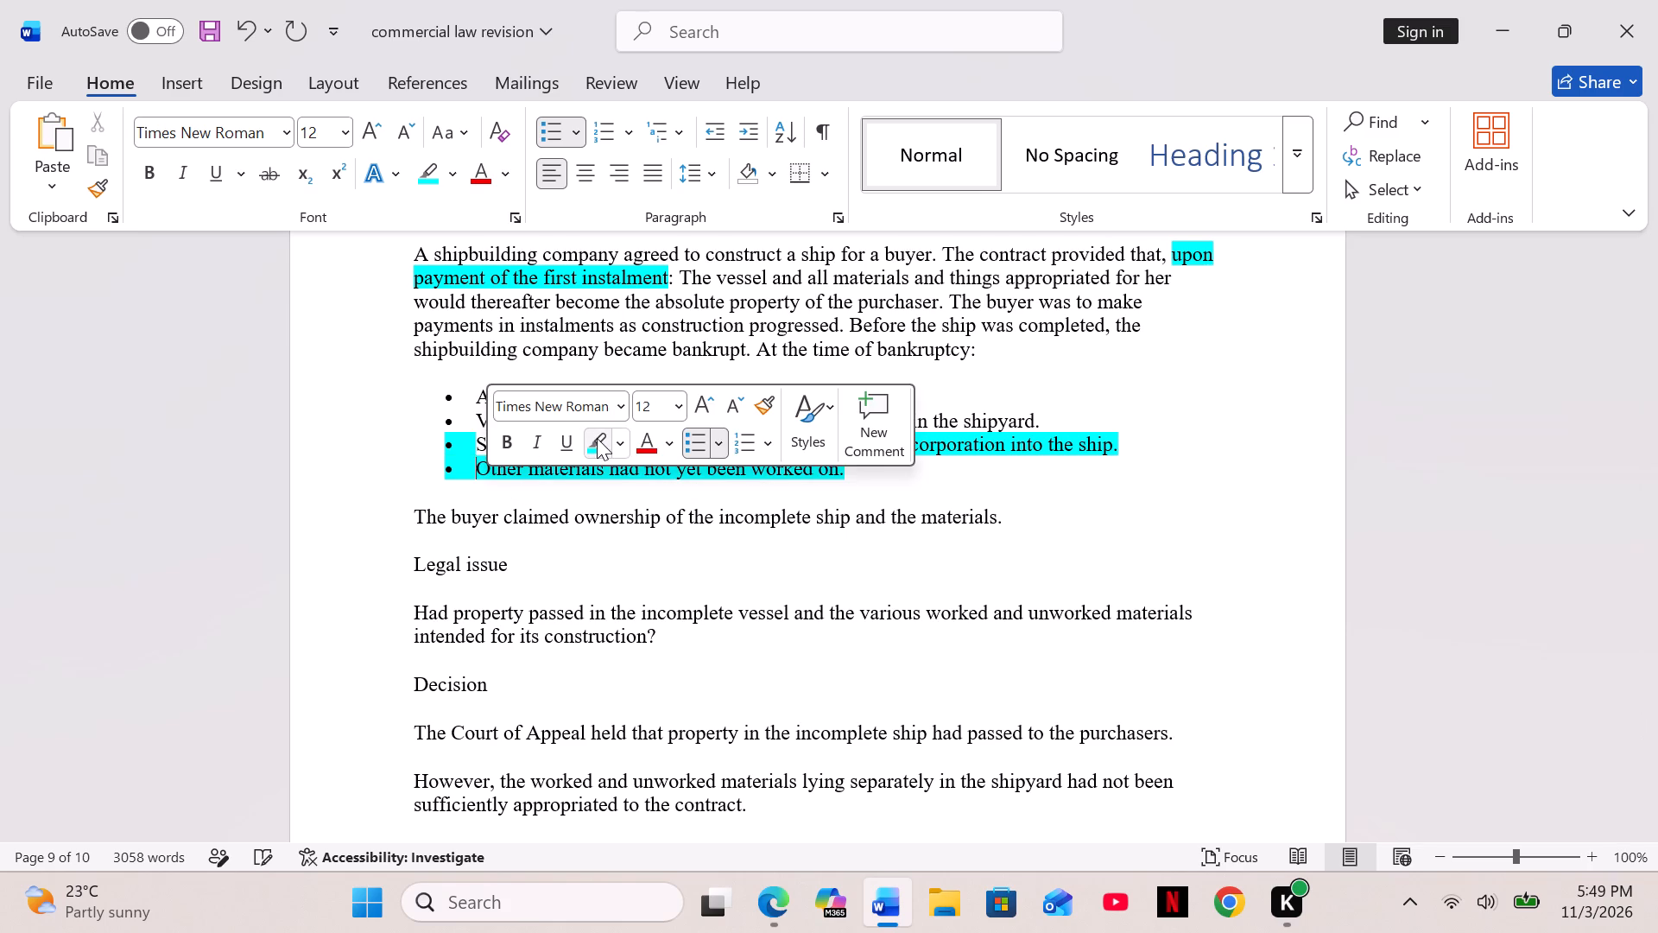
pyautogui.click(727, 529)
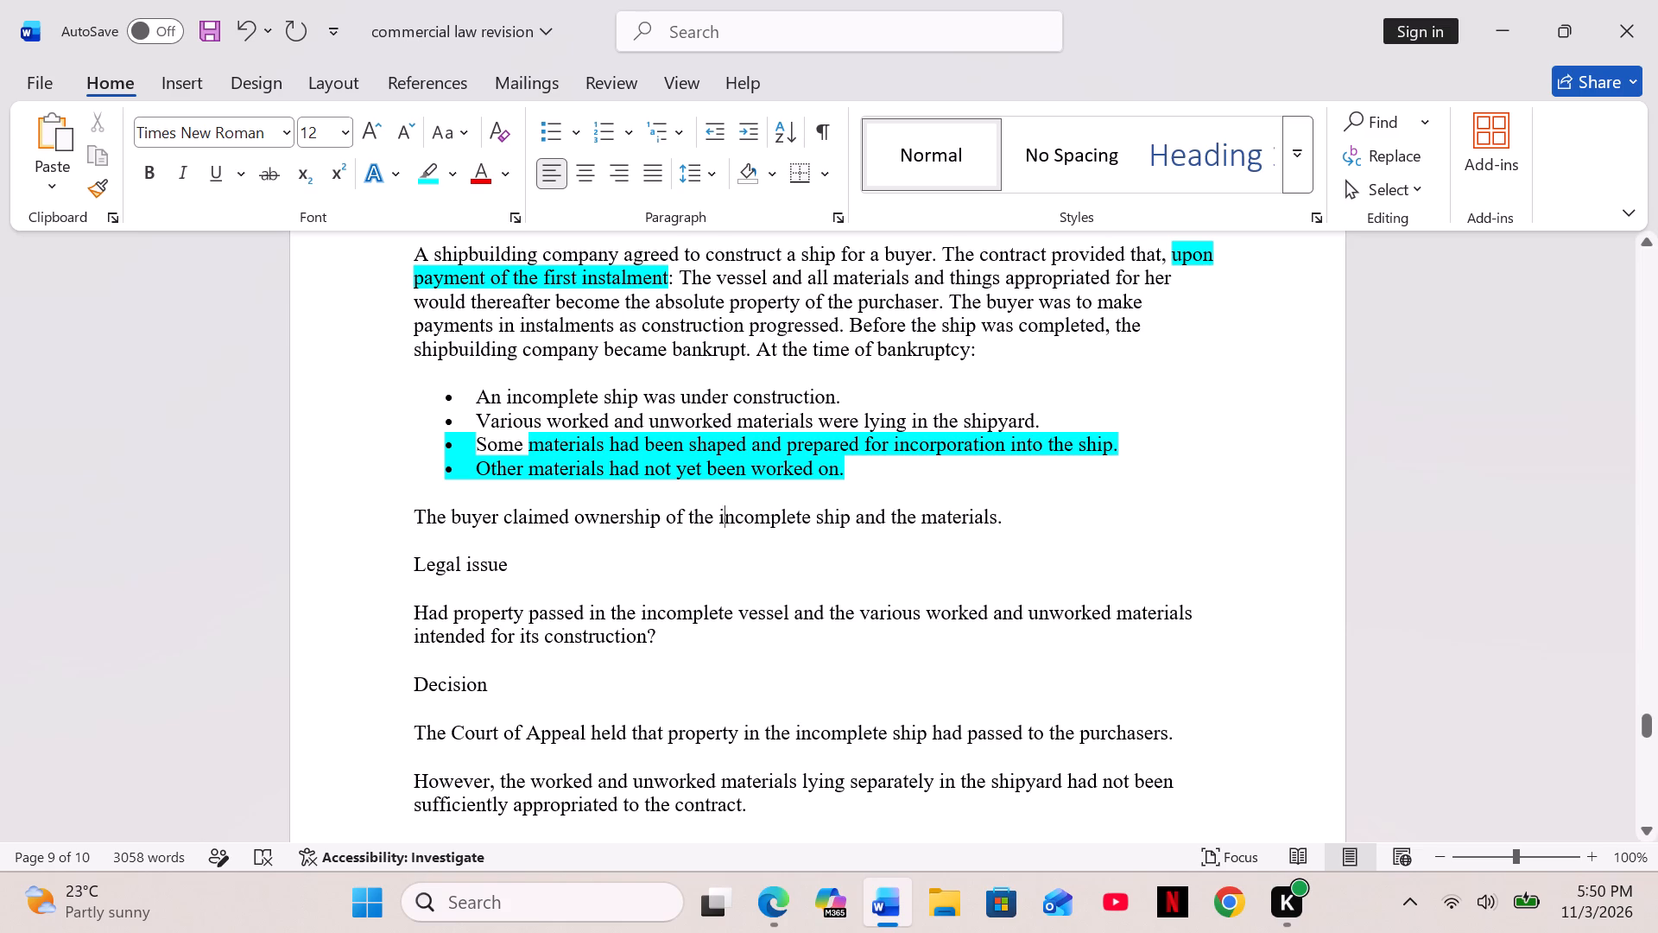
# Highlight the bullet text "An incomplete ship was under construction" in turquoise in the Re Blyth facts.
pyautogui.moveTo(502, 388); pyautogui.dragTo(830, 394)
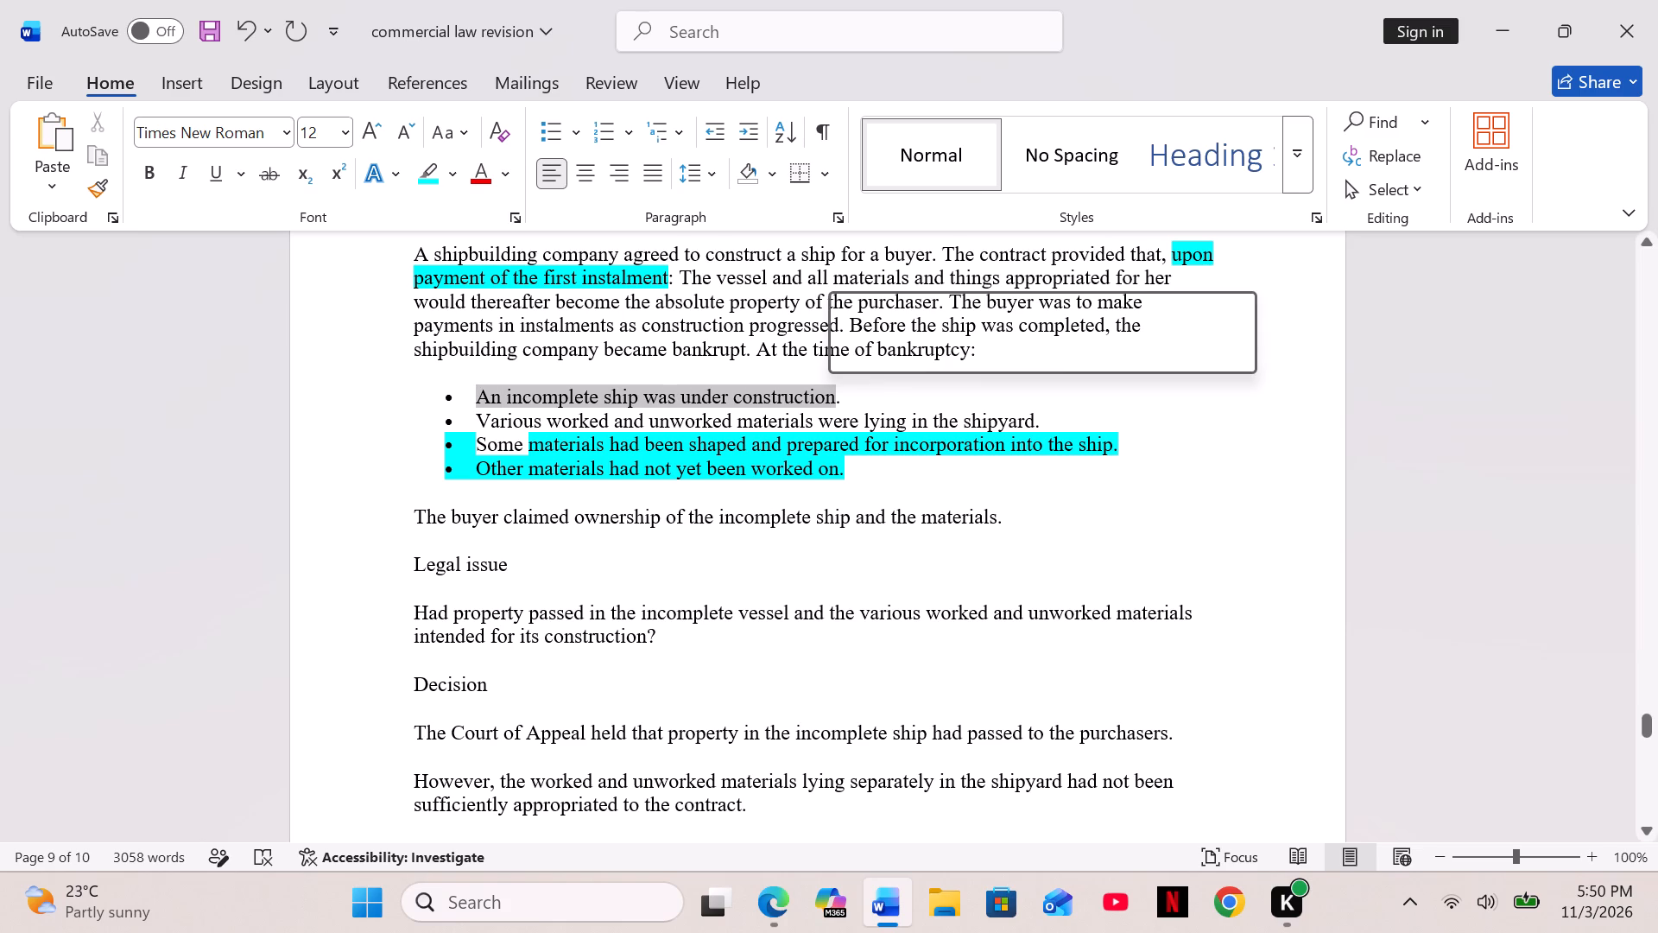
pyautogui.click(936, 345)
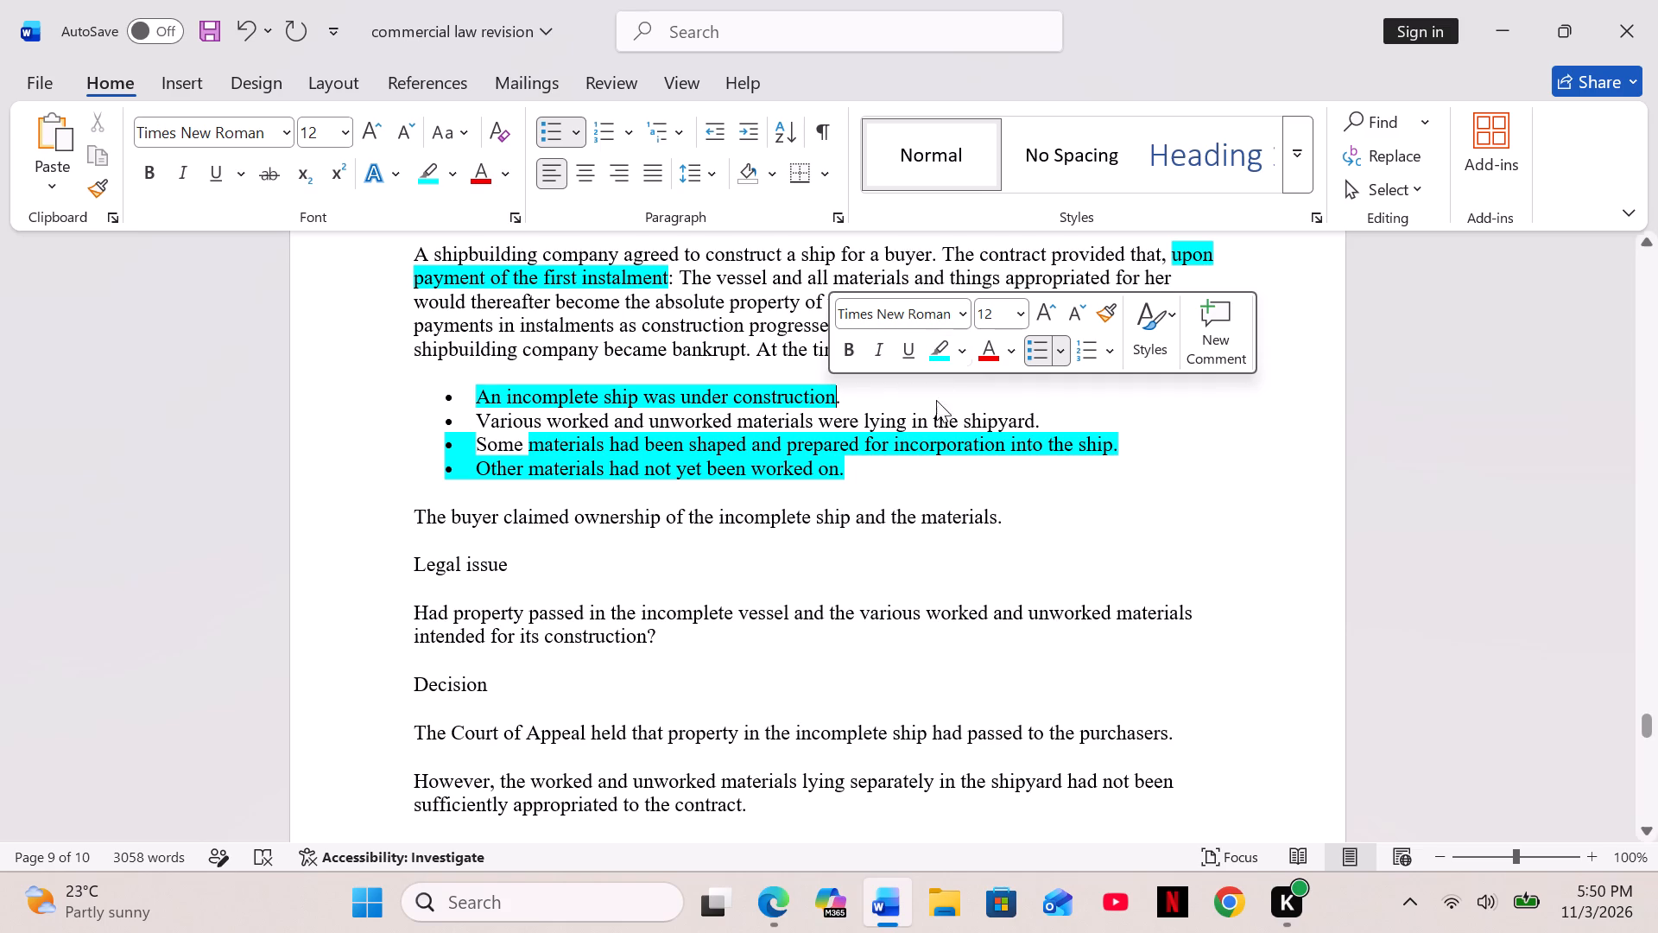
pyautogui.click(911, 466)
# Make the "Legal issue" and "Decision" headings of the Re Blyth summary bold.
pyautogui.scroll(-2, 911, 466)
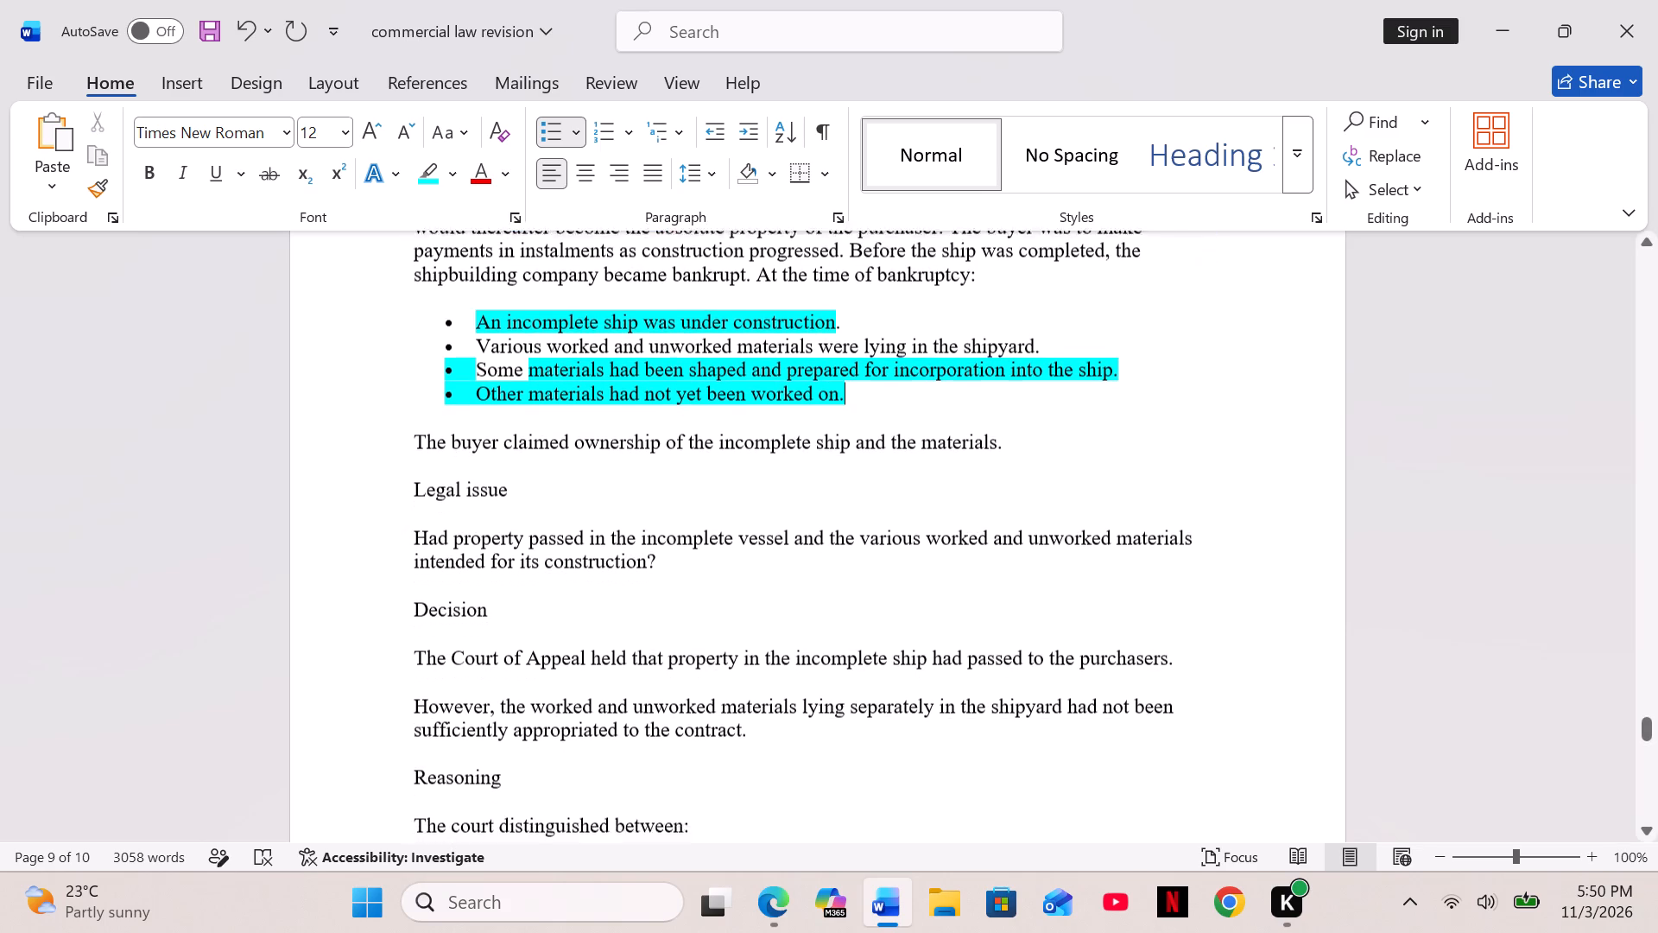
pyautogui.scroll(-1, 911, 466)
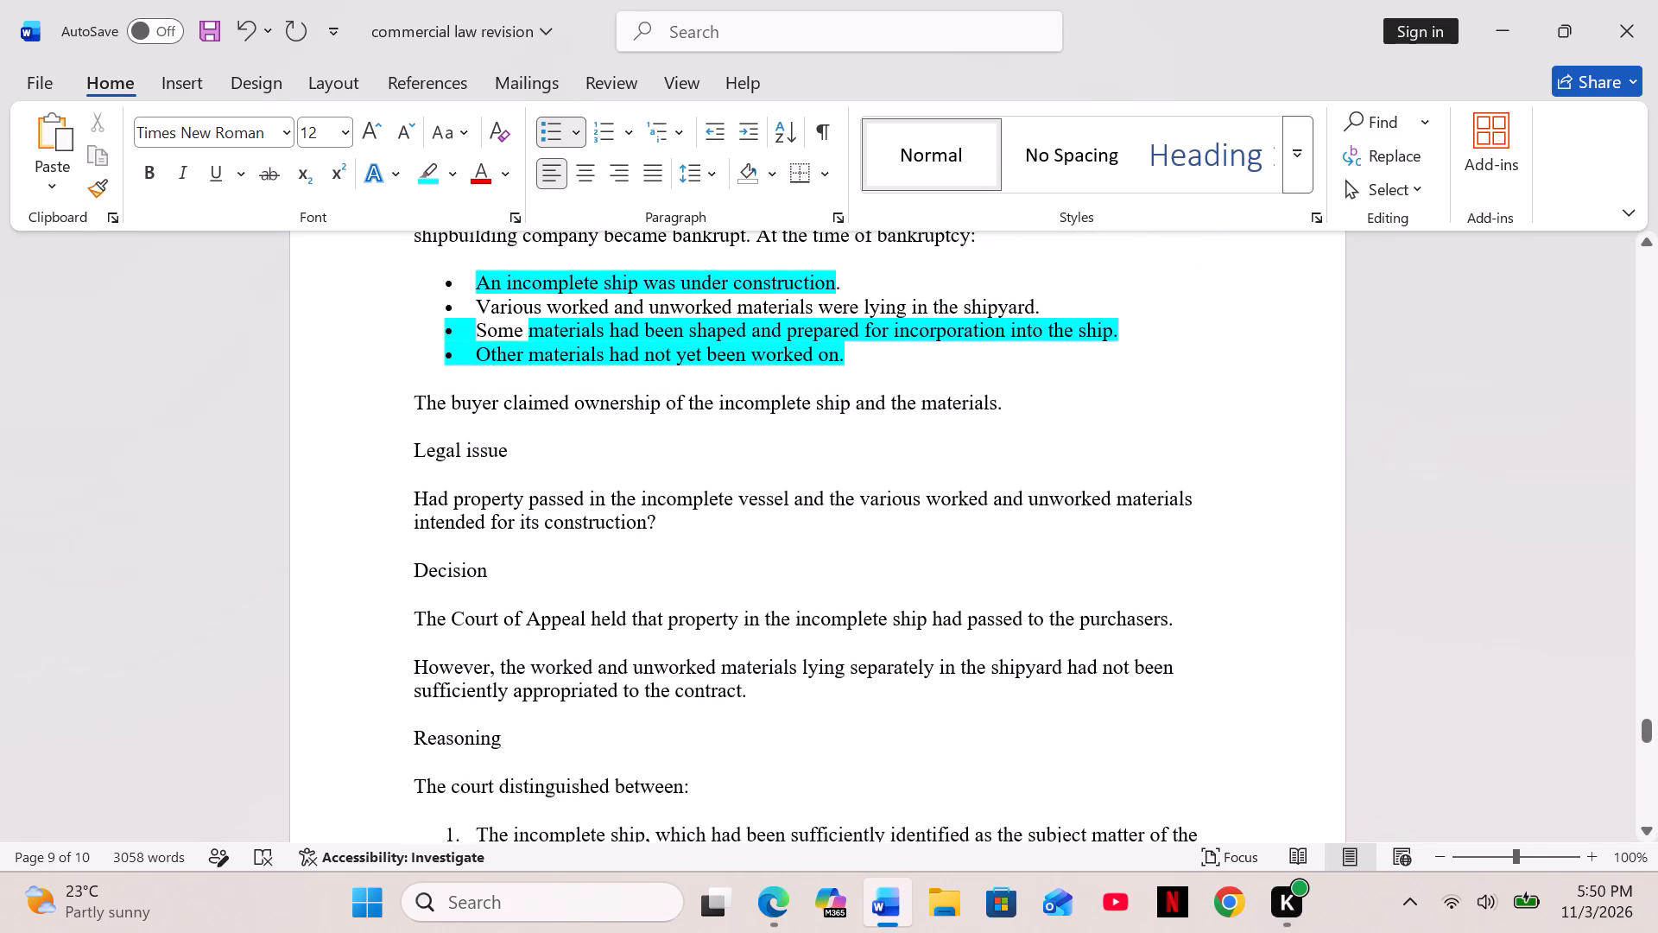
pyautogui.moveTo(520, 454); pyautogui.dragTo(365, 451)
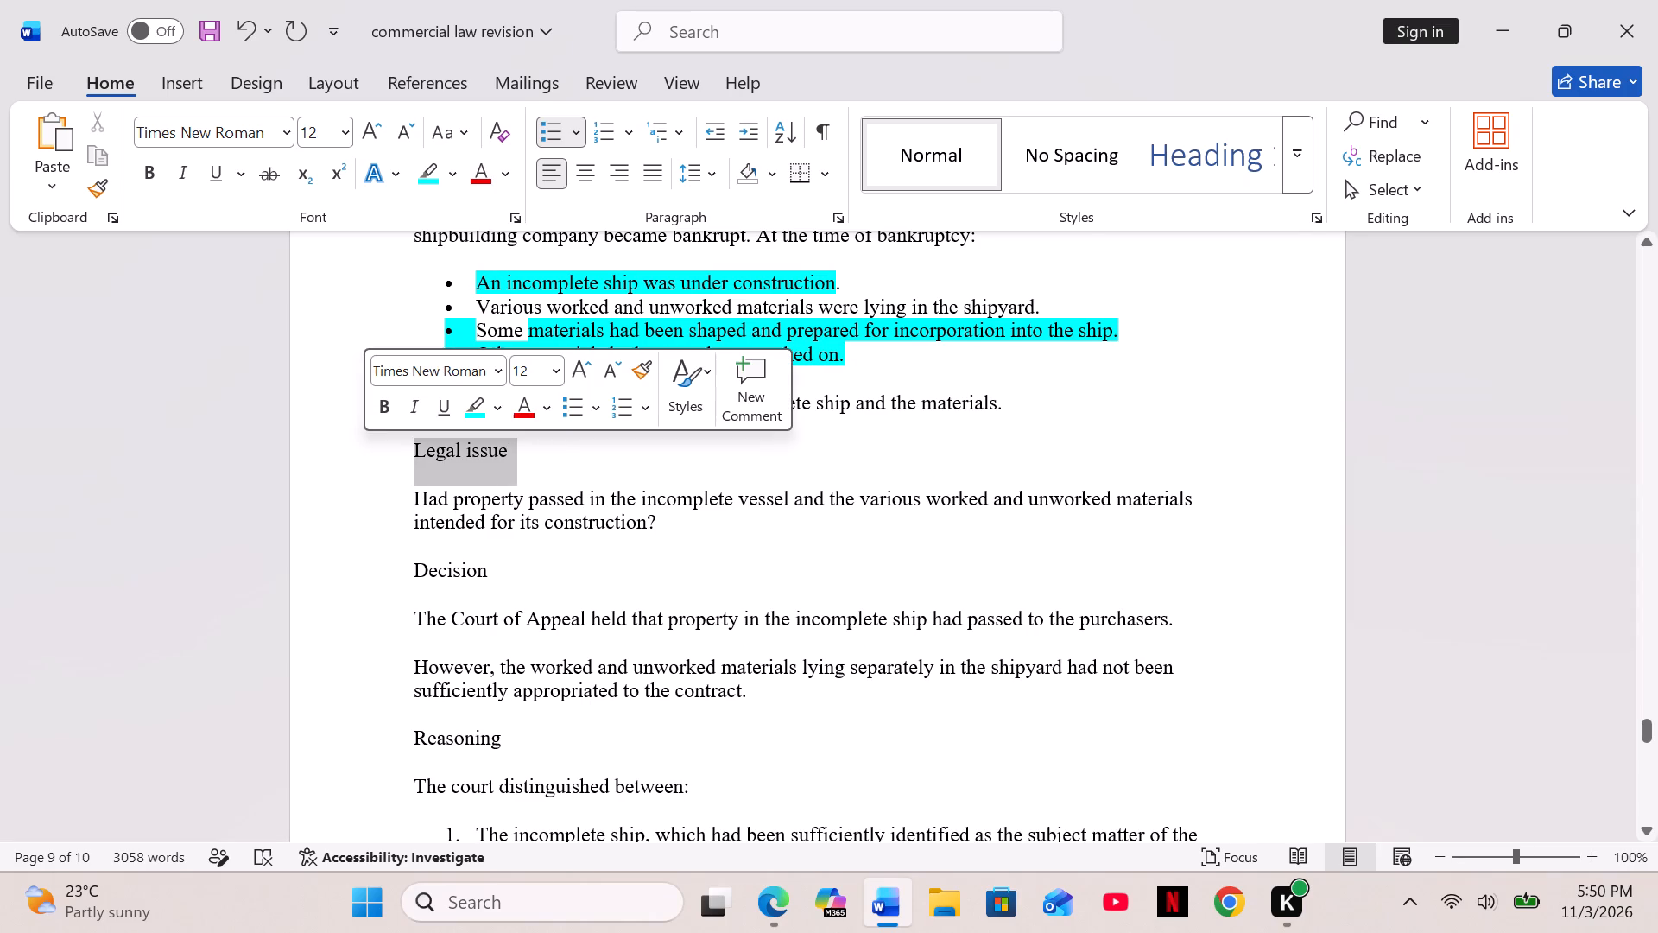
pyautogui.click(379, 420)
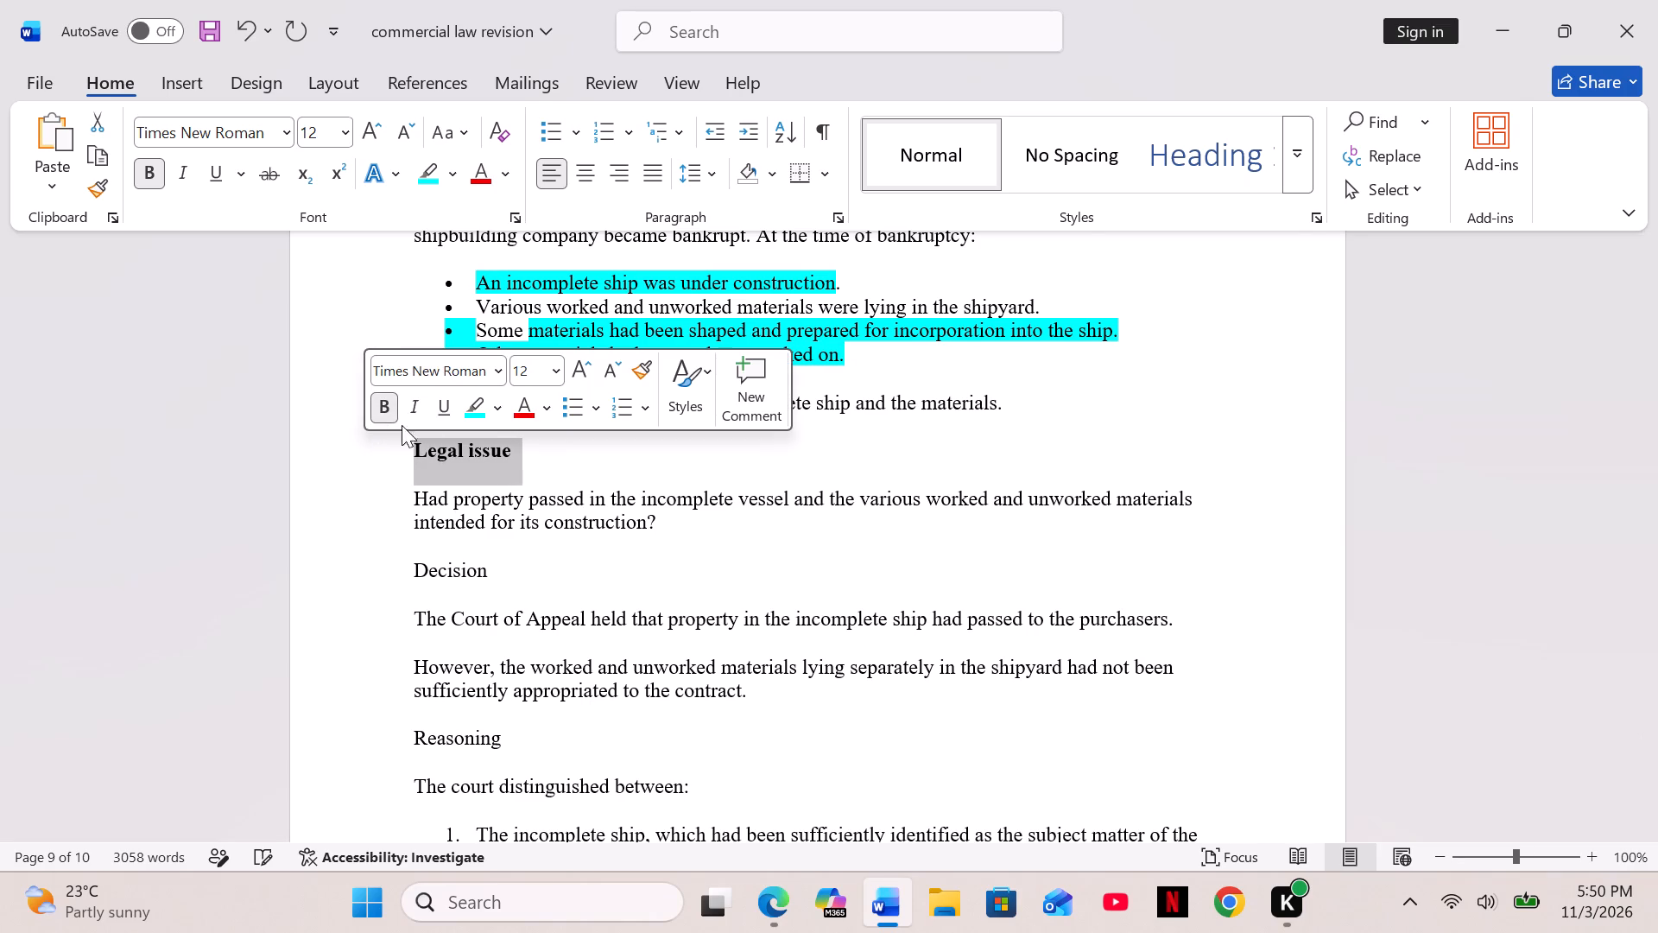
pyautogui.click(478, 460)
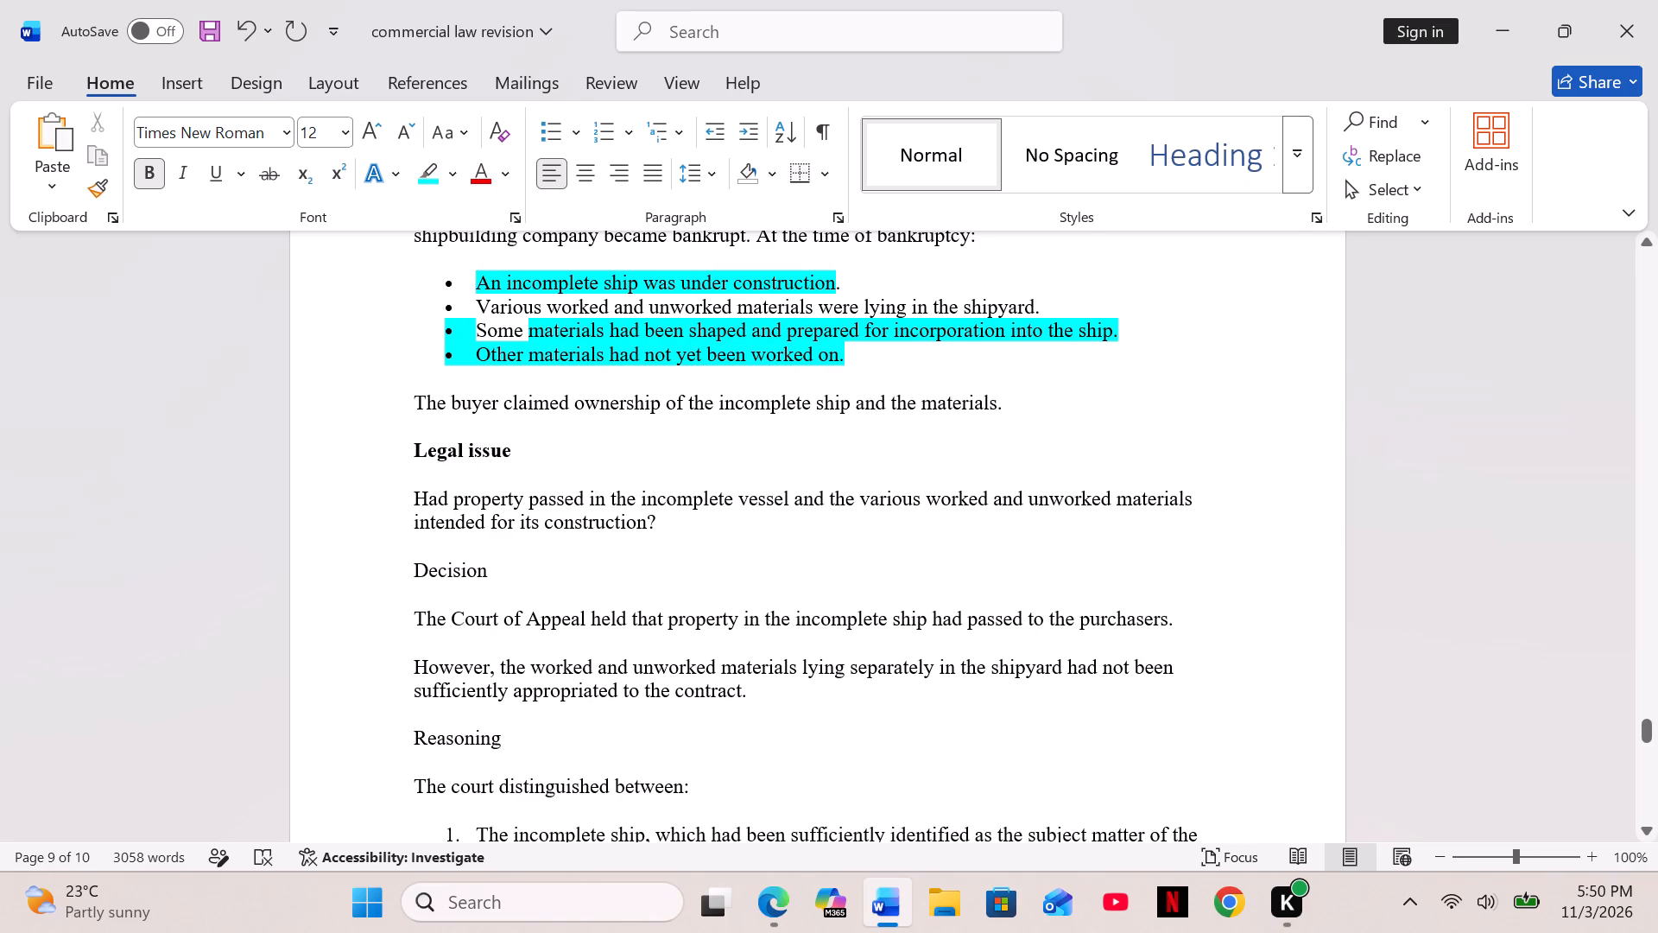
pyautogui.click(474, 498)
pyautogui.scroll(-1, 537, 516)
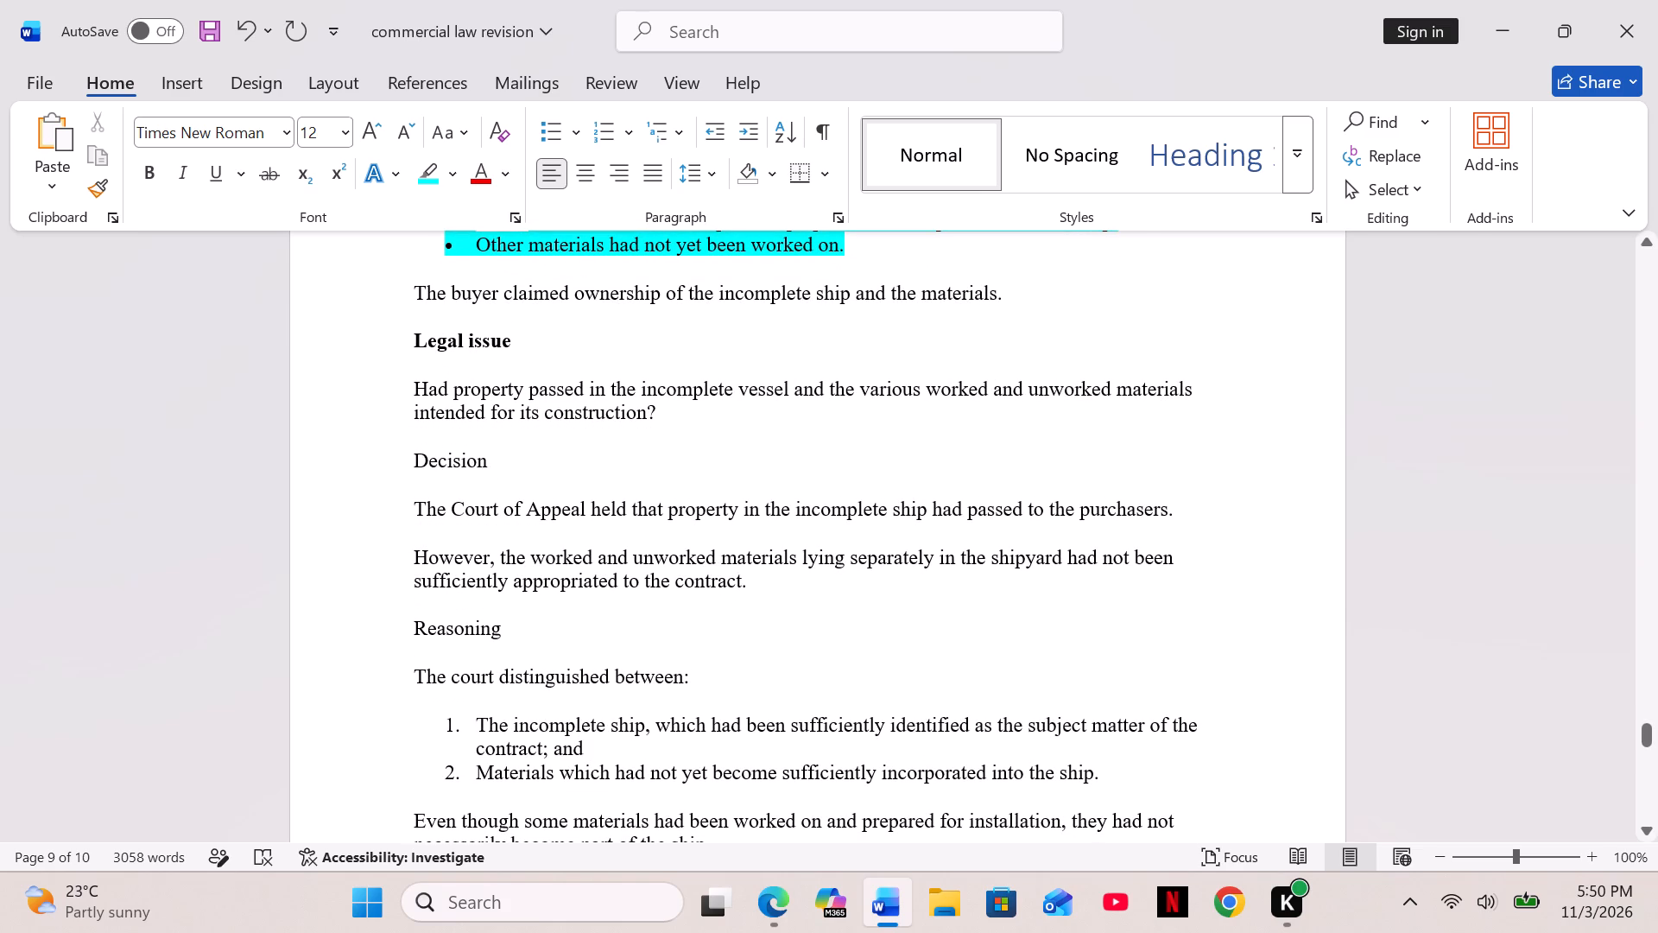
pyautogui.moveTo(404, 471); pyautogui.dragTo(528, 466)
pyautogui.click(544, 425)
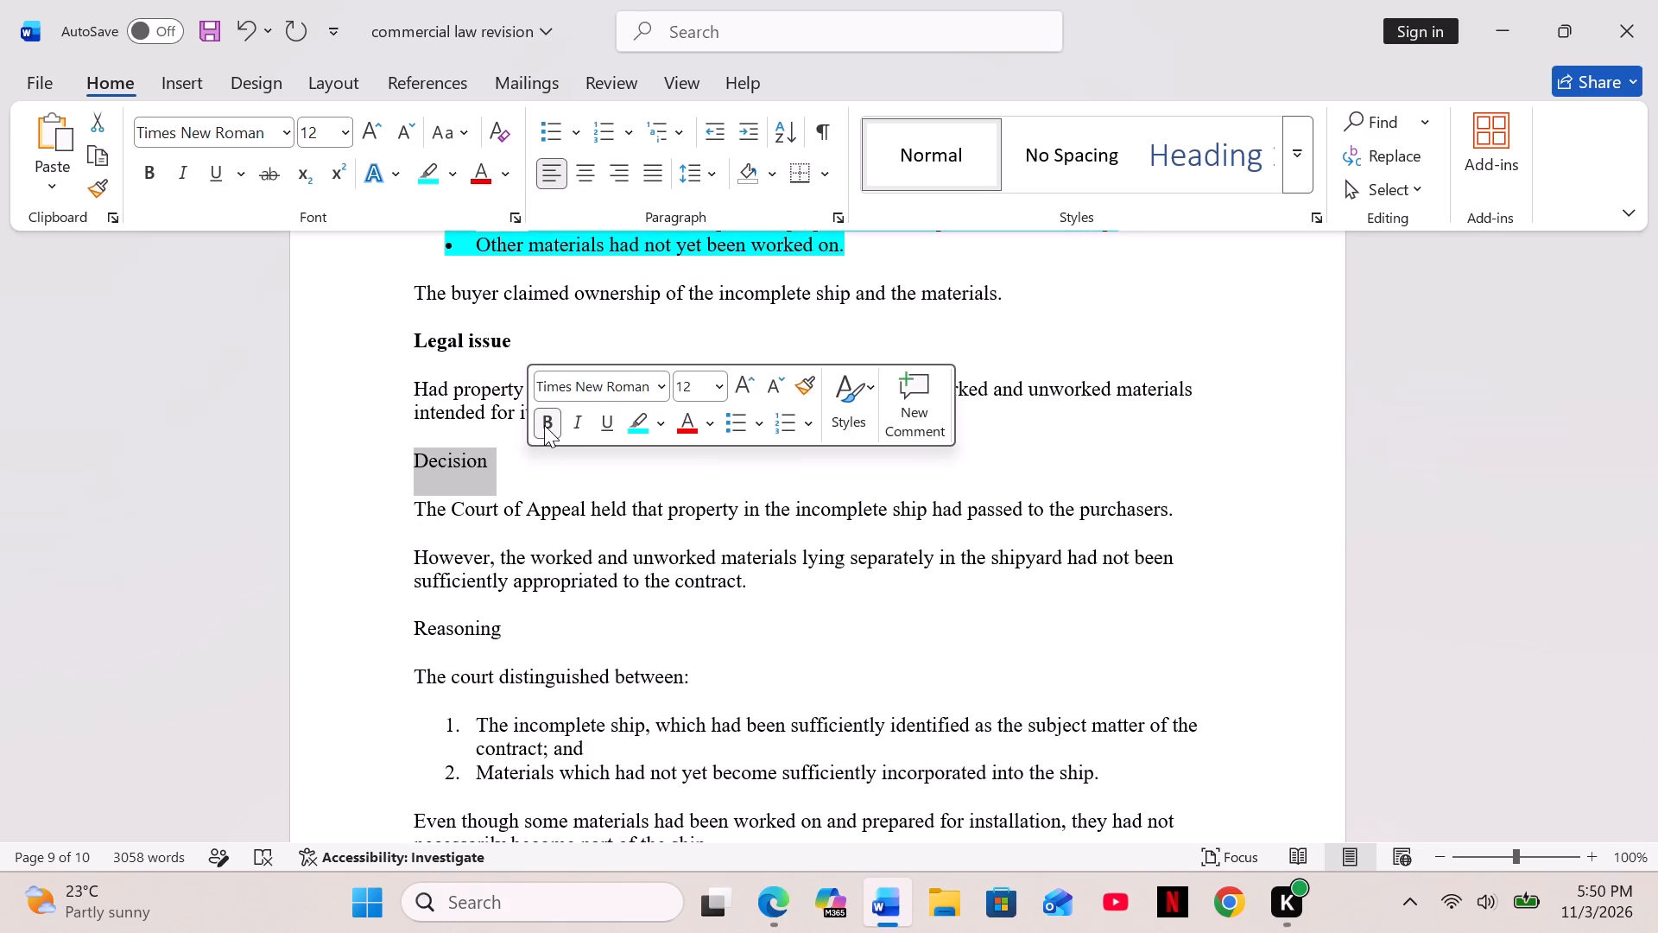
pyautogui.click(581, 522)
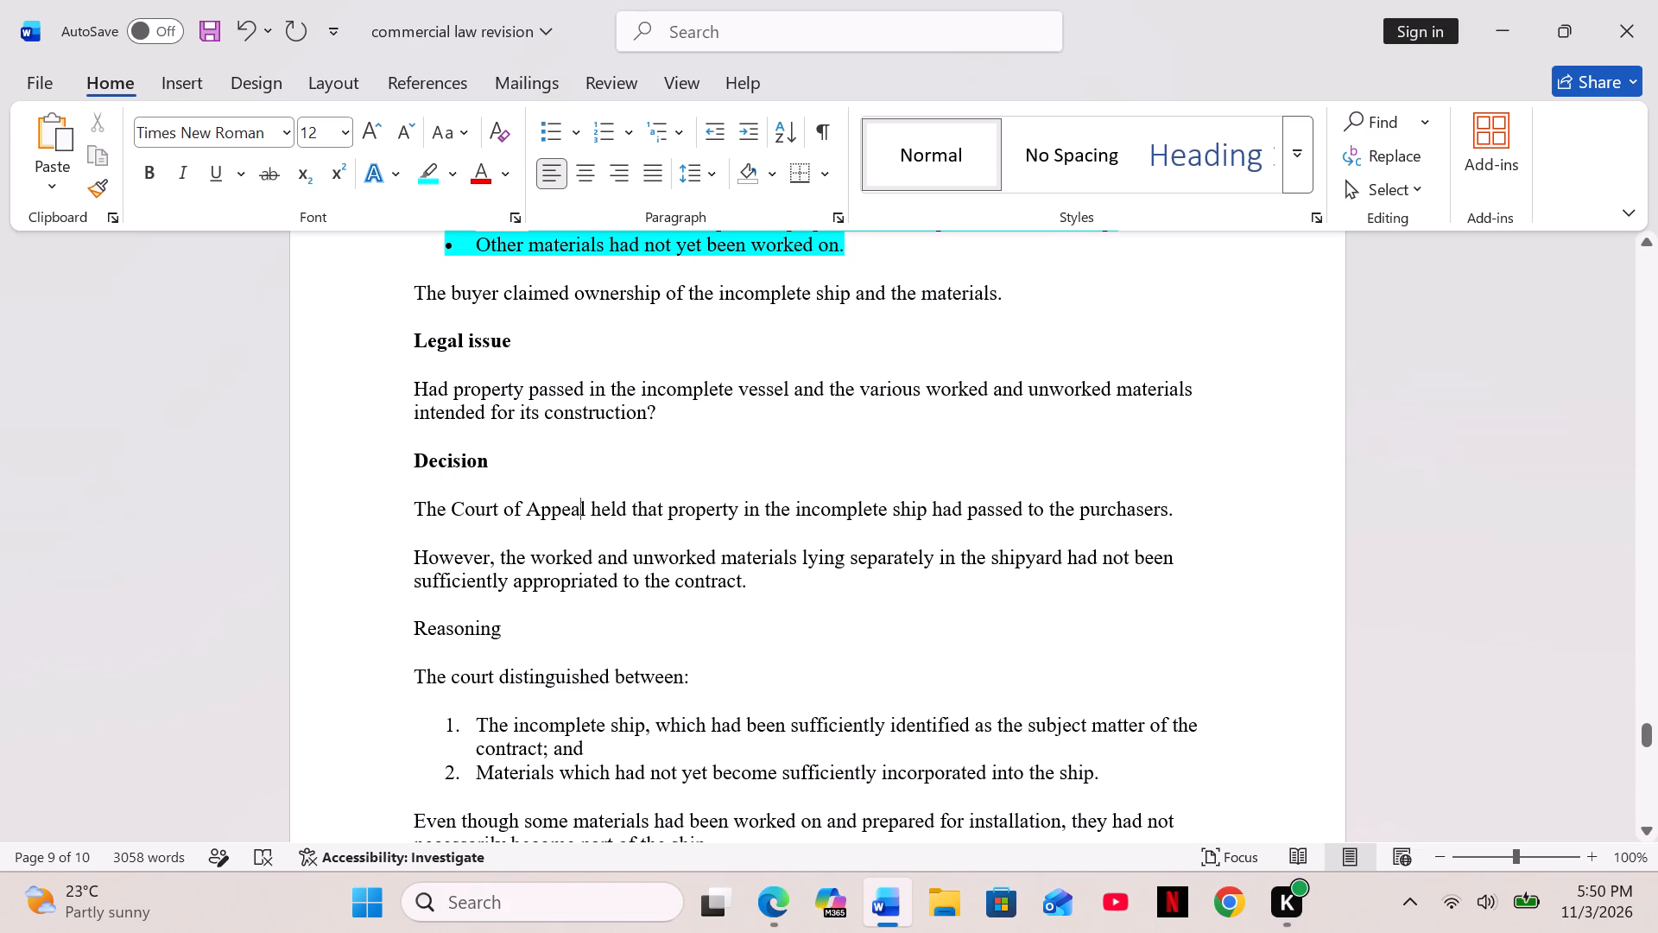
# Highlight "ship had passed to the purchasers" in turquoise in the Decision section.
pyautogui.moveTo(929, 512); pyautogui.dragTo(1139, 513)
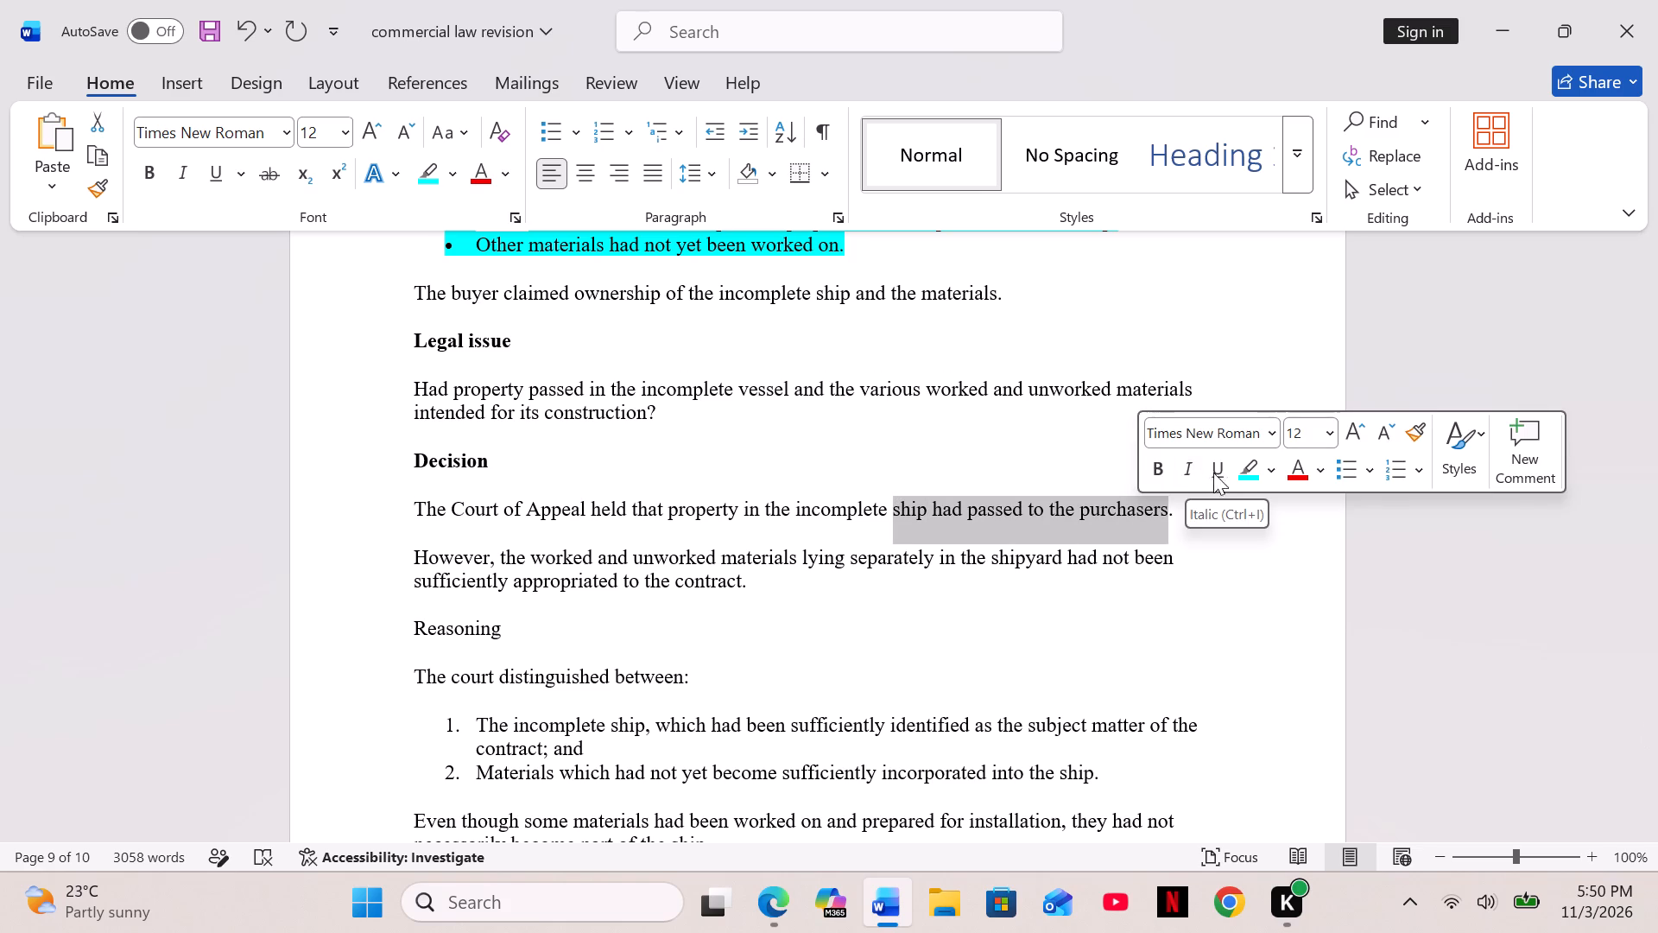
pyautogui.click(1240, 474)
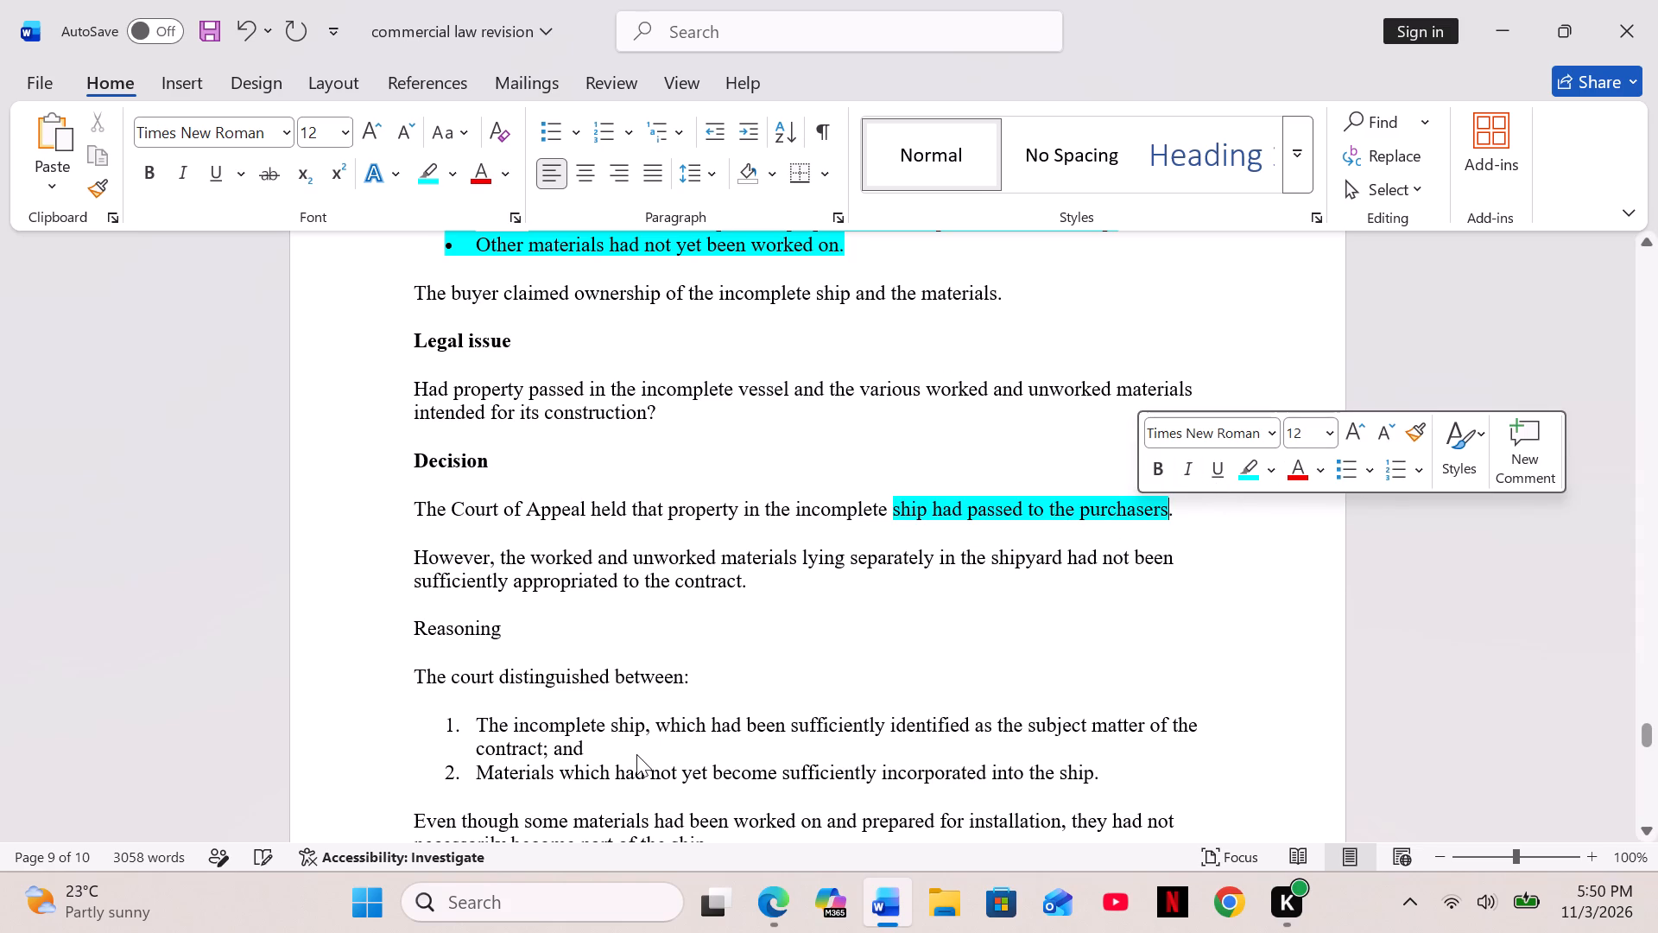
# Join the paragraph starting "However, the worked and unworked materials" onto the preceding Decision paragraph, separated by a space.
pyautogui.click(405, 556)
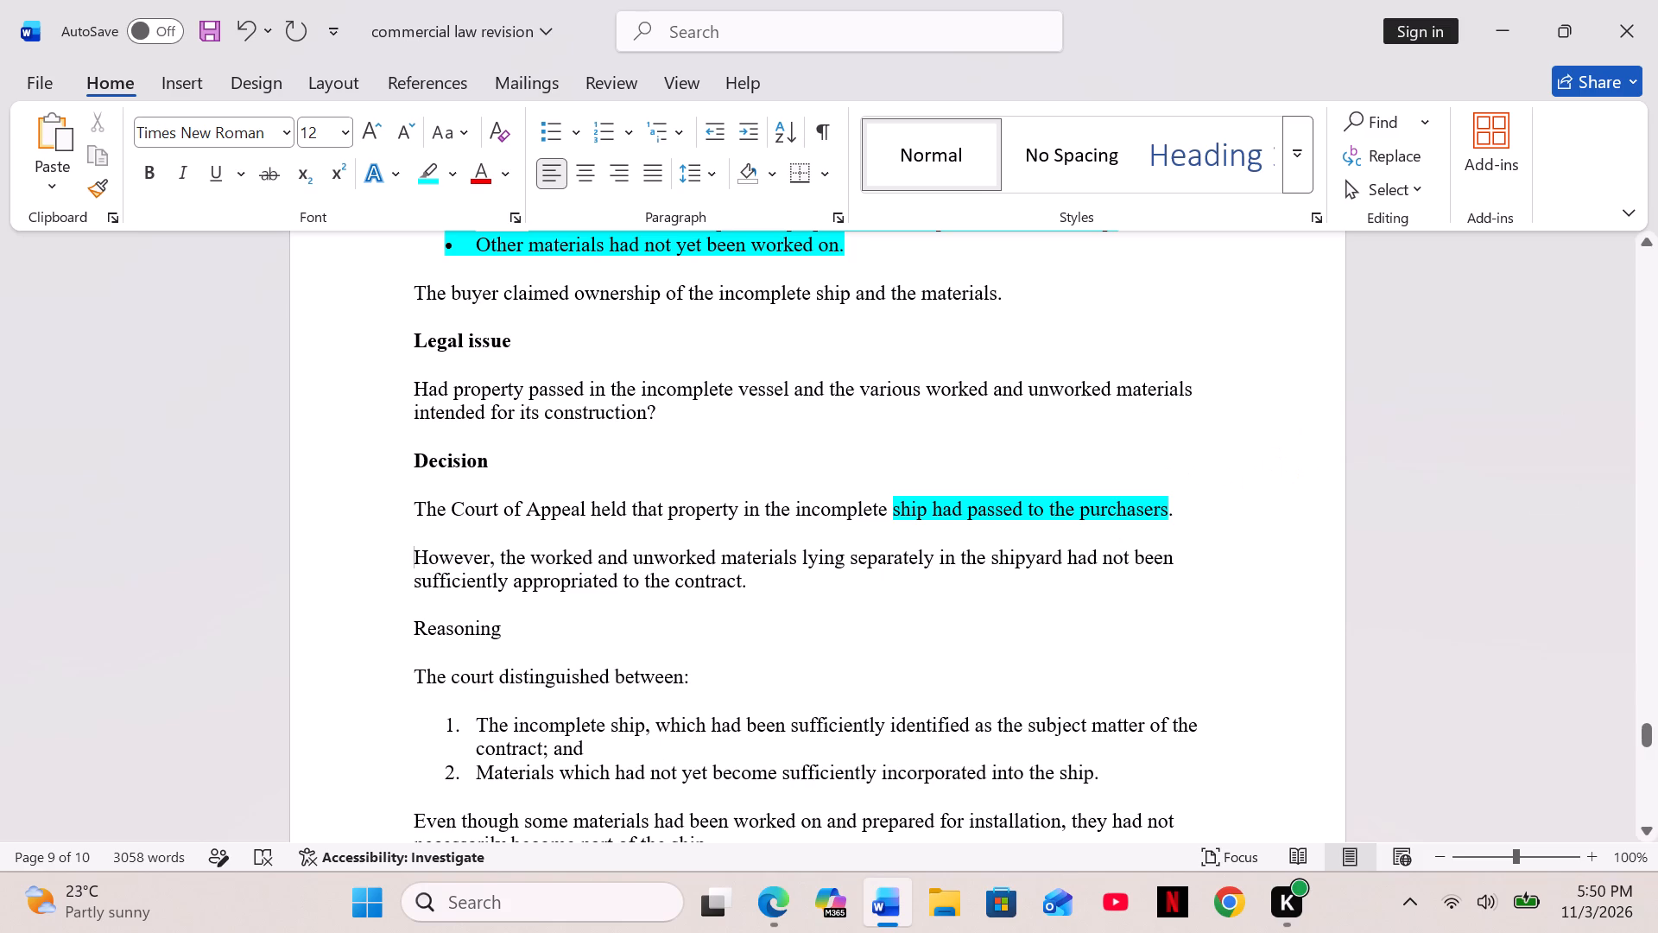
pyautogui.press('BackSpace')
pyautogui.press('space')
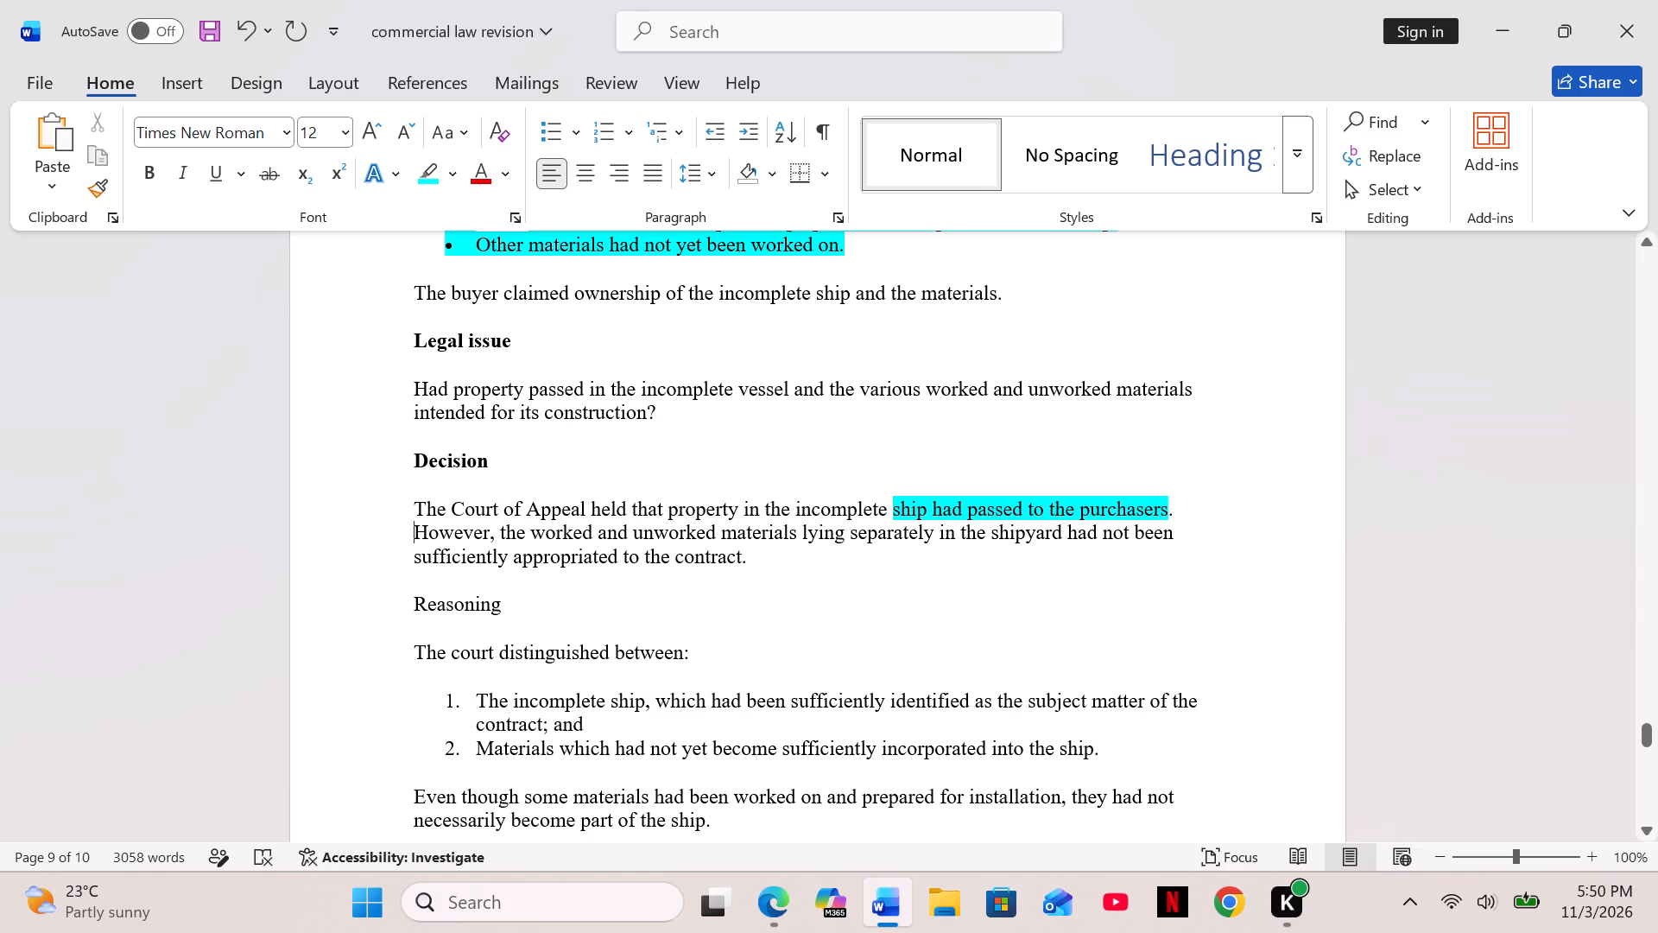
# Highlight "had not been sufficiently appropriated to the contract." in turquoise in the Decision paragraph.
pyautogui.moveTo(1068, 531); pyautogui.dragTo(1039, 549)
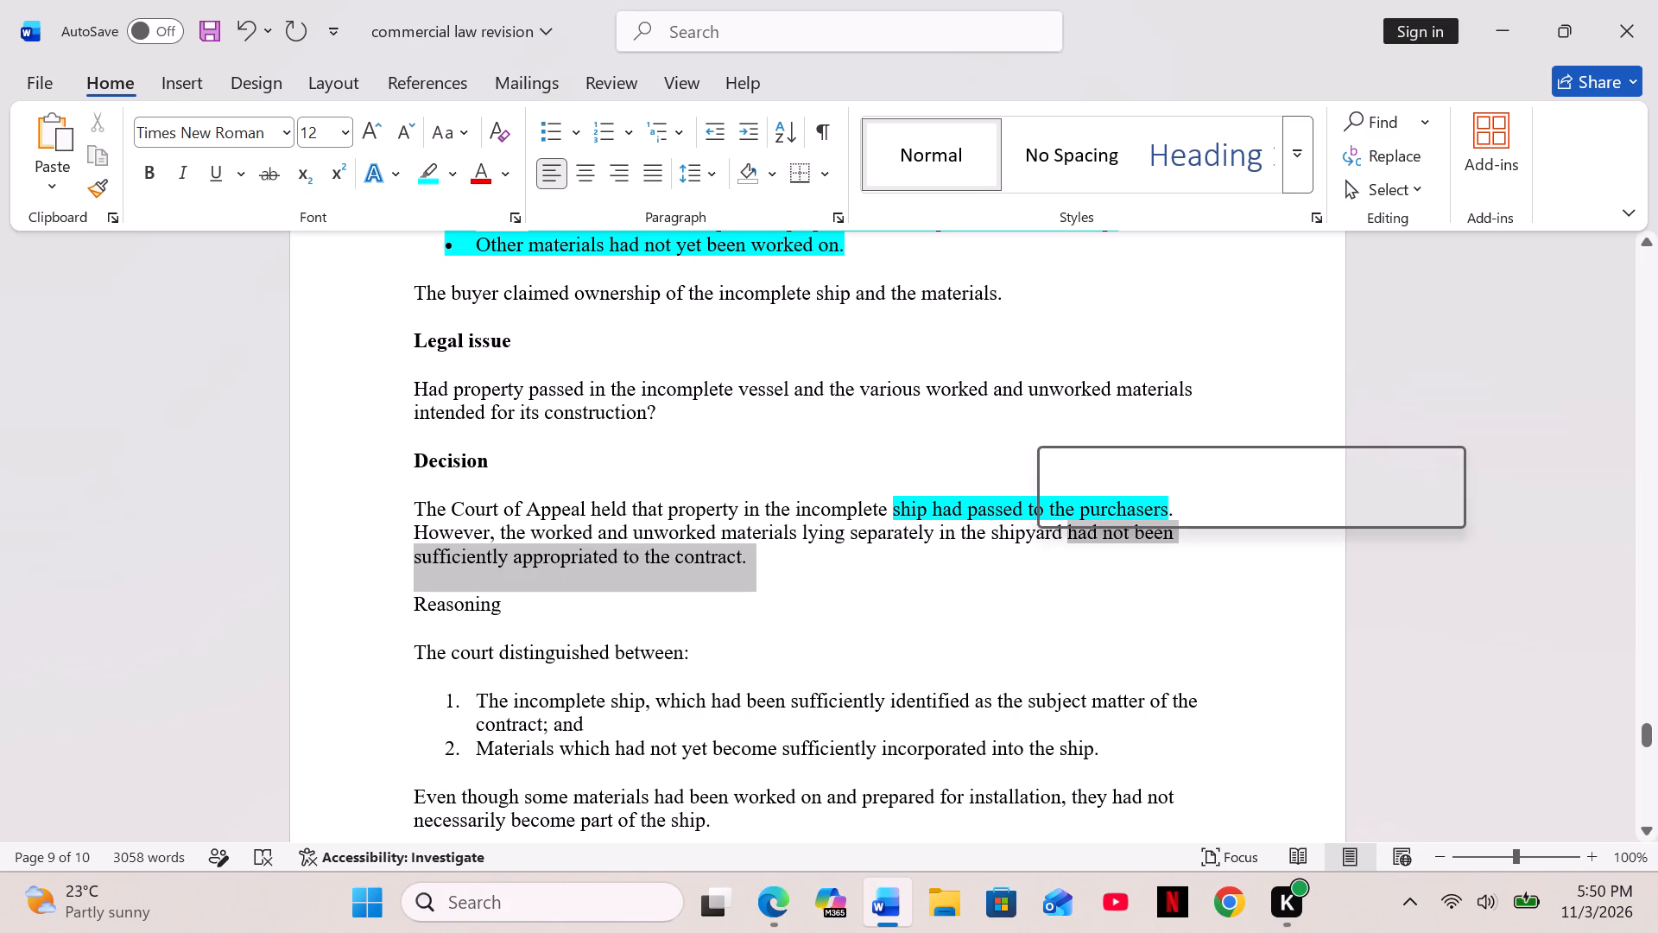
pyautogui.click(1138, 507)
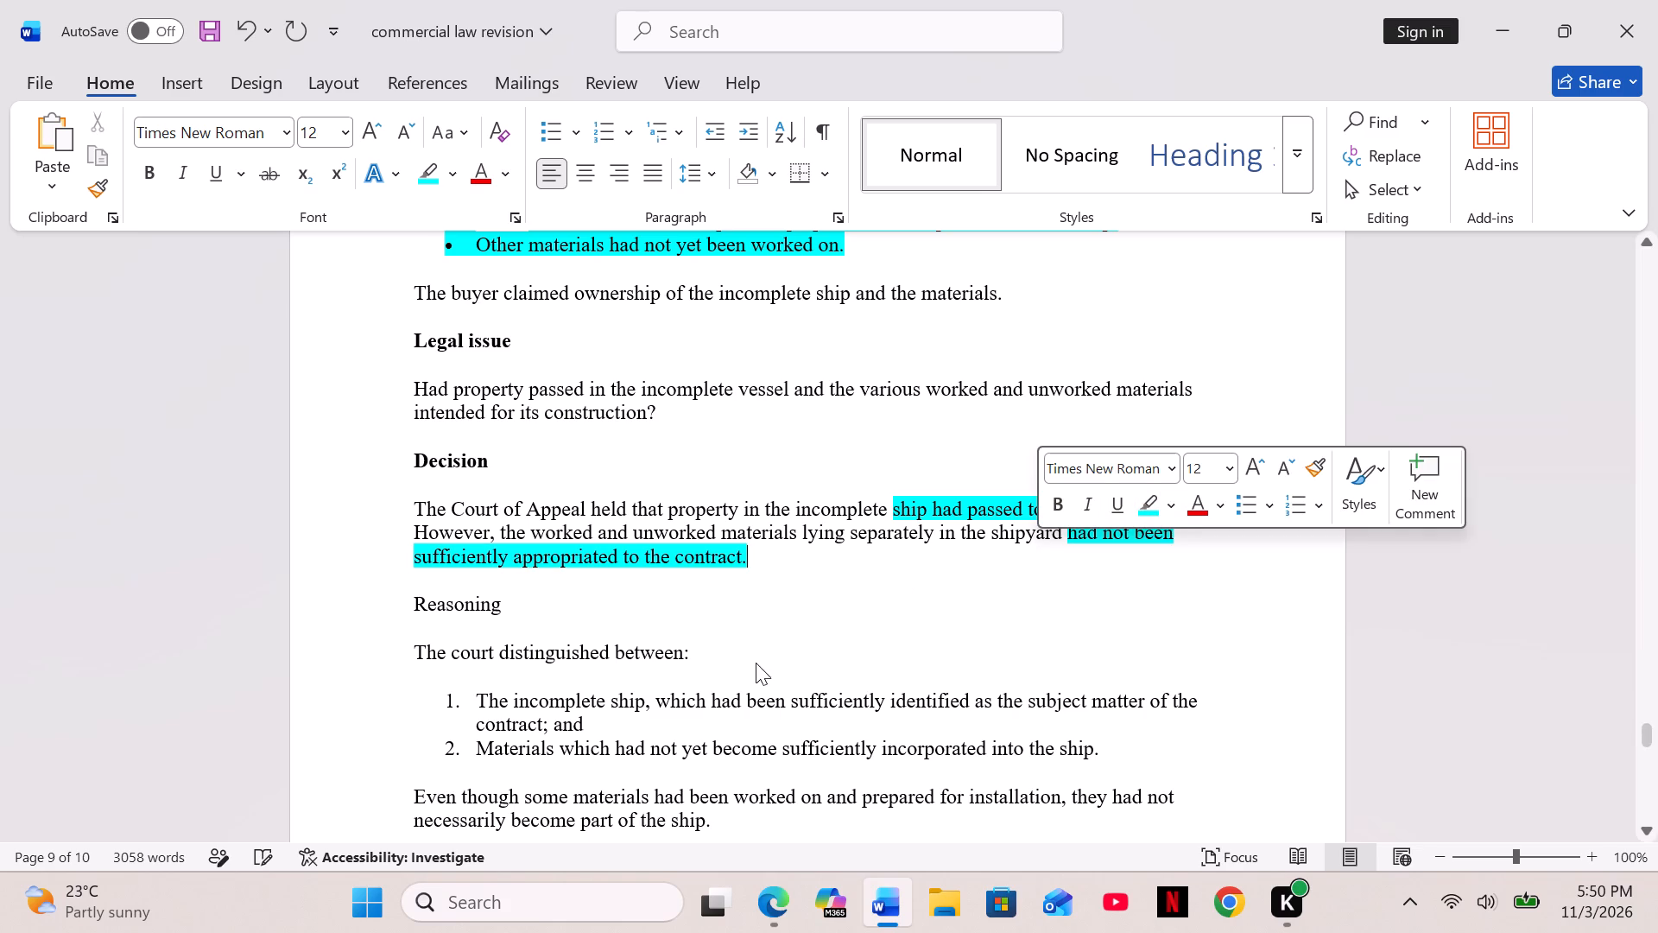
# Make the "Reasoning" heading of the Re Blyth summary bold.
pyautogui.scroll(-1, 545, 652)
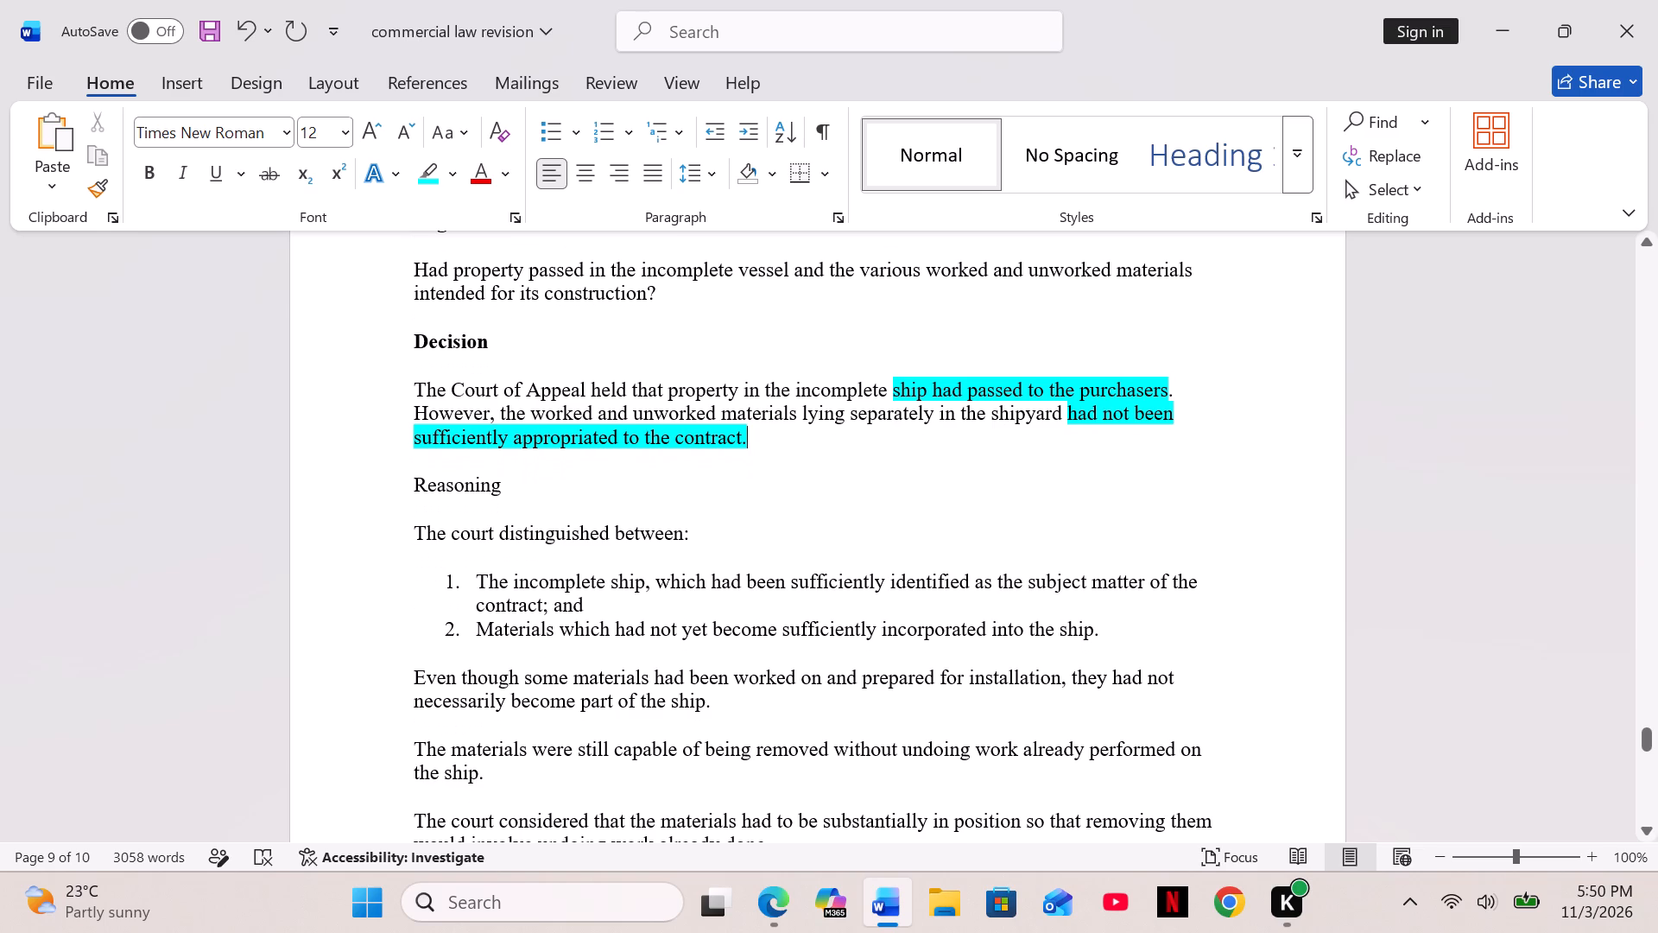
pyautogui.moveTo(410, 486); pyautogui.dragTo(554, 497)
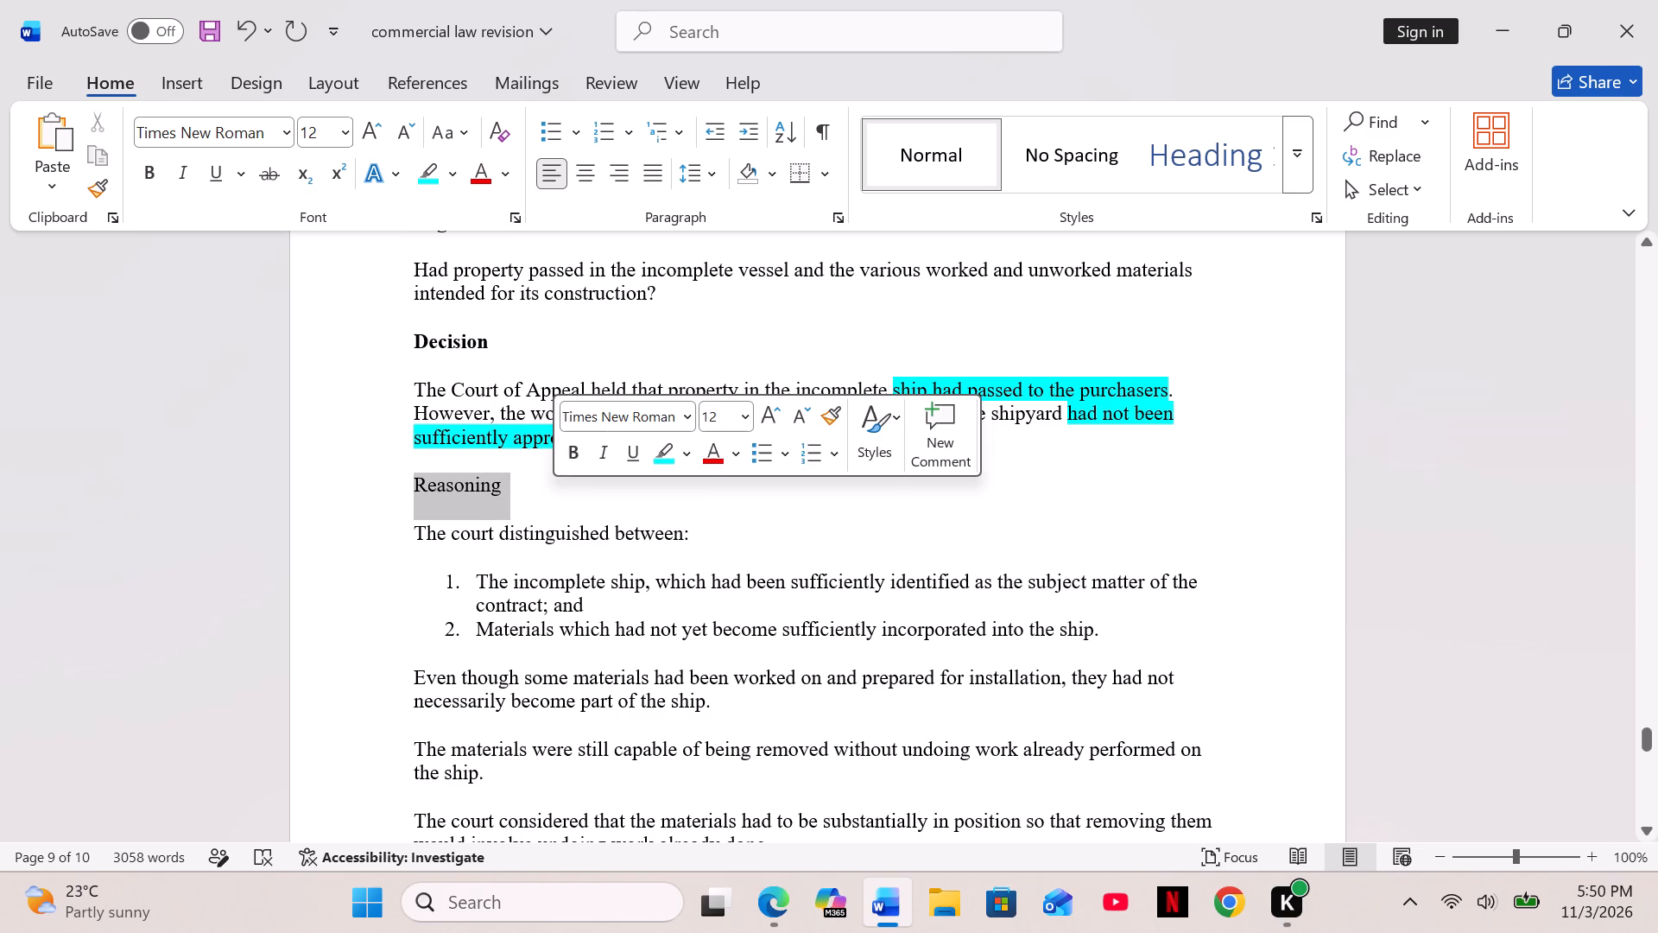
pyautogui.click(570, 459)
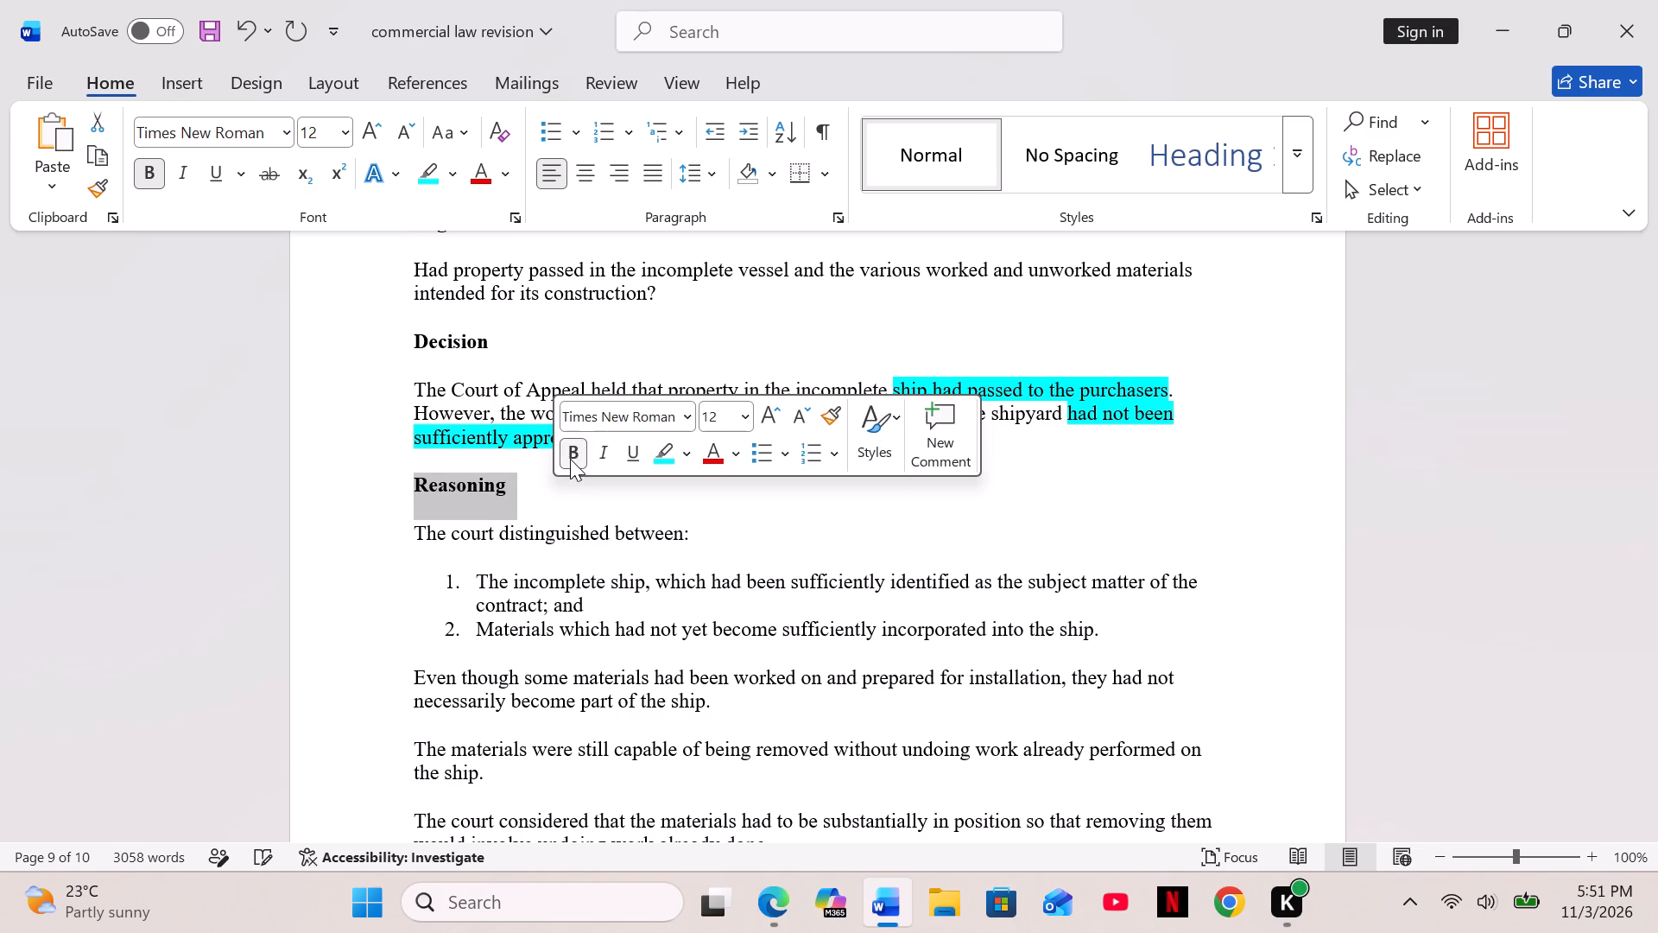
pyautogui.click(541, 542)
# Highlight "The incomplete ship," and "had been sufficiently identified as the subject matter of the contract" in turquoise in the first numbered Reasoning point.
pyautogui.scroll(-1, 541, 542)
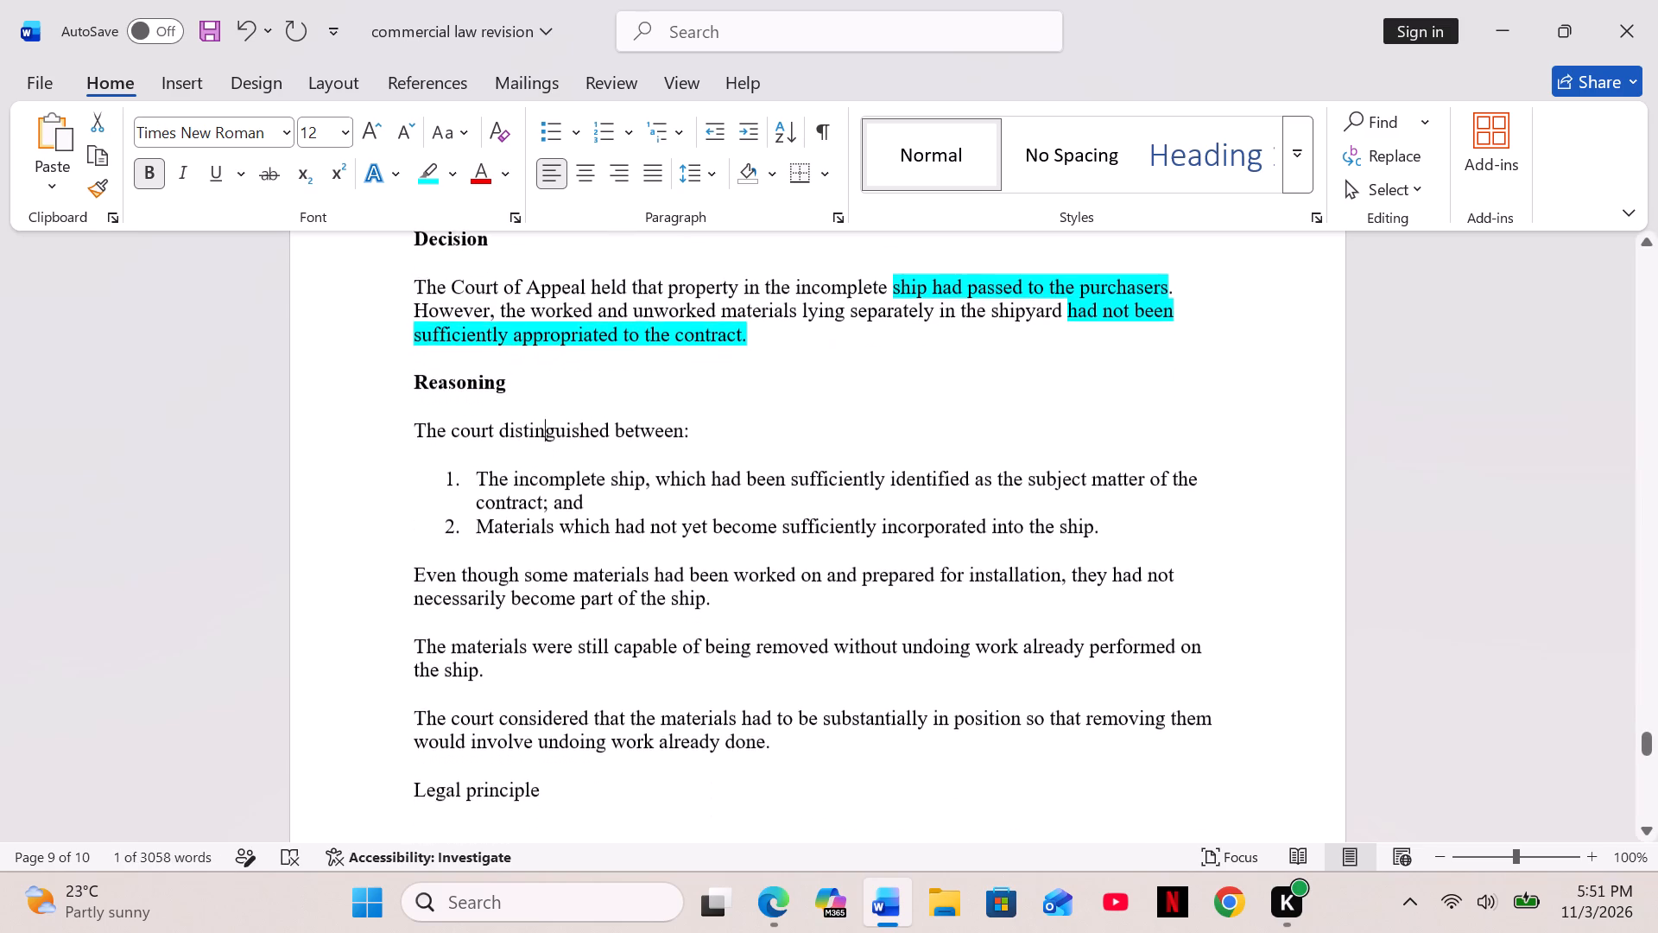
pyautogui.scroll(-1, 723, 497)
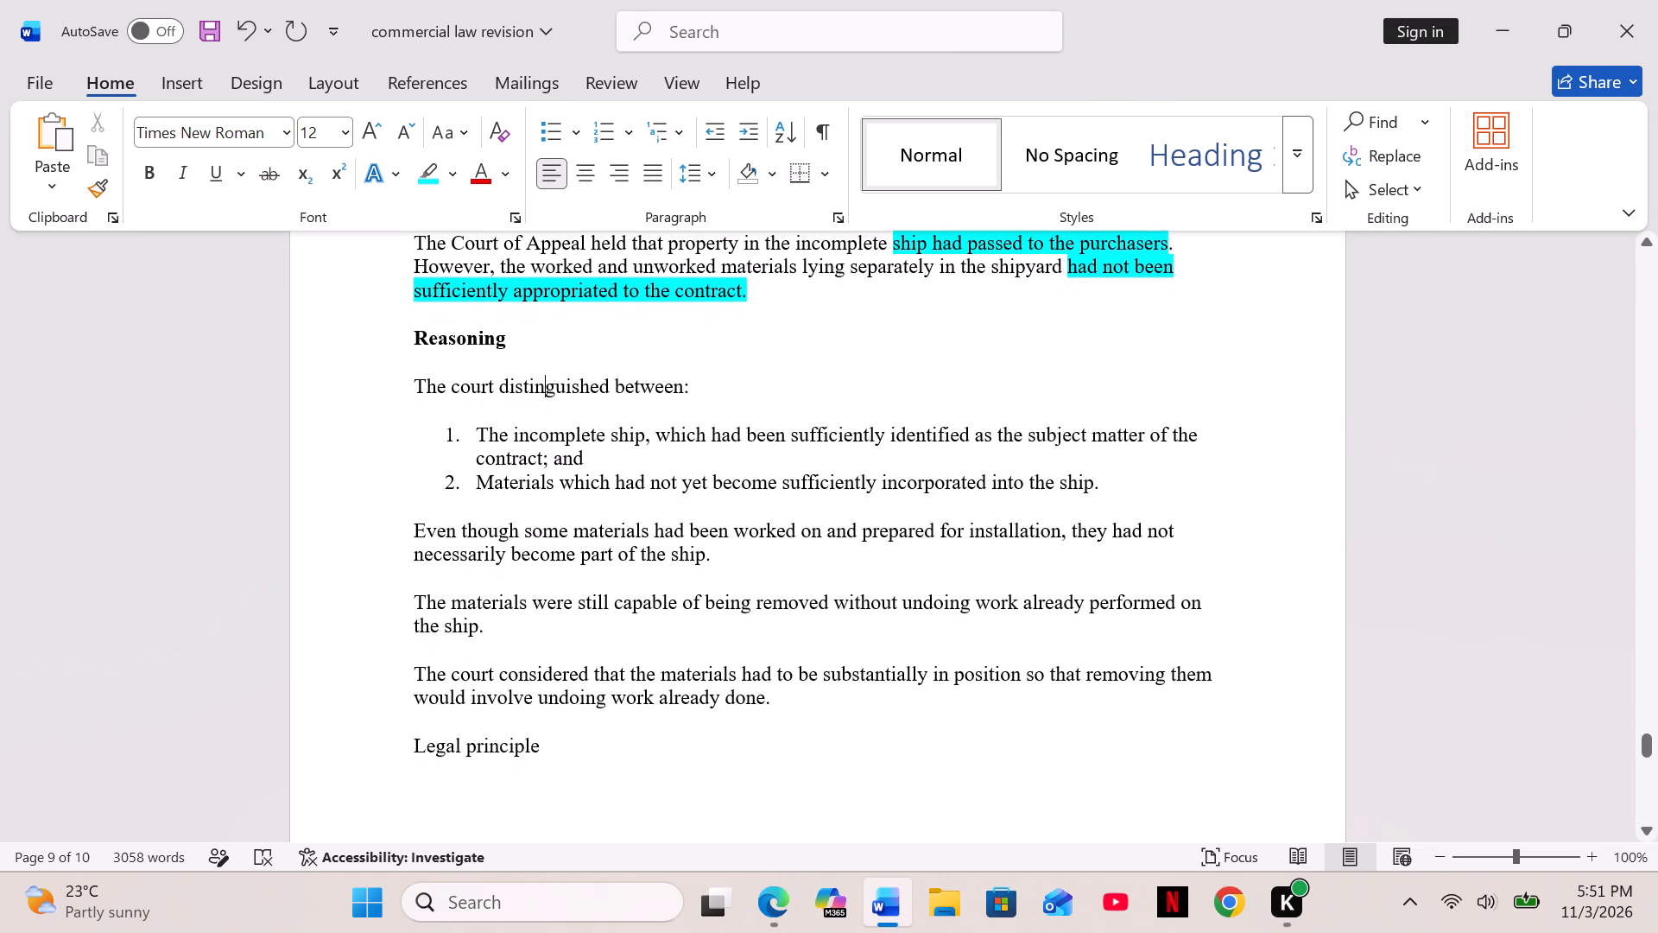
pyautogui.scroll(-2, 723, 497)
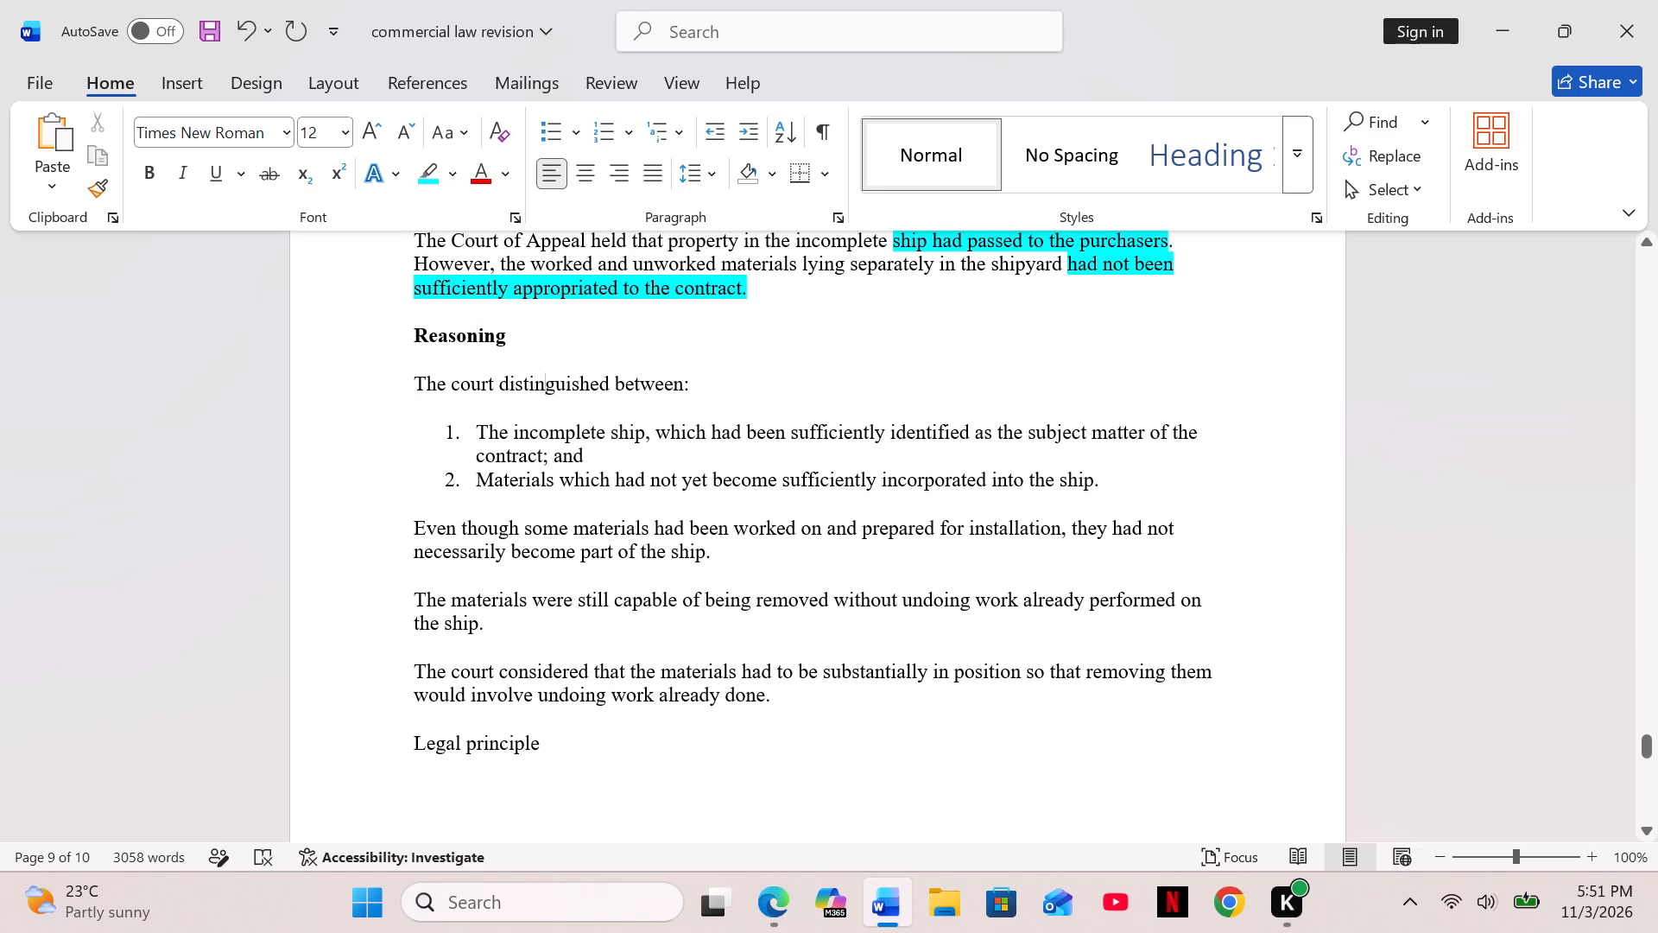
pyautogui.scroll(-3, 723, 497)
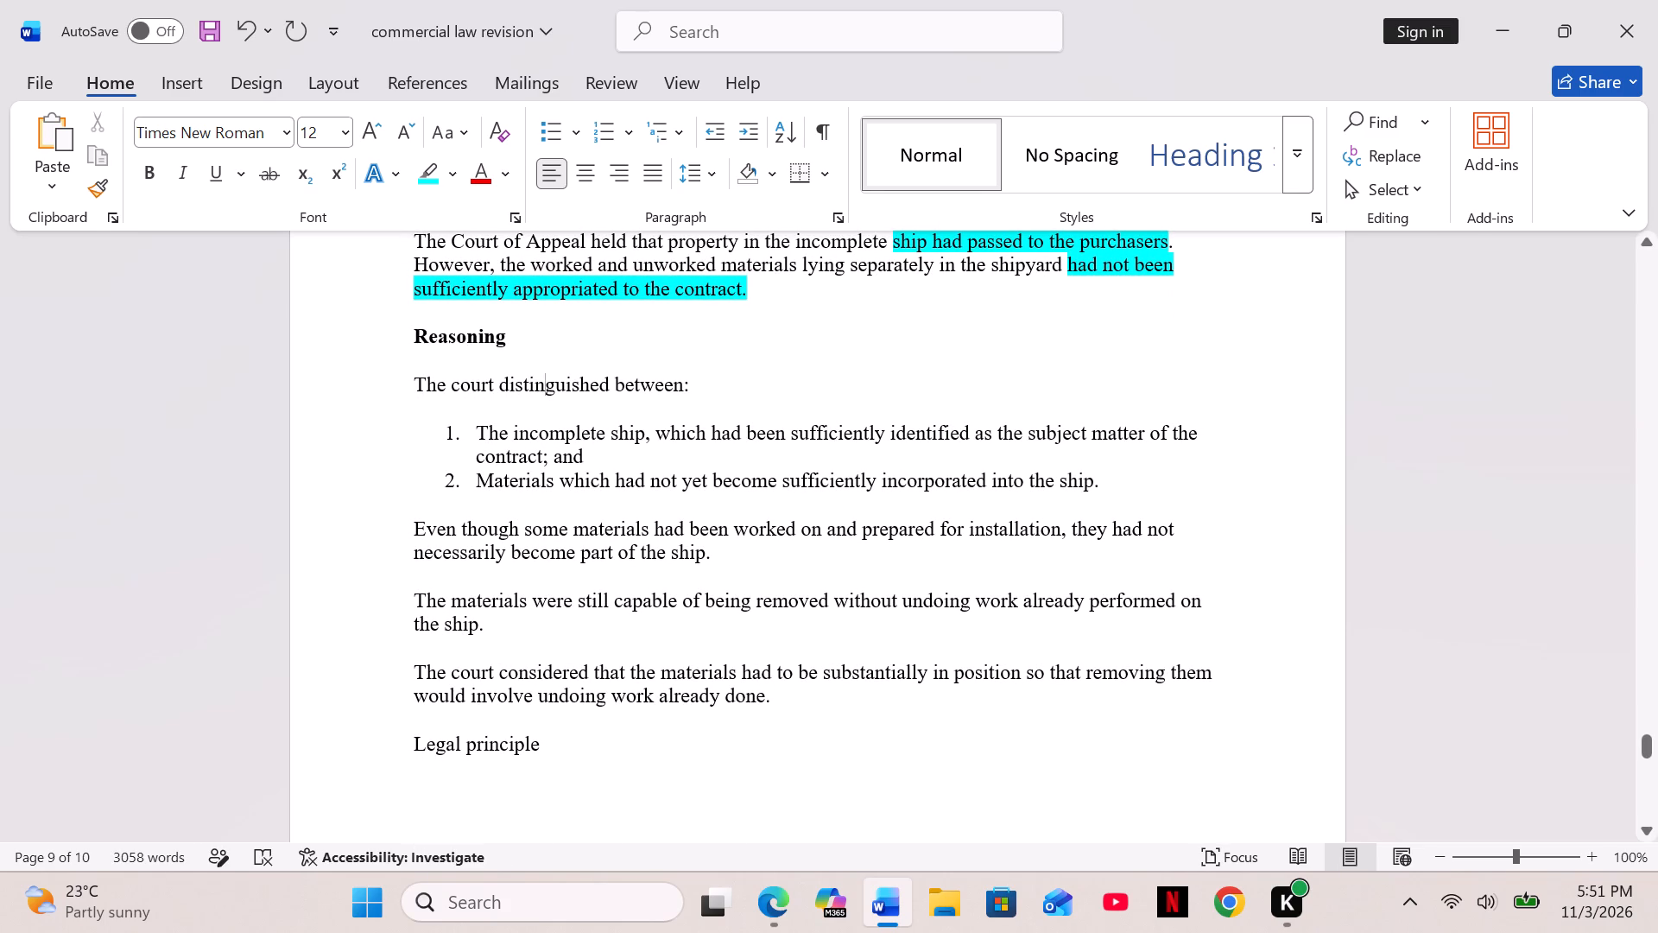
pyautogui.moveTo(473, 437); pyautogui.dragTo(648, 440)
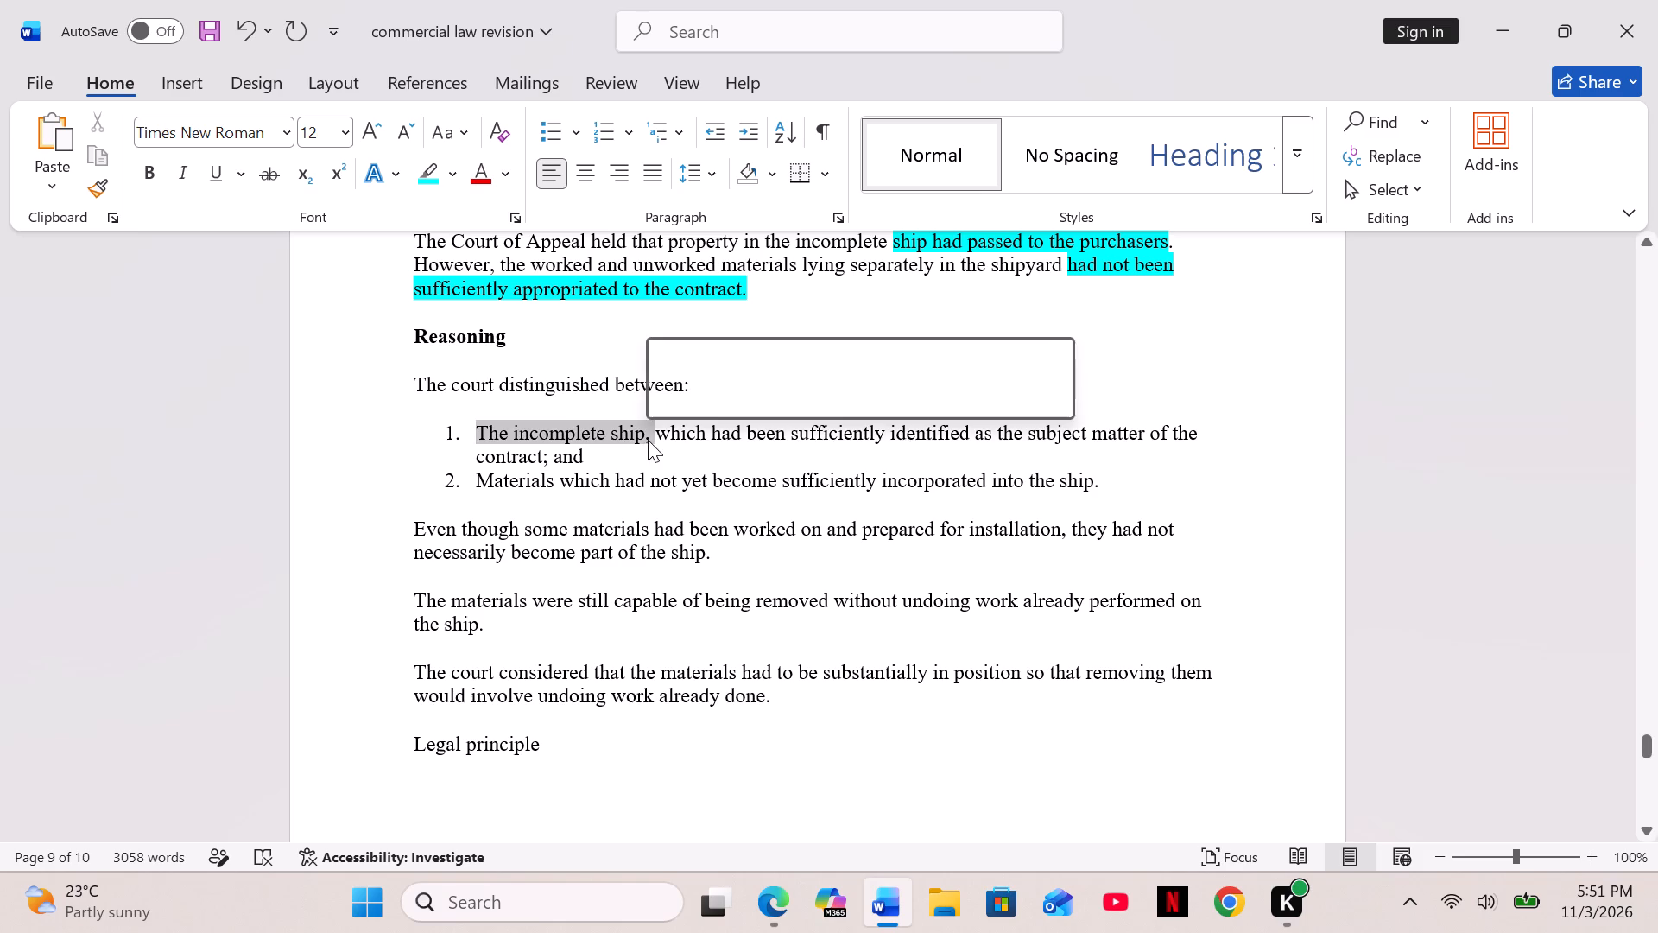
pyautogui.click(760, 400)
pyautogui.click(909, 445)
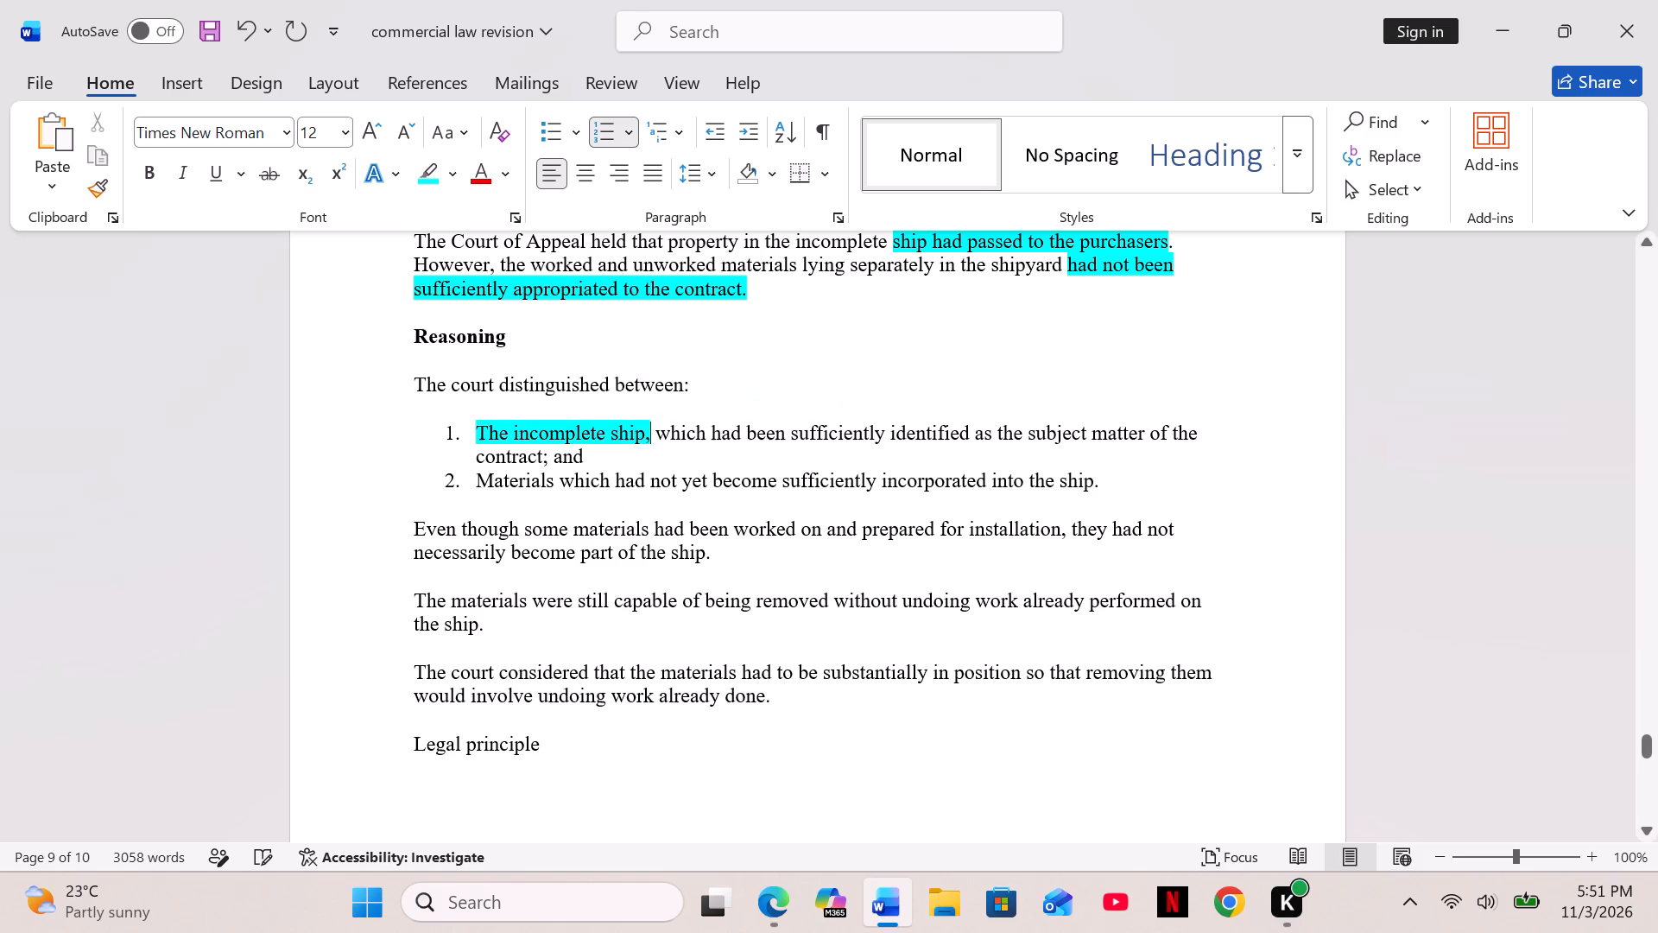
pyautogui.moveTo(709, 428); pyautogui.dragTo(925, 427)
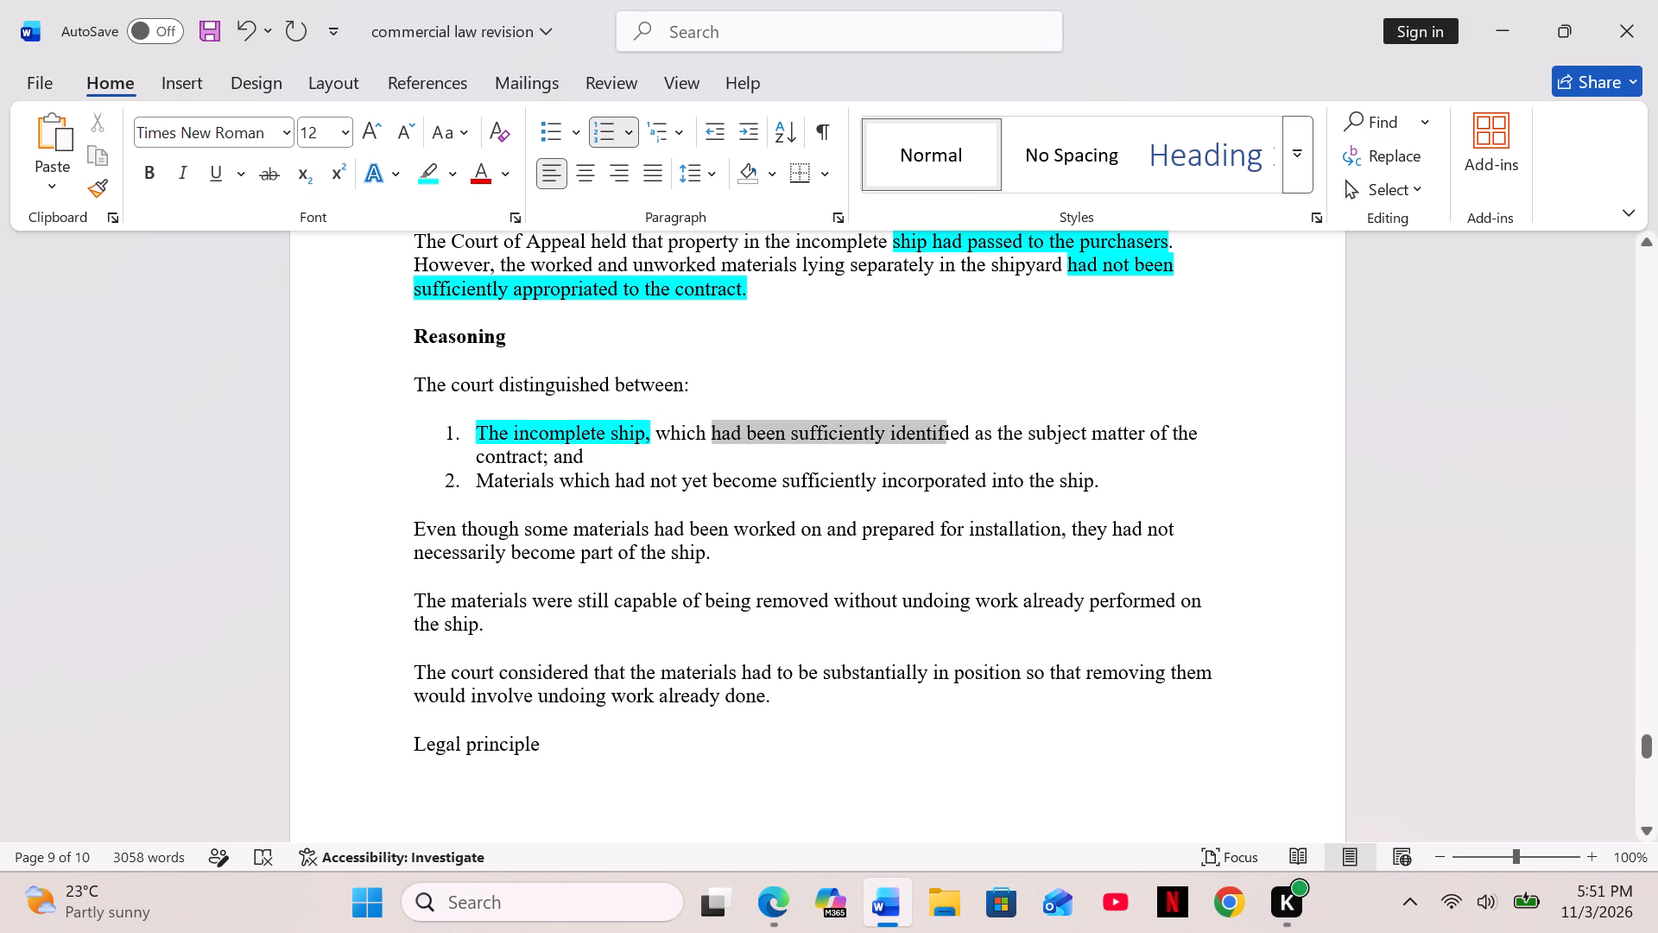
pyautogui.moveTo(925, 427); pyautogui.dragTo(544, 460)
pyautogui.click(650, 418)
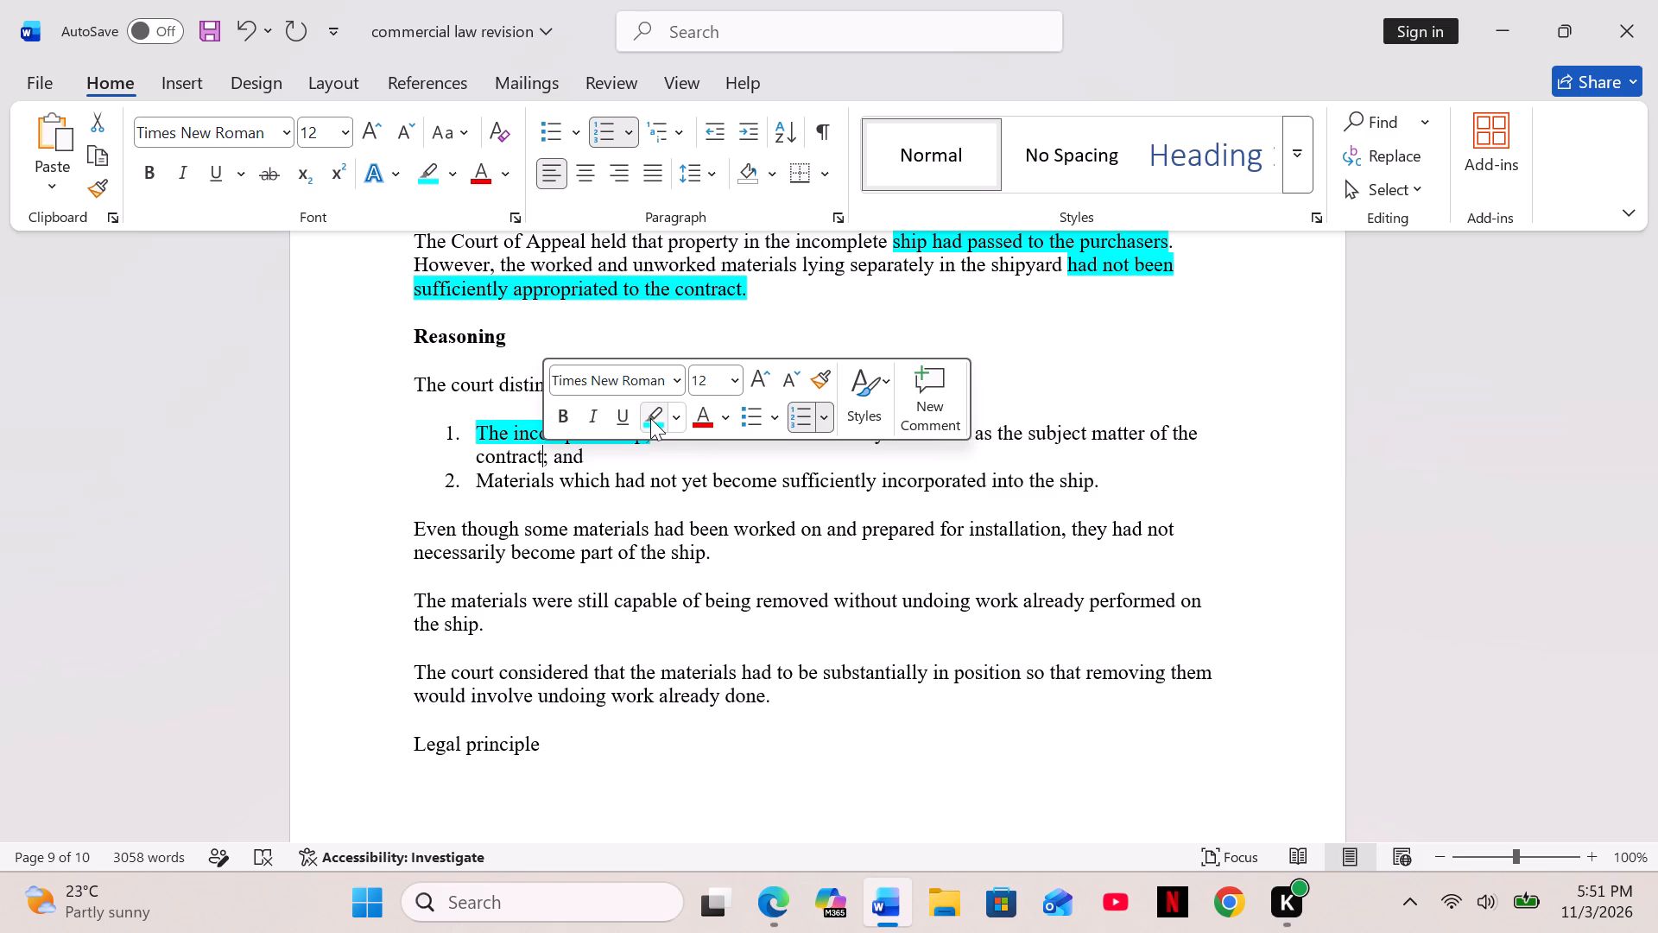
pyautogui.click(651, 486)
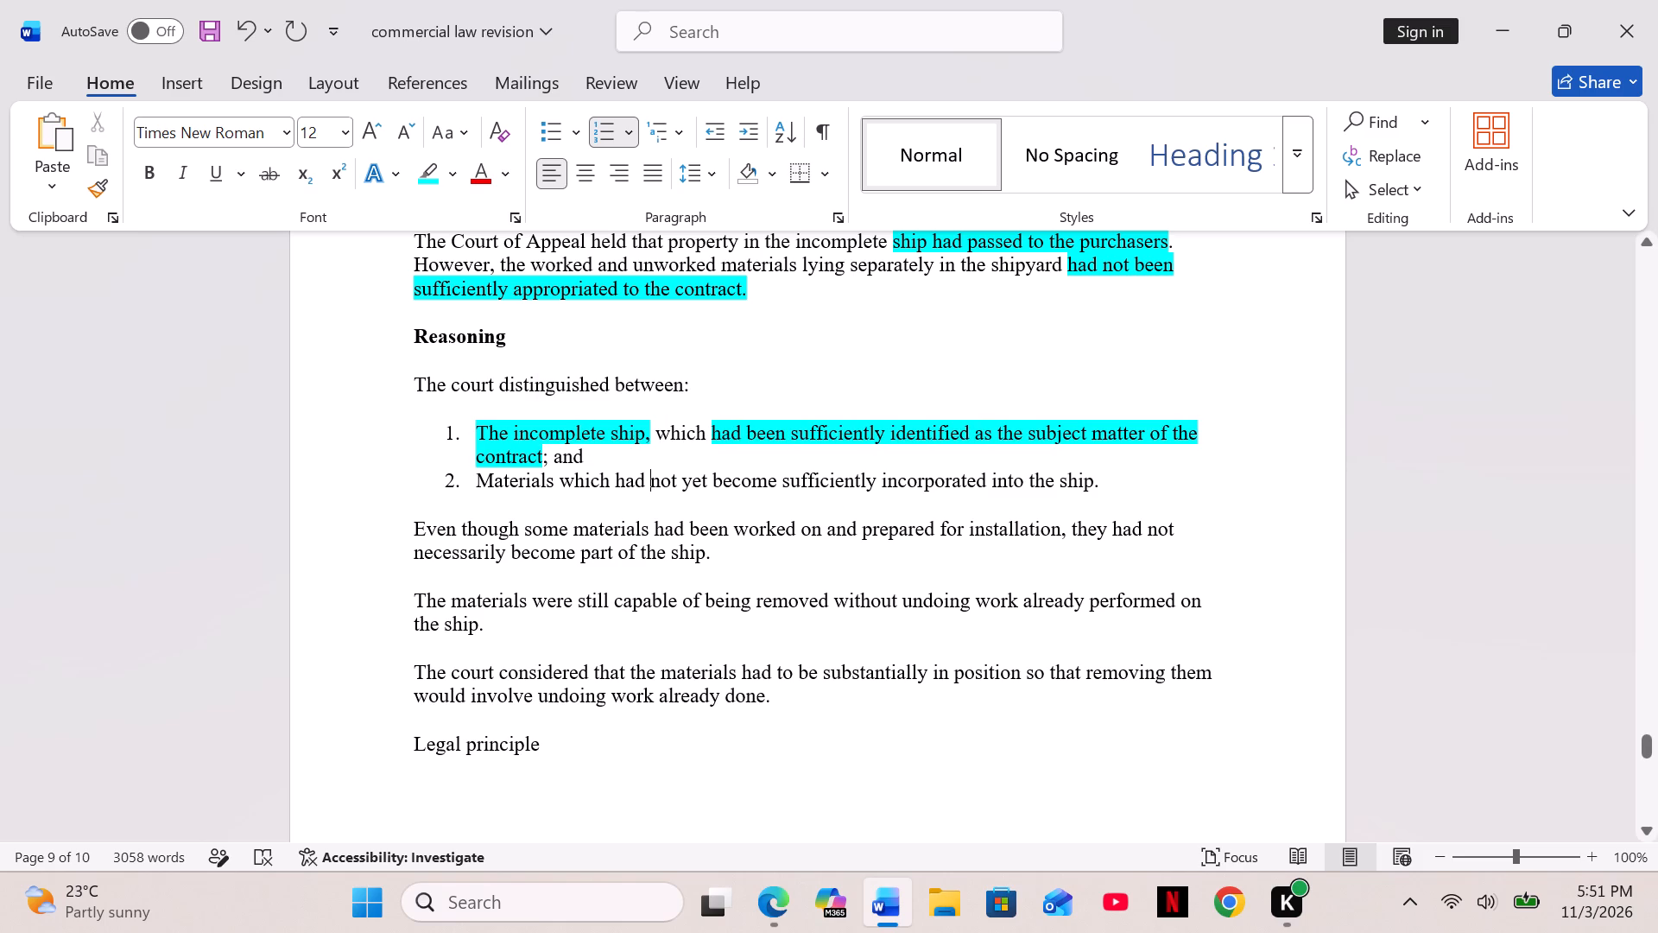
# Highlight "which had not yet become sufficiently incorporated into the ship." in turquoise in the second numbered Reasoning point.
pyautogui.moveTo(563, 481); pyautogui.dragTo(838, 500)
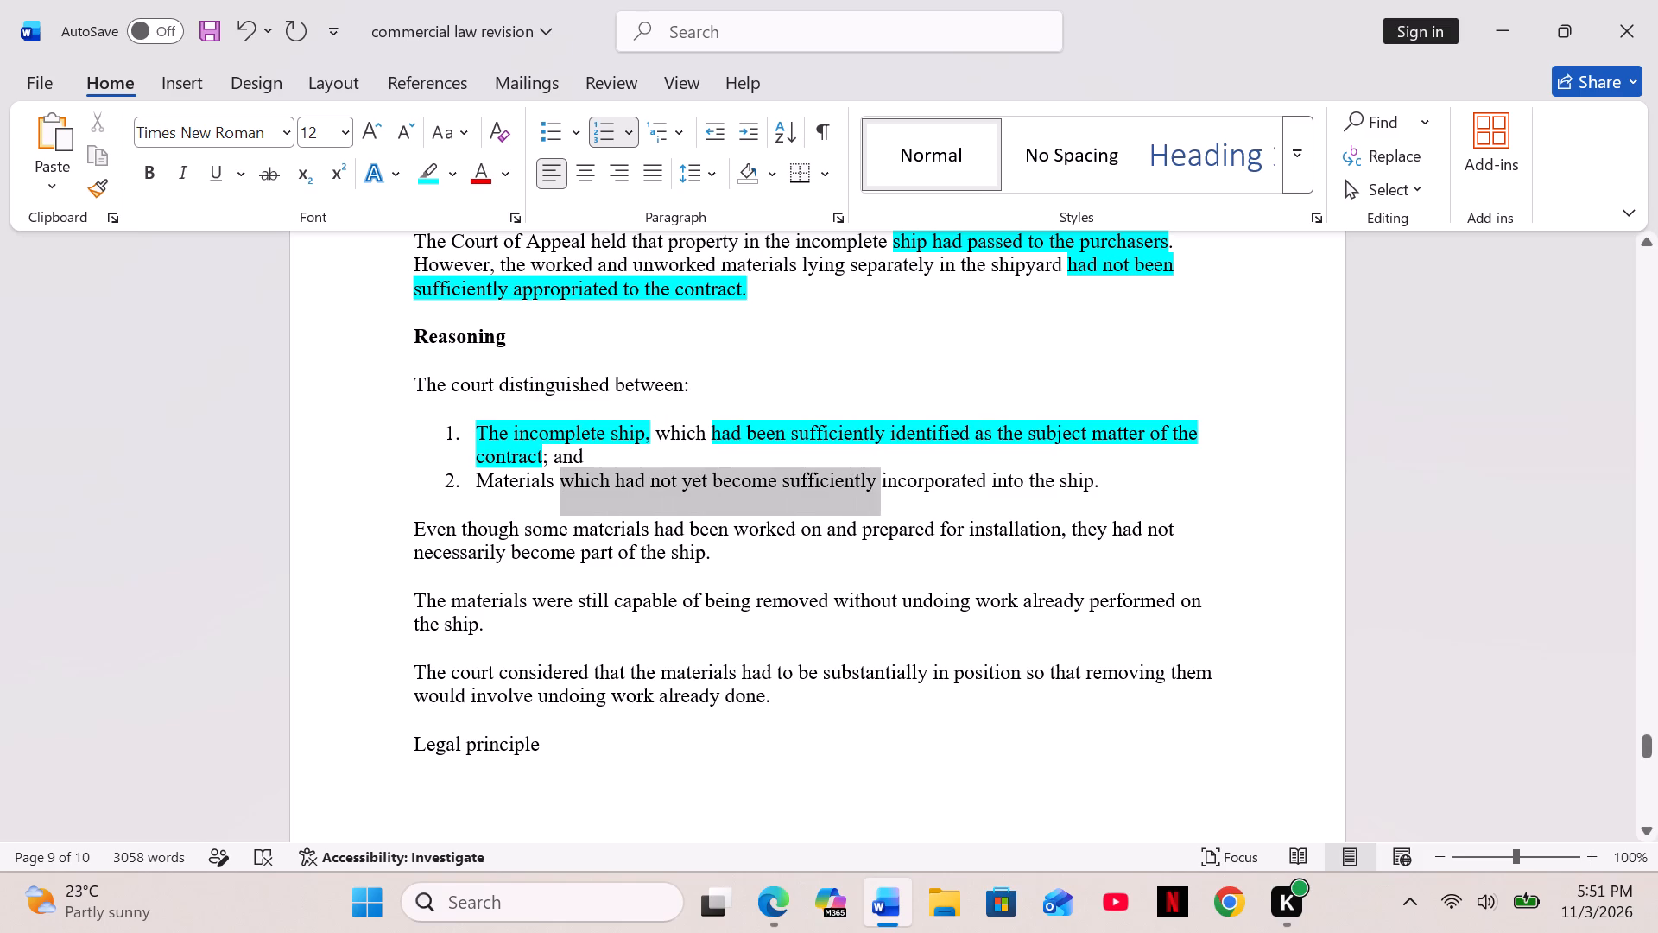
pyautogui.moveTo(838, 500); pyautogui.dragTo(1158, 488)
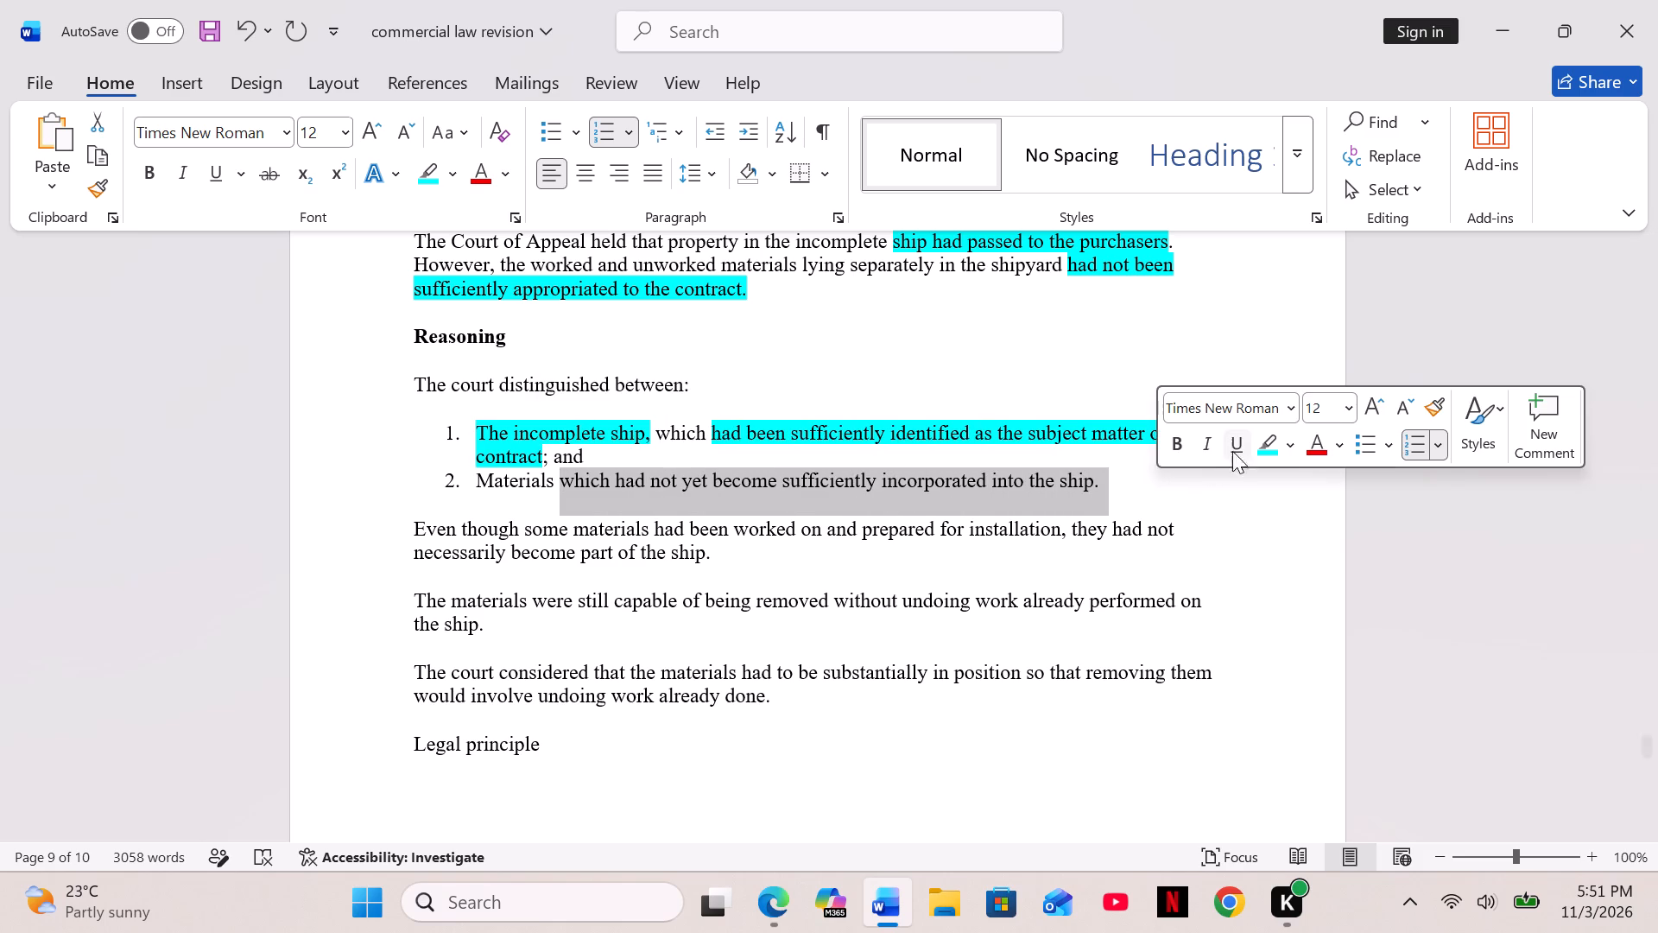
pyautogui.click(1266, 445)
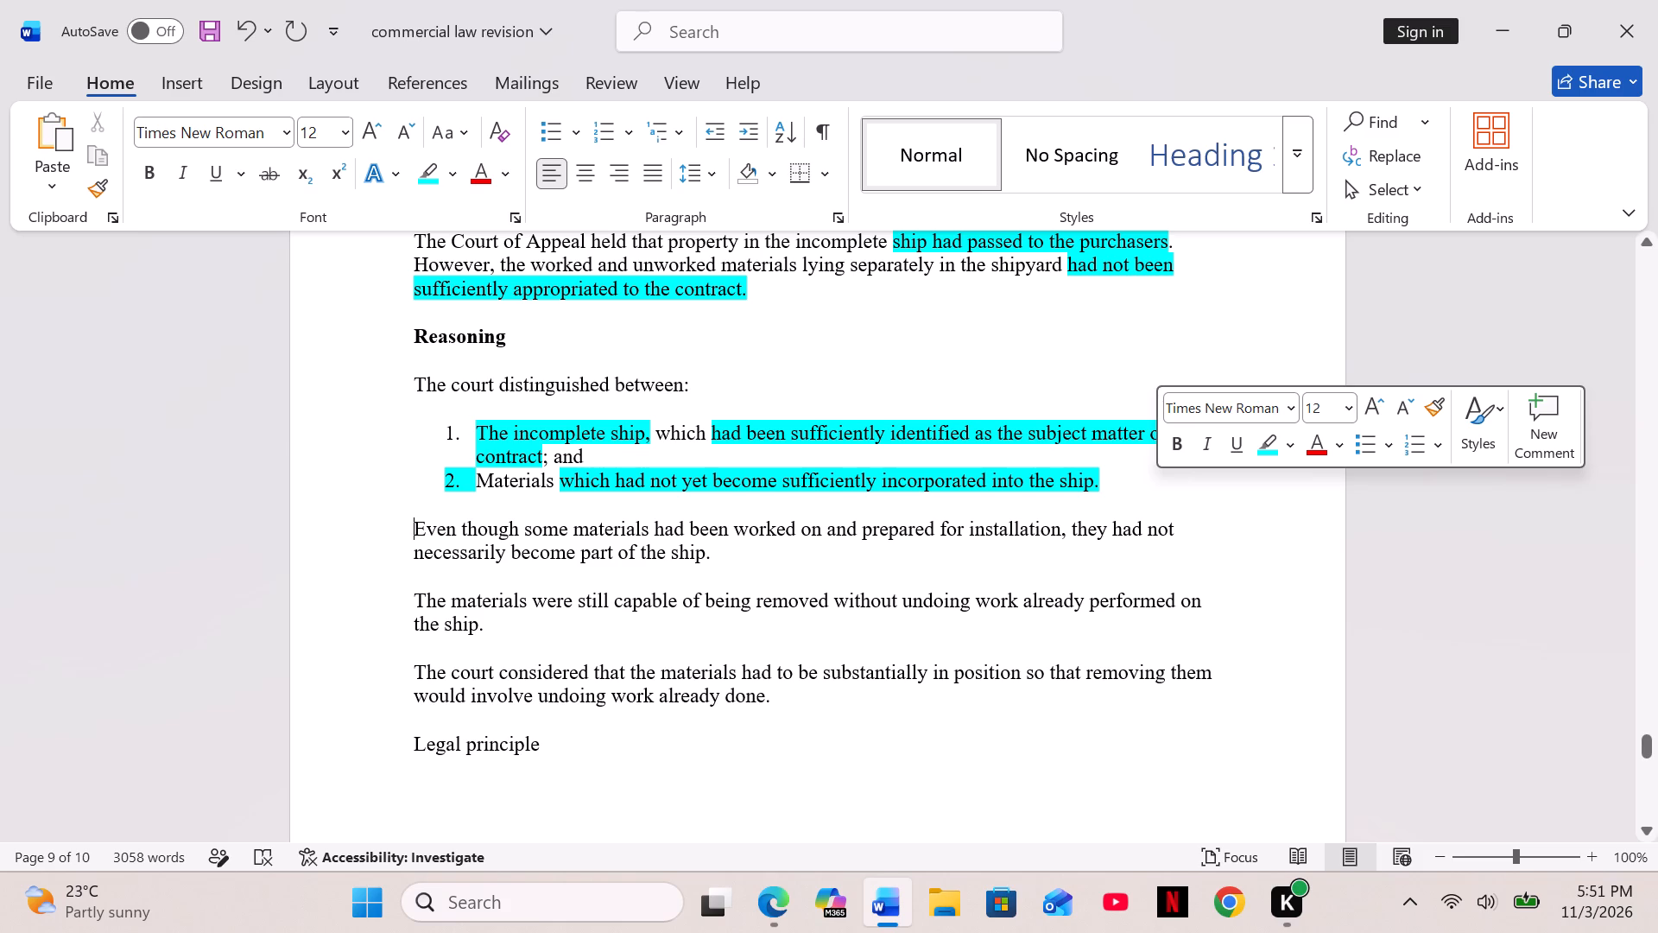
# Join the paragraph starting "The materials were still capable" onto the preceding Reasoning paragraph, separated by a space.
pyautogui.click(410, 596)
pyautogui.press('BackSpace')
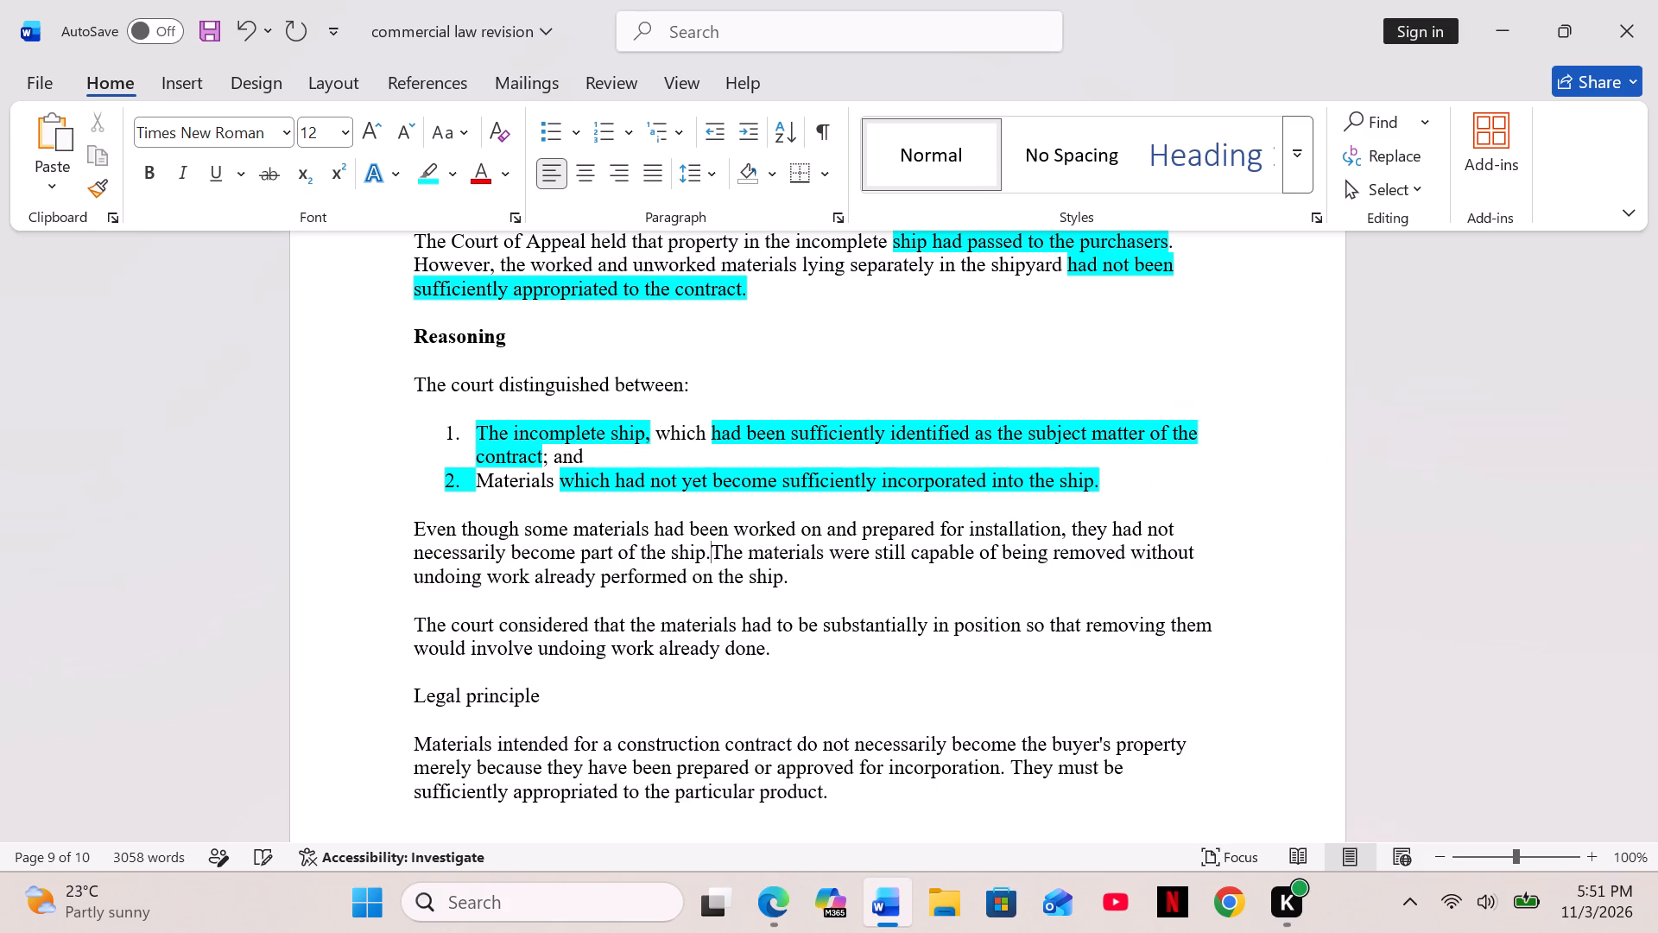
pyautogui.press('space')
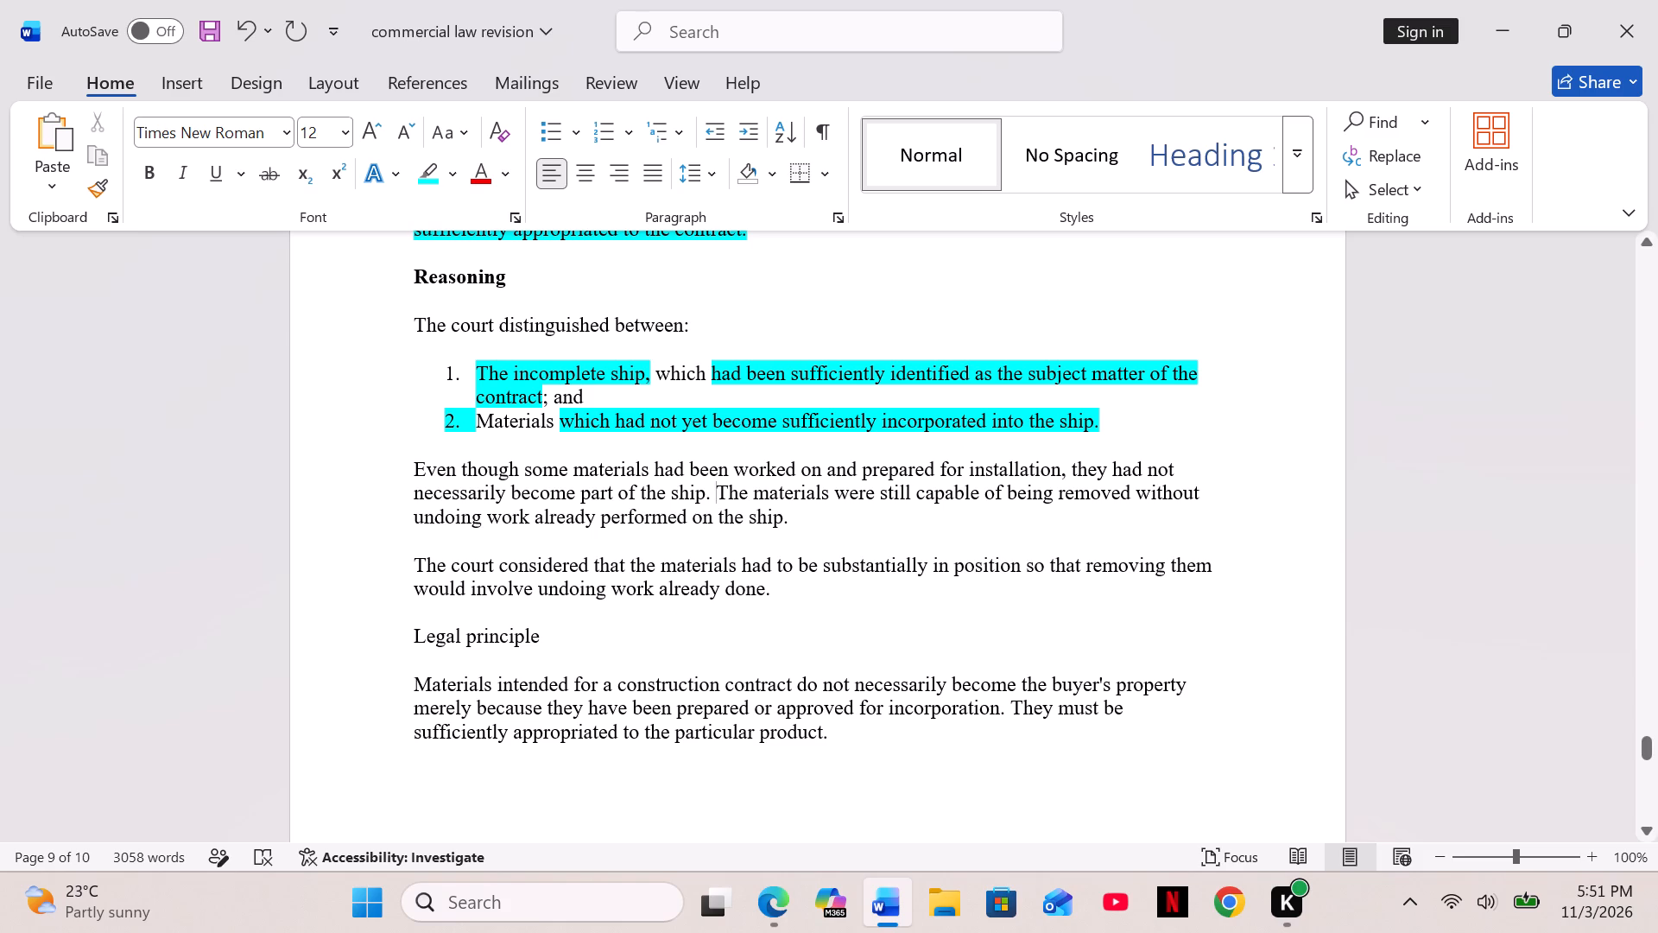
# Highlight "still capable of being removed without undoing work already performed on the ship." and the "materials had to be substantially in position" passage in turquoise.
pyautogui.moveTo(879, 491); pyautogui.dragTo(884, 517)
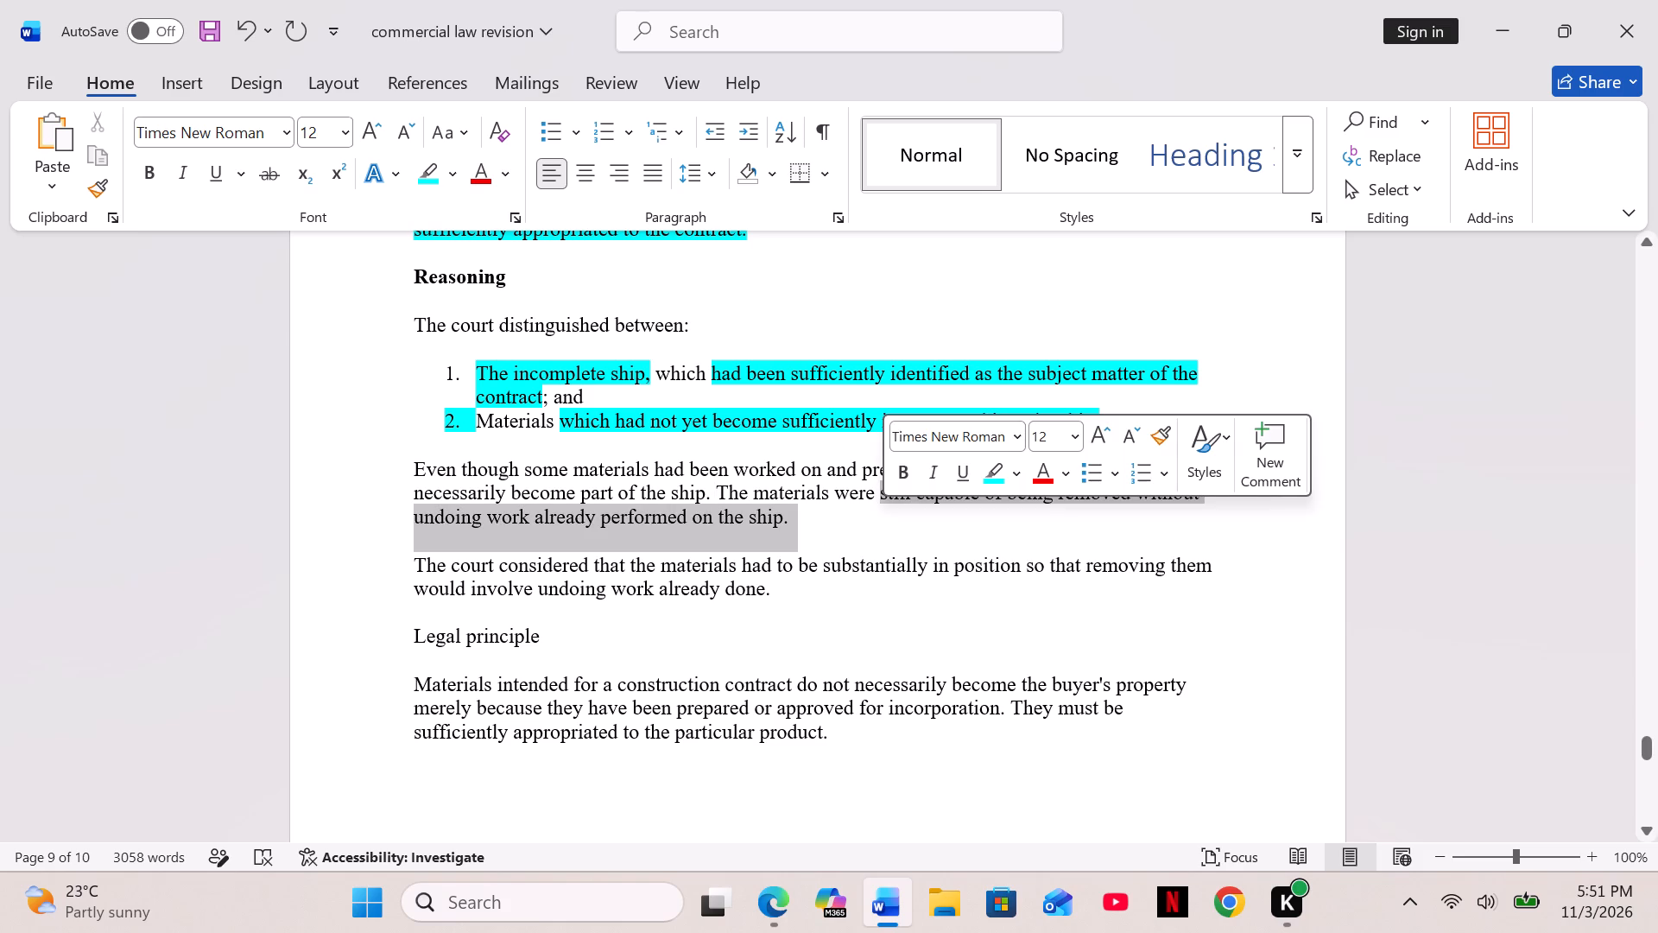
pyautogui.click(987, 475)
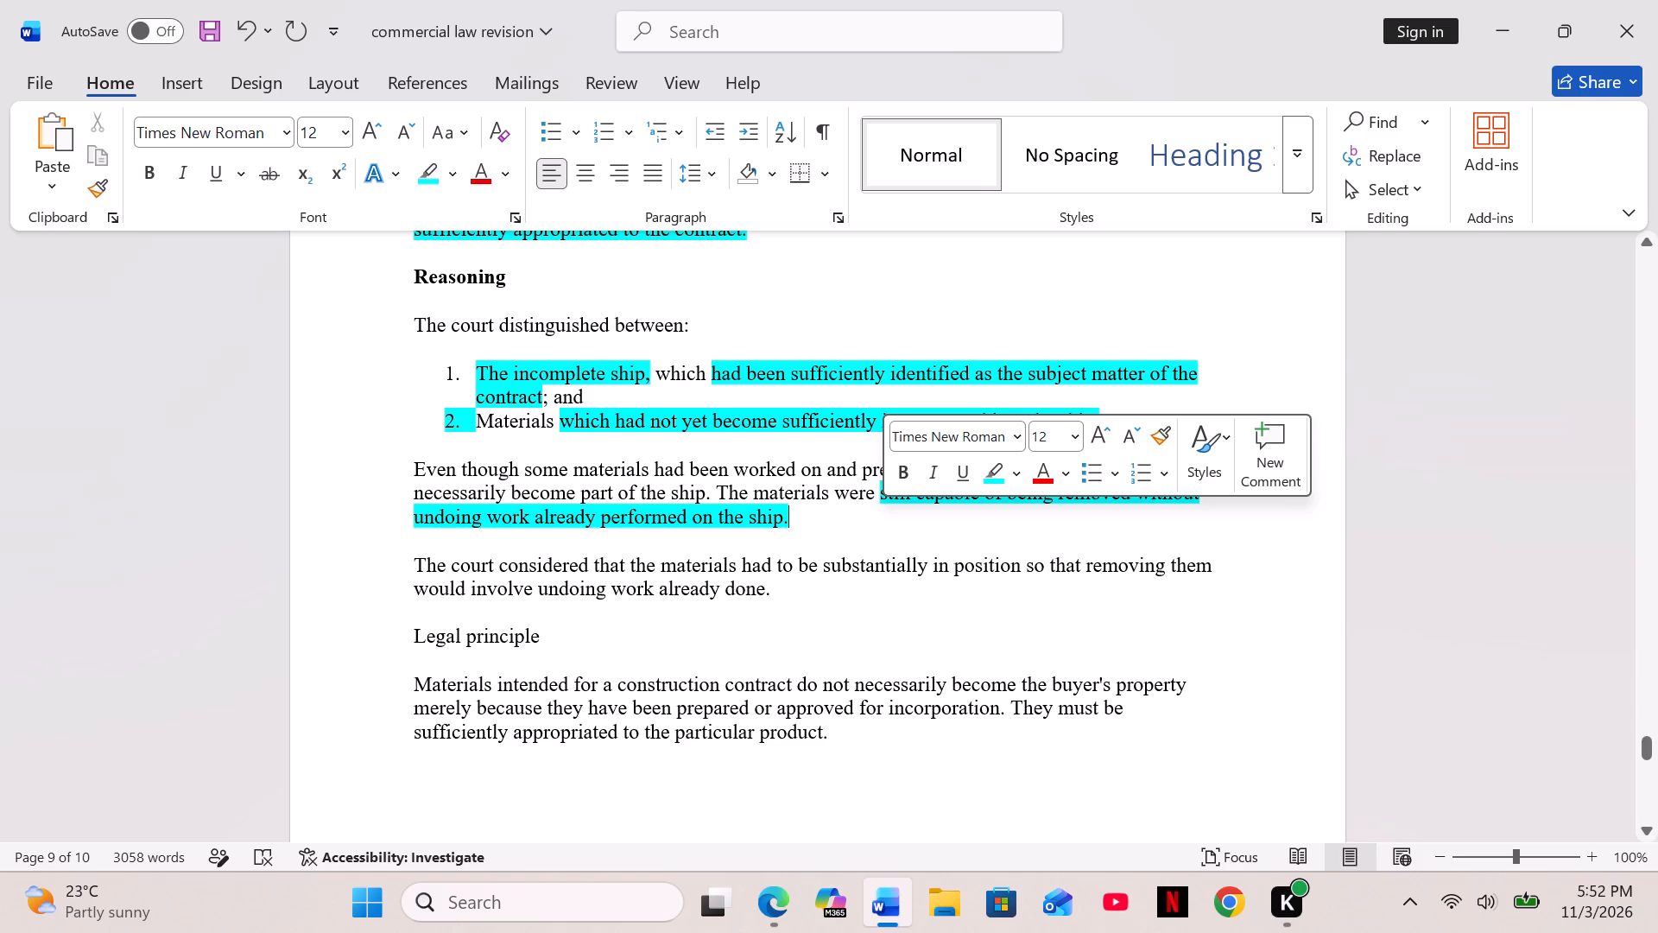
pyautogui.moveTo(736, 556); pyautogui.dragTo(1012, 581)
pyautogui.click(1119, 535)
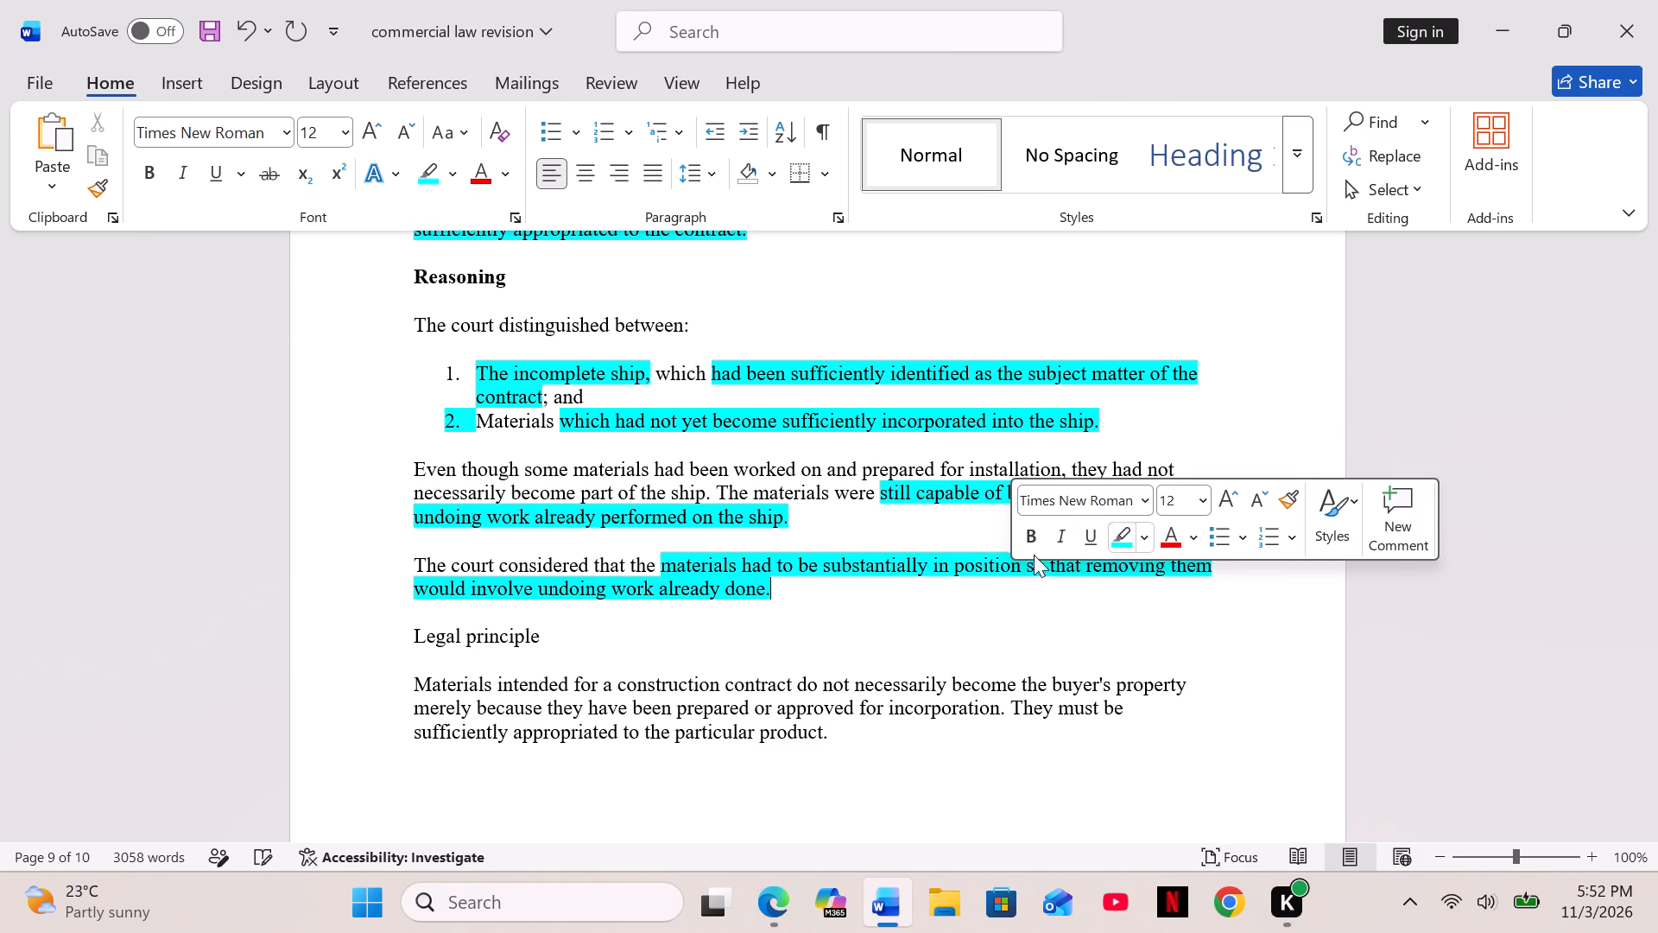
# Join the paragraph starting "The court considered that the materials" onto the preceding Reasoning paragraph, separated by a space.
pyautogui.click(409, 569)
pyautogui.press('BackSpace')
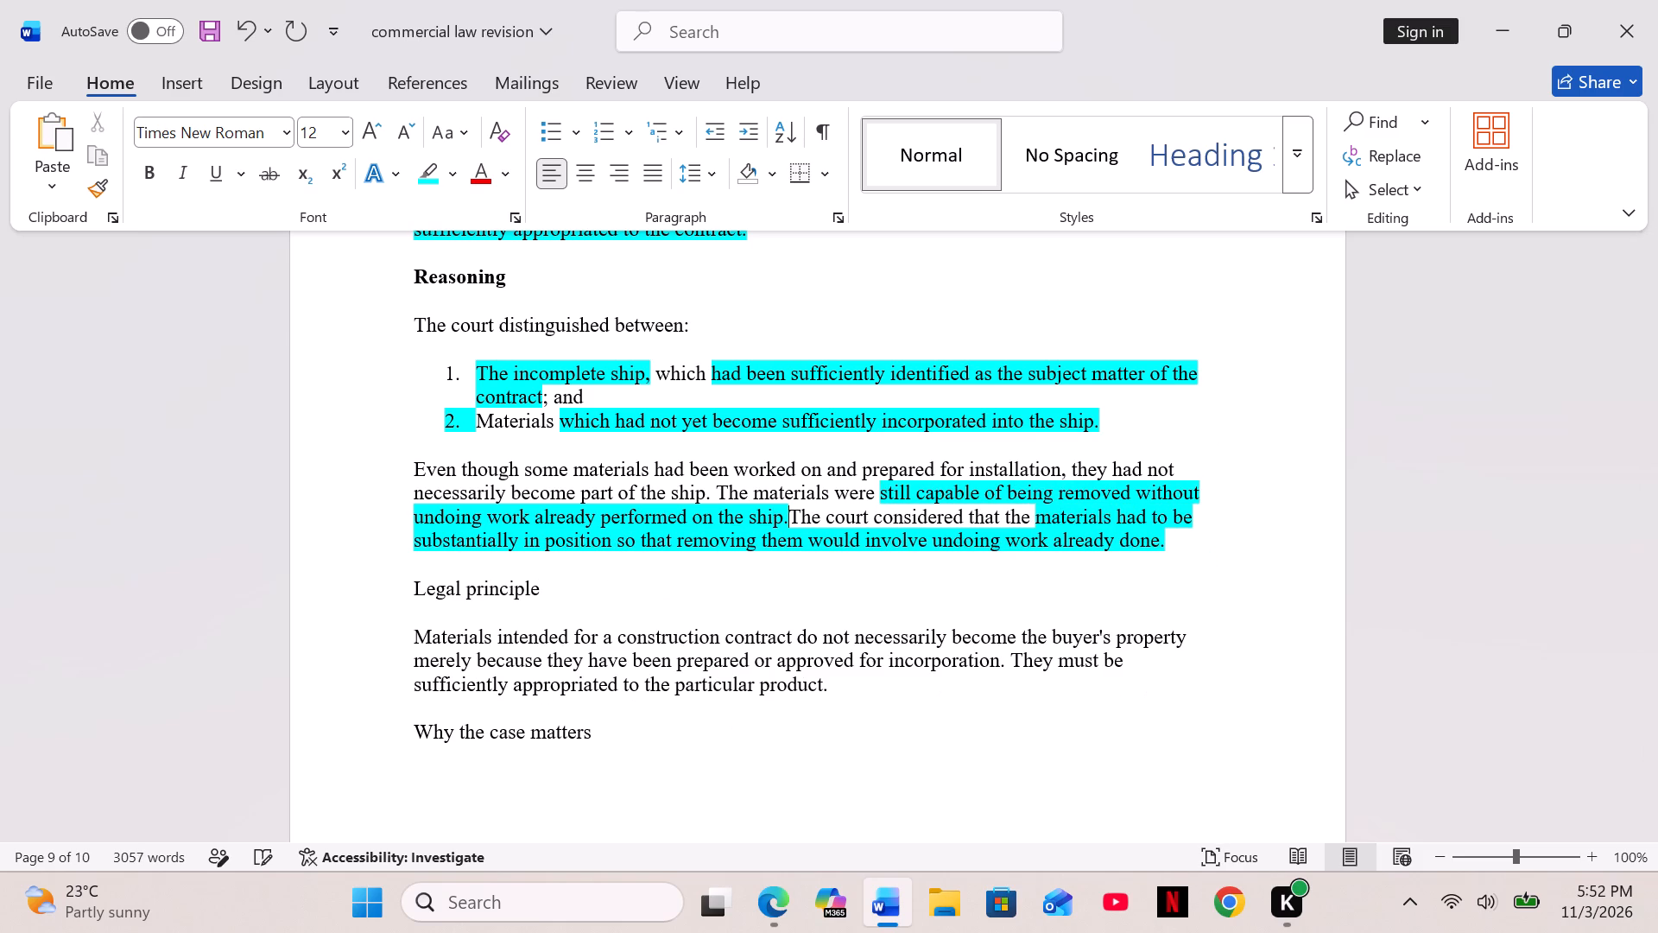
pyautogui.press('space')
# Make the "Legal principle" heading of the Re Blyth summary bold.
pyautogui.moveTo(542, 604); pyautogui.dragTo(541, 605)
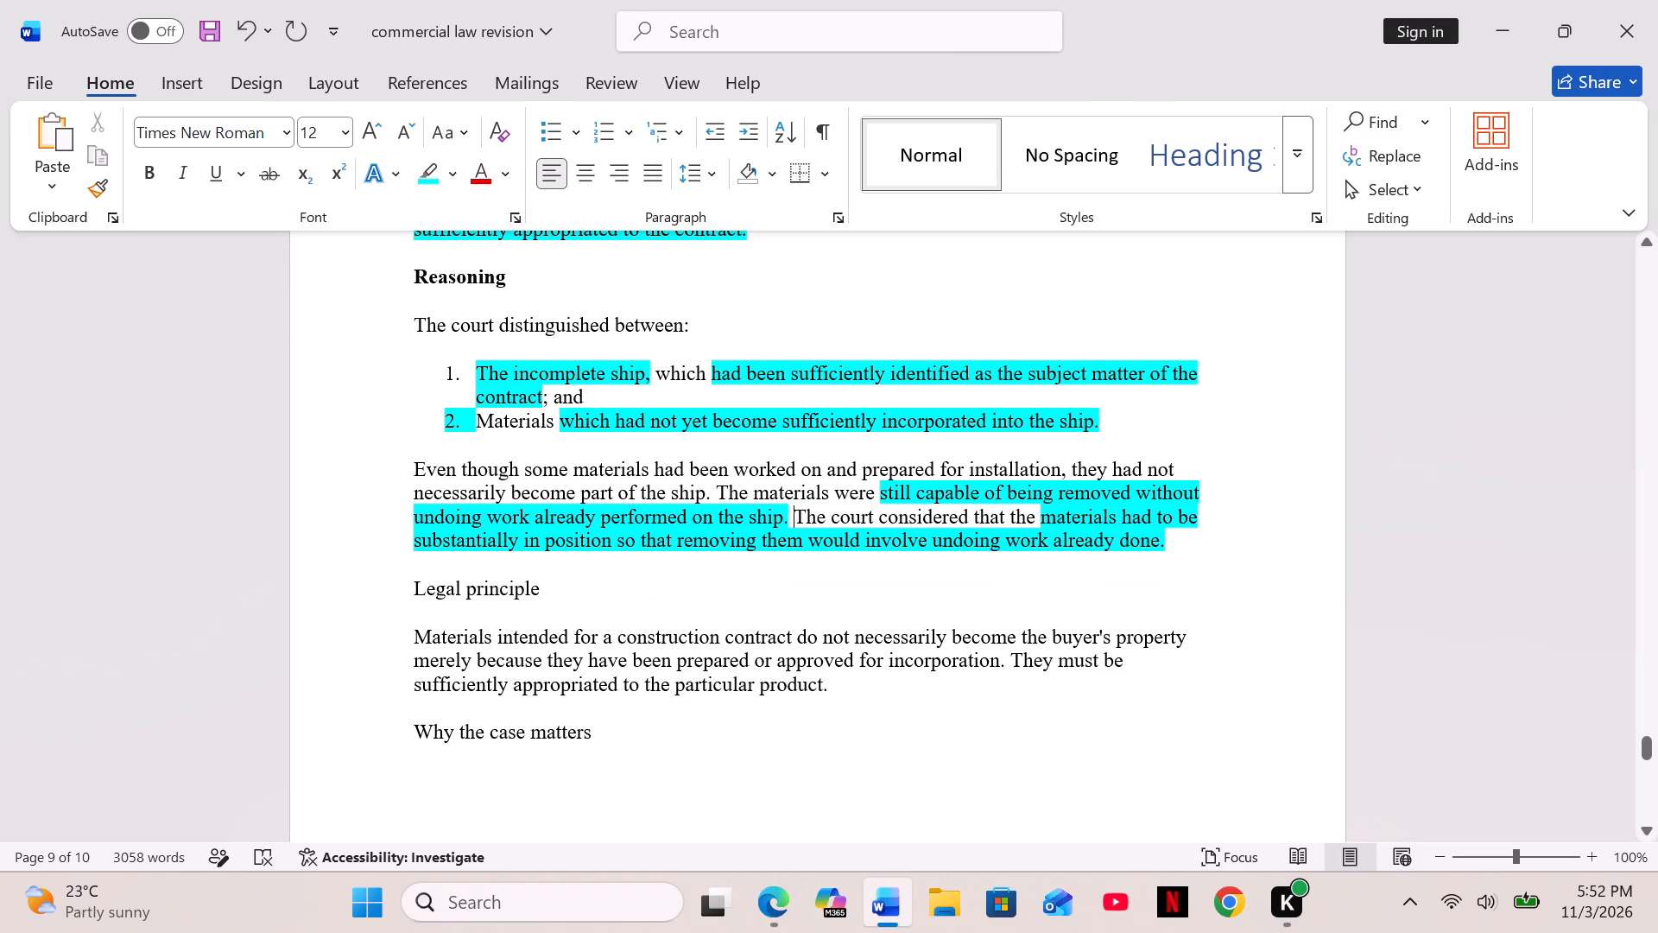
pyautogui.moveTo(541, 605); pyautogui.dragTo(395, 582)
pyautogui.click(411, 532)
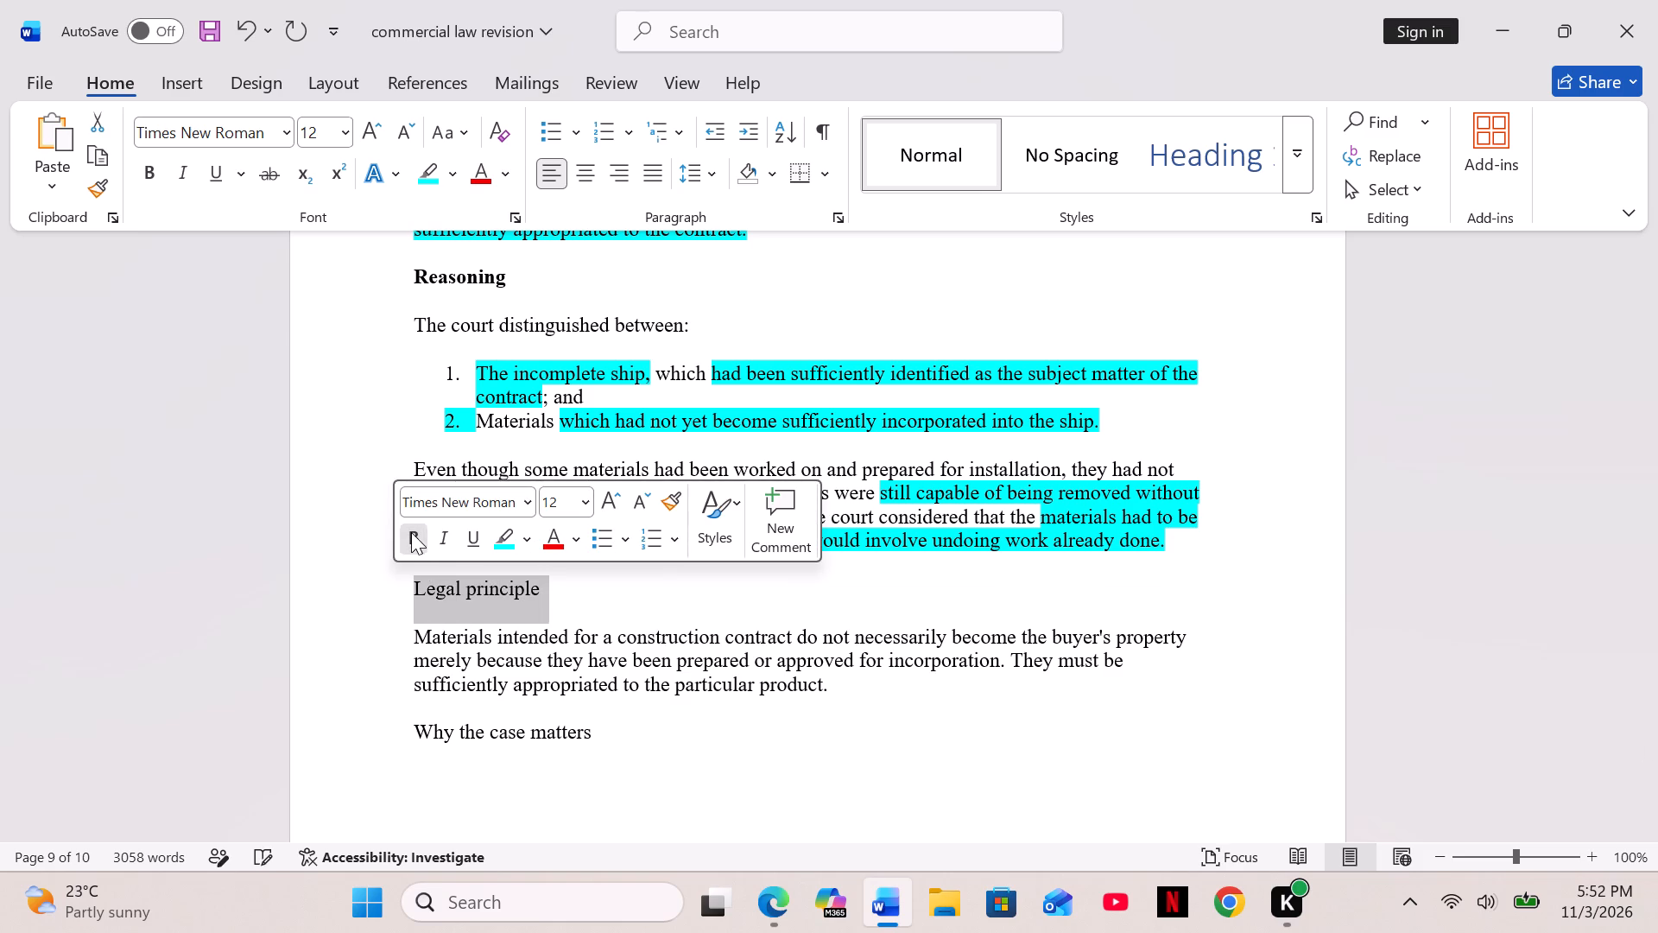
pyautogui.click(498, 646)
# Delete the "Why the case matters" heading and join the paragraph starting "The case illustrates" onto the Legal principle paragraph, separated by a space.
pyautogui.scroll(-1, 499, 640)
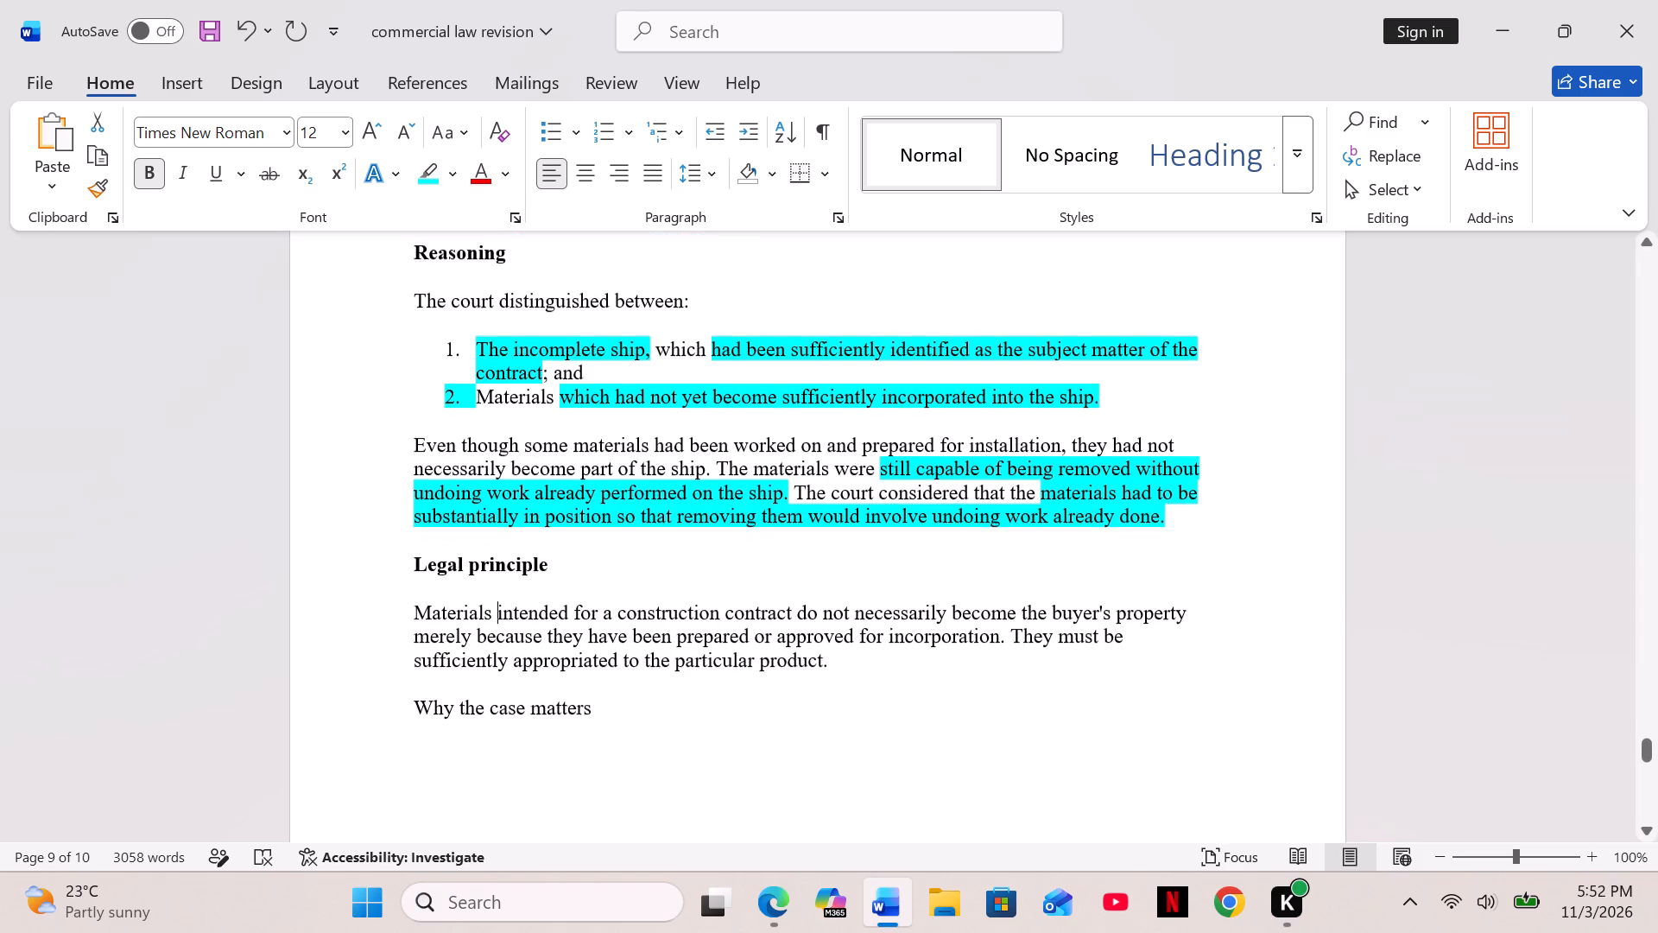
pyautogui.scroll(-2, 499, 640)
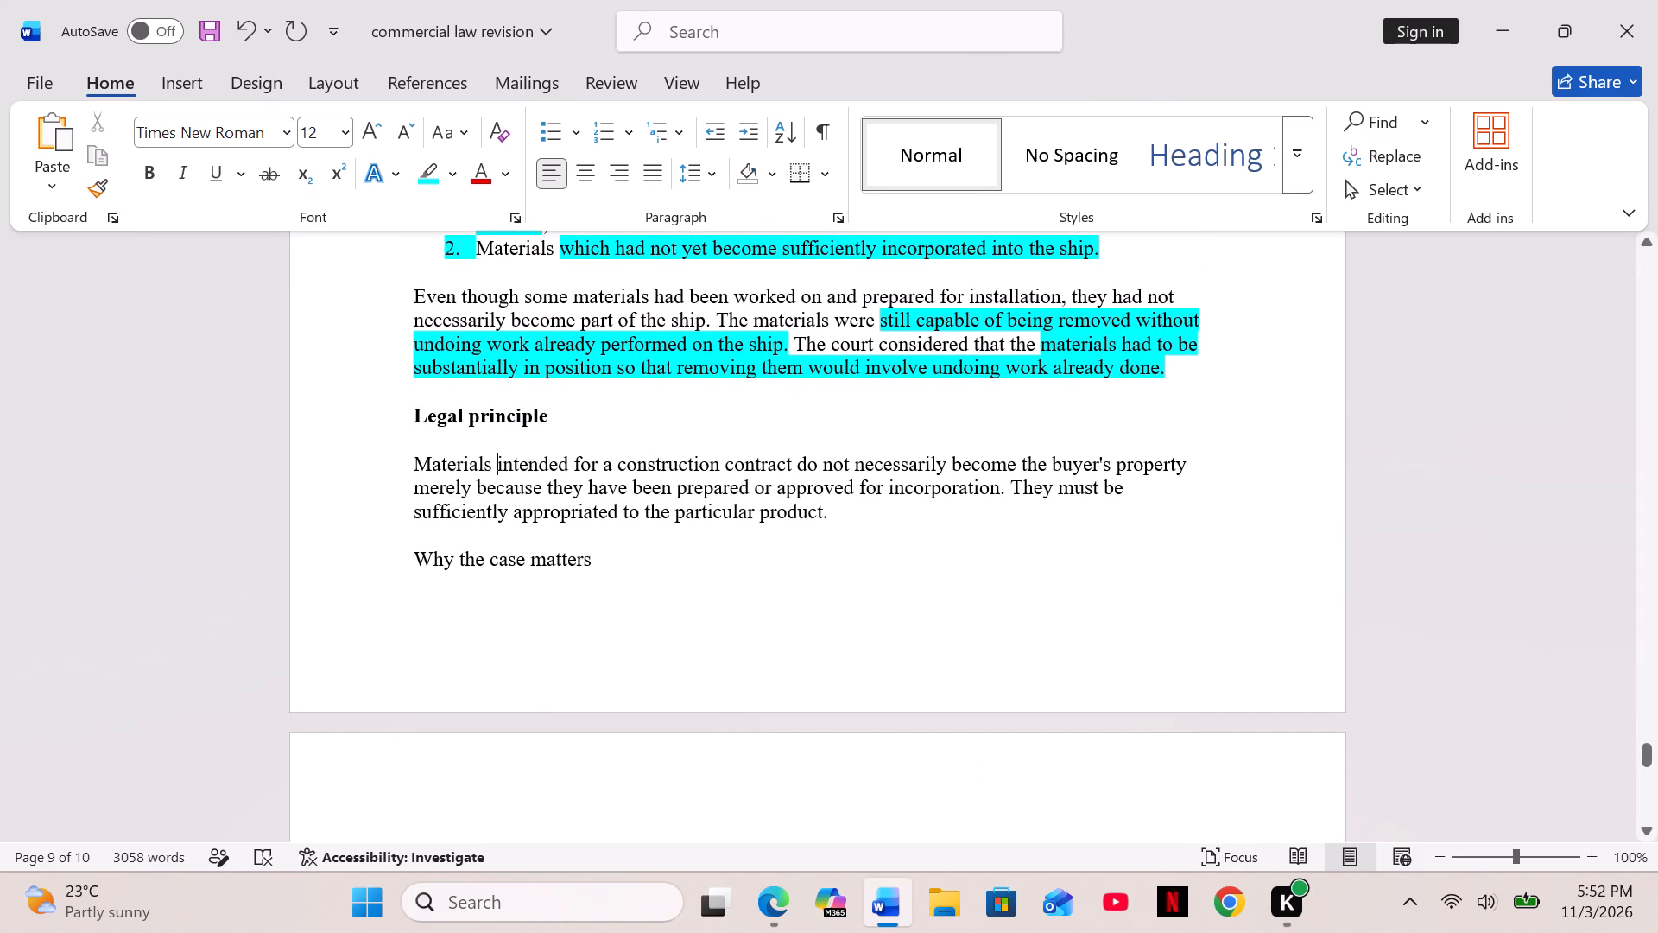
pyautogui.scroll(-1, 712, 530)
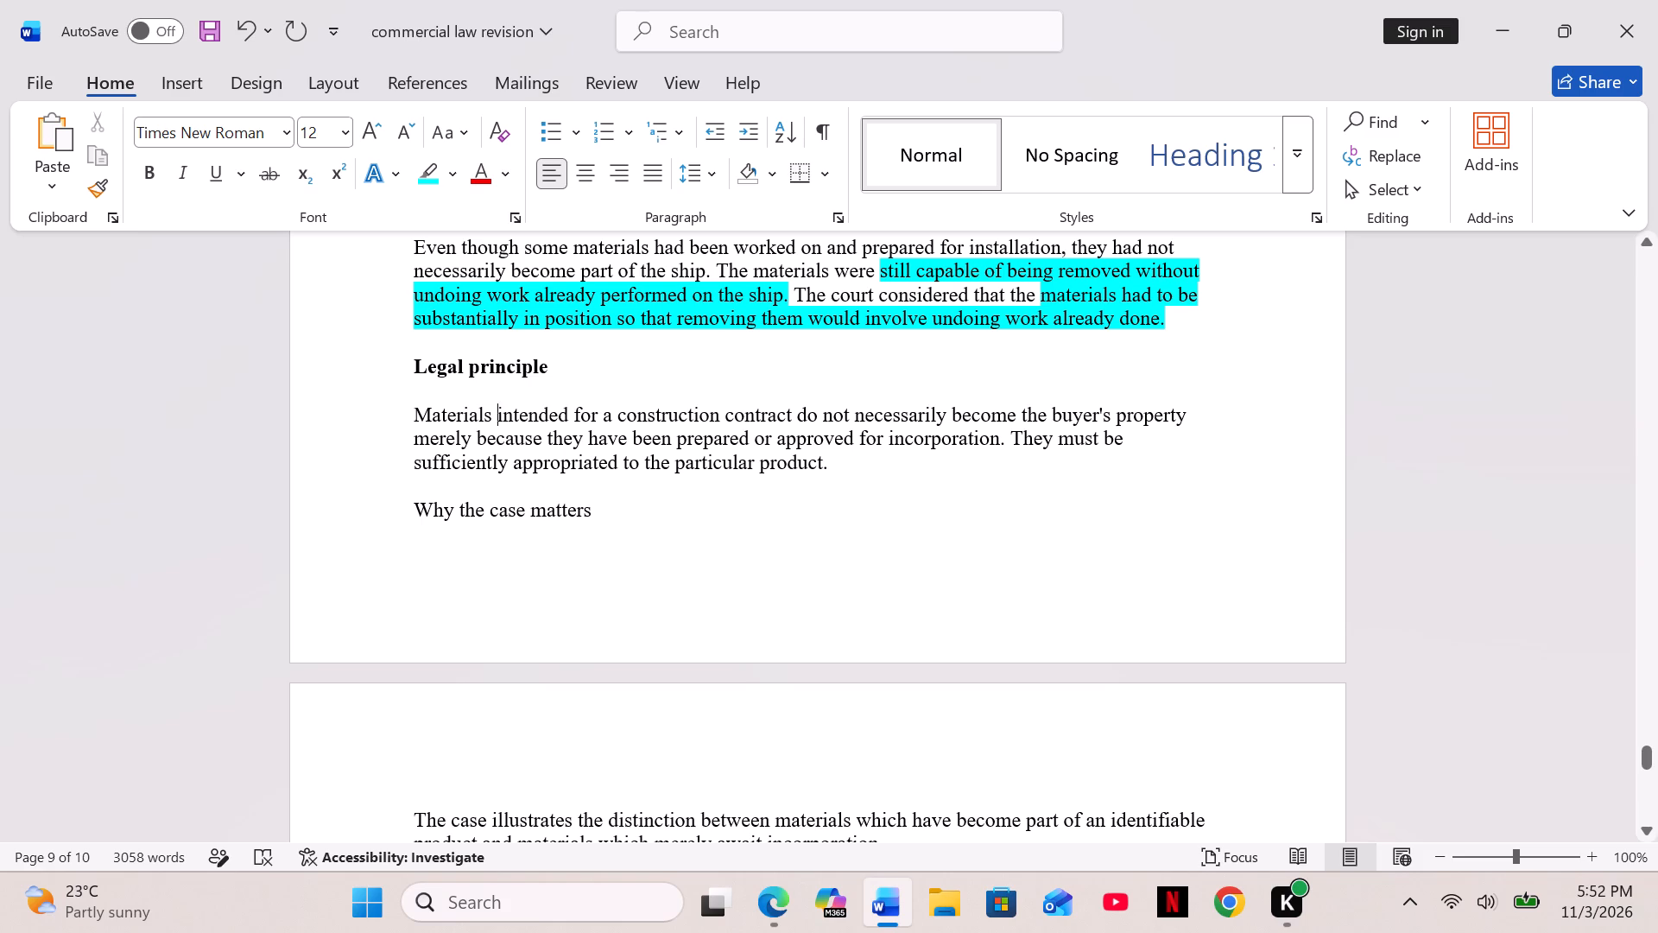
pyautogui.moveTo(617, 512); pyautogui.dragTo(393, 511)
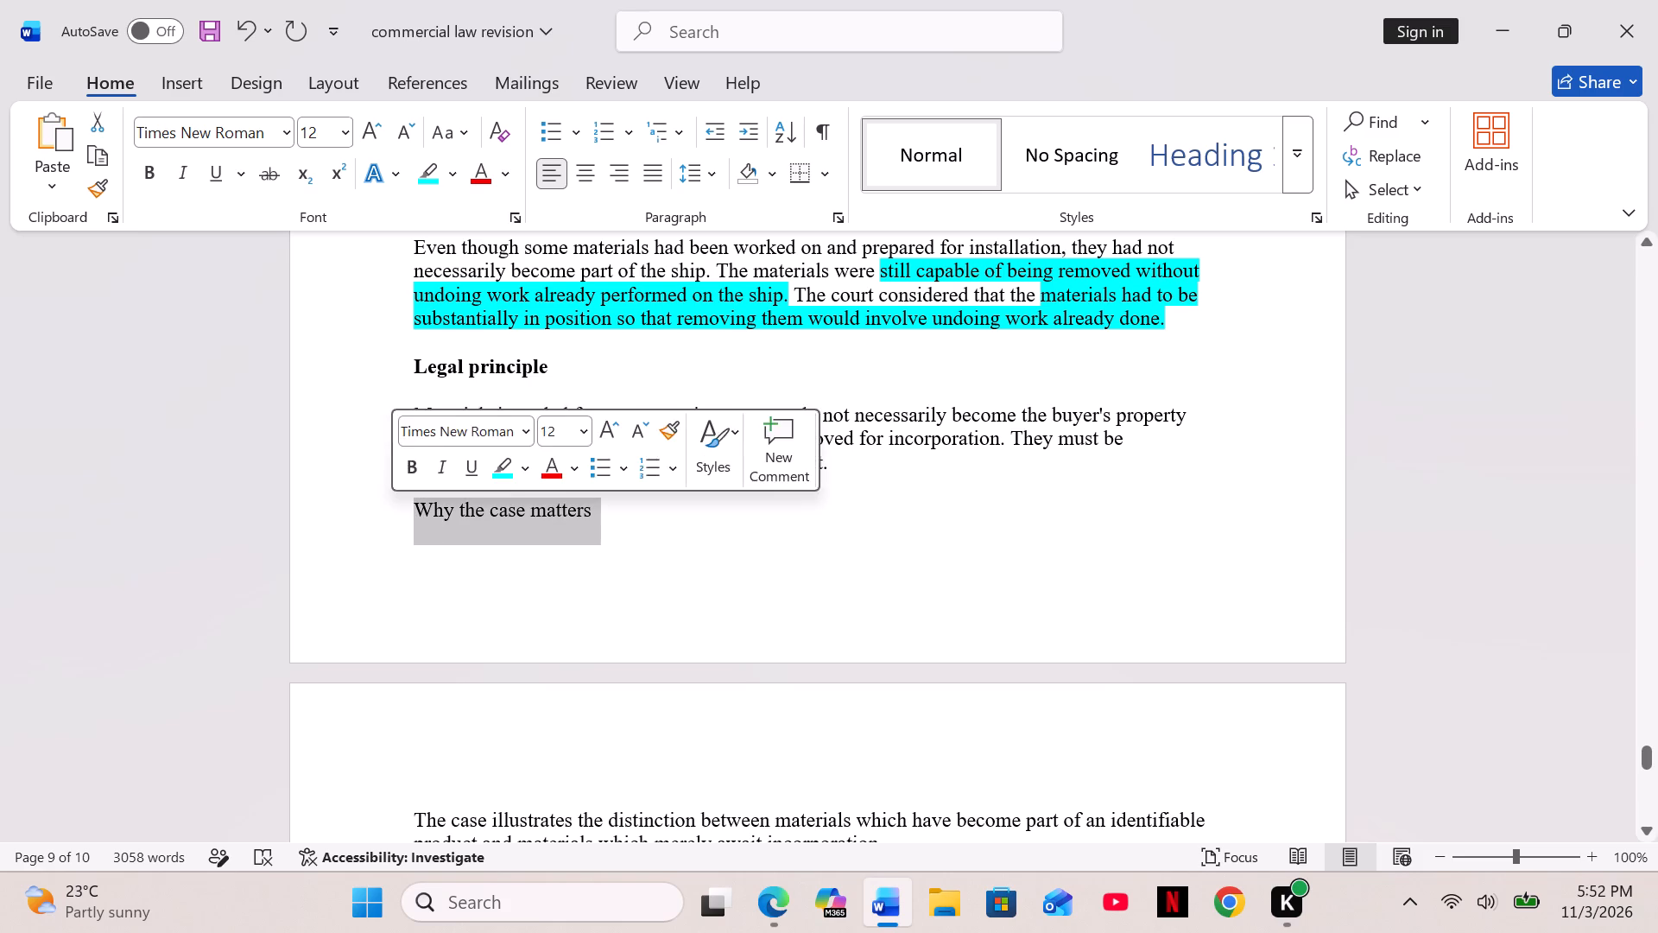
pyautogui.click(435, 524)
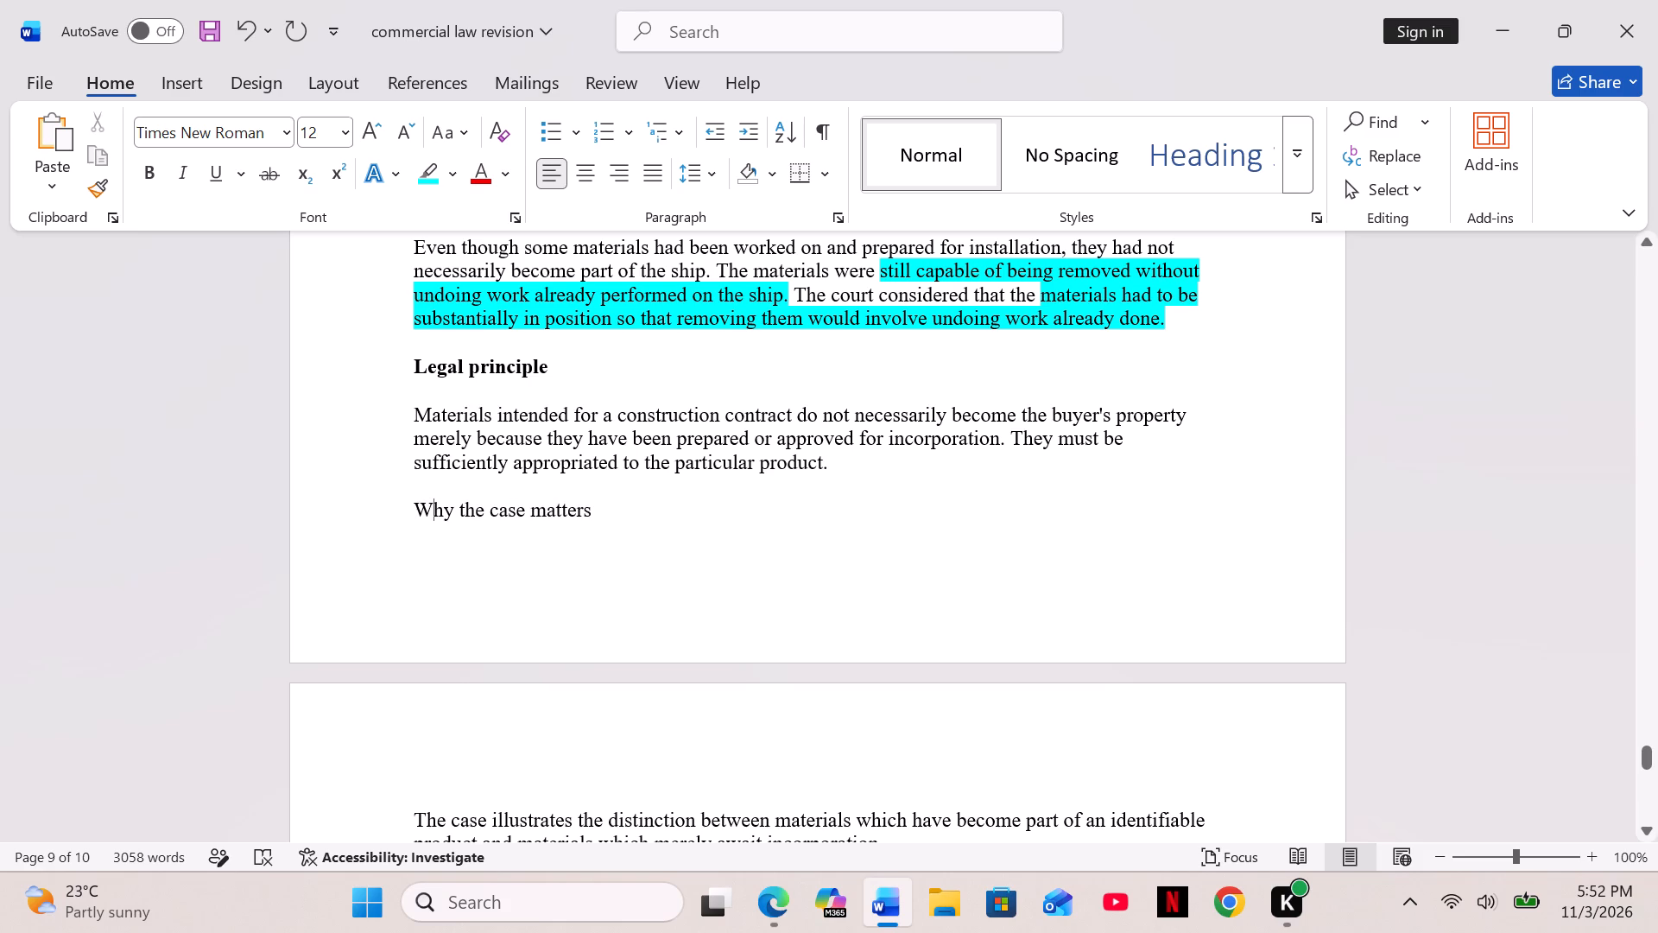
pyautogui.scroll(-1, 852, 457)
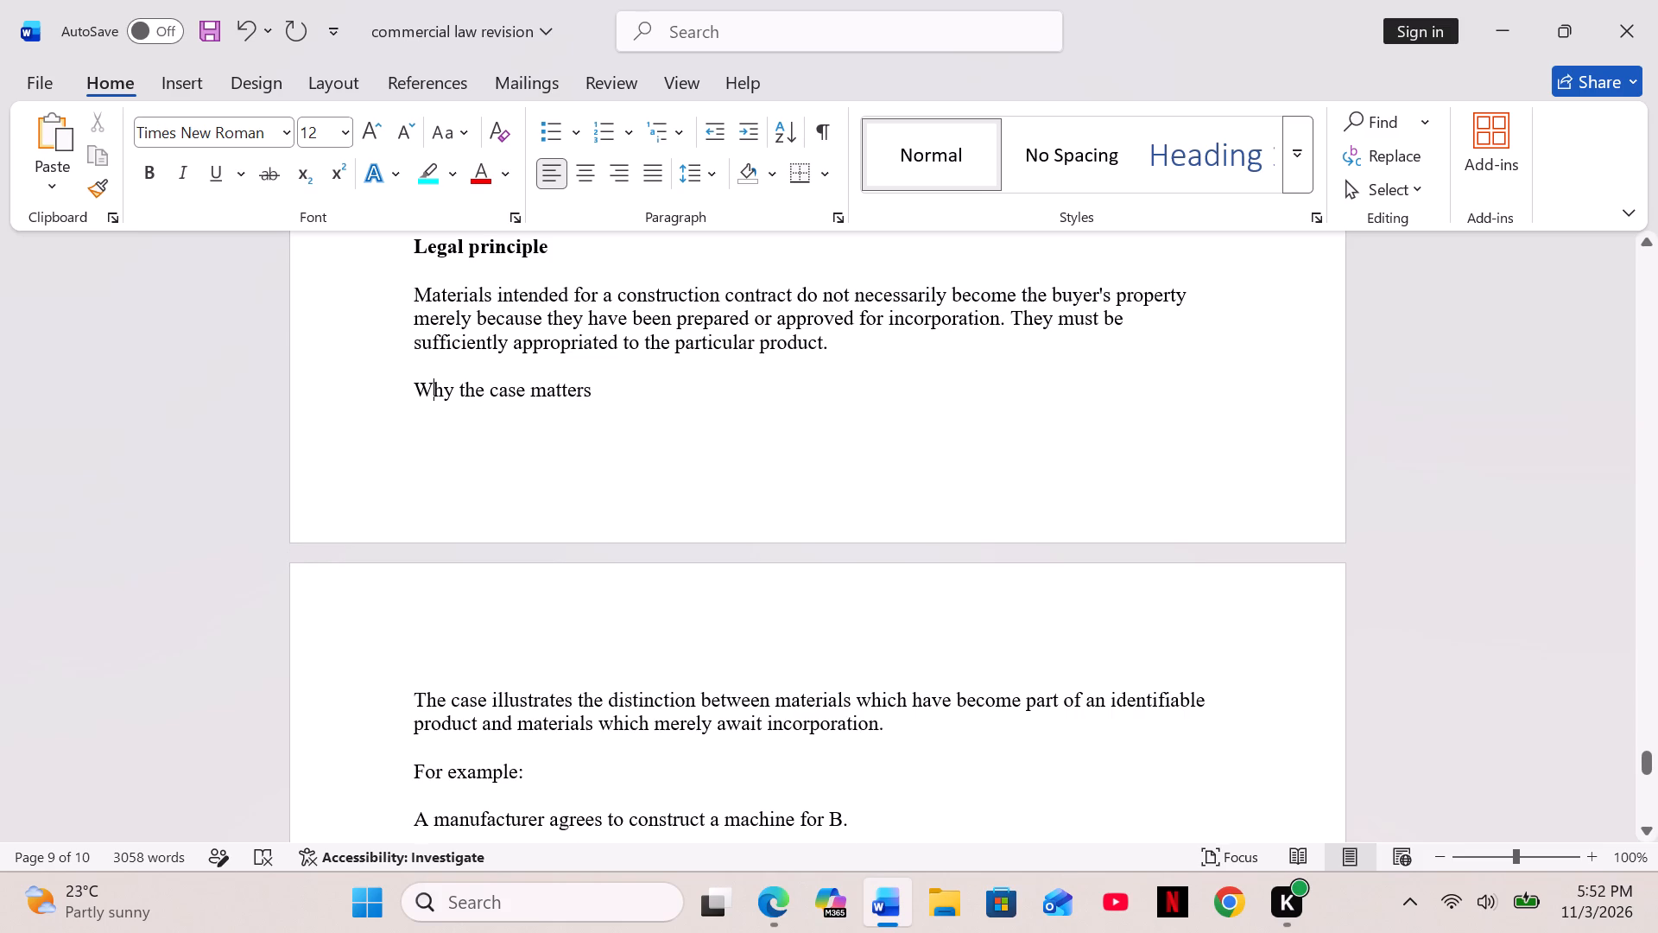
pyautogui.moveTo(623, 412); pyautogui.dragTo(390, 406)
pyautogui.press('BackSpace')
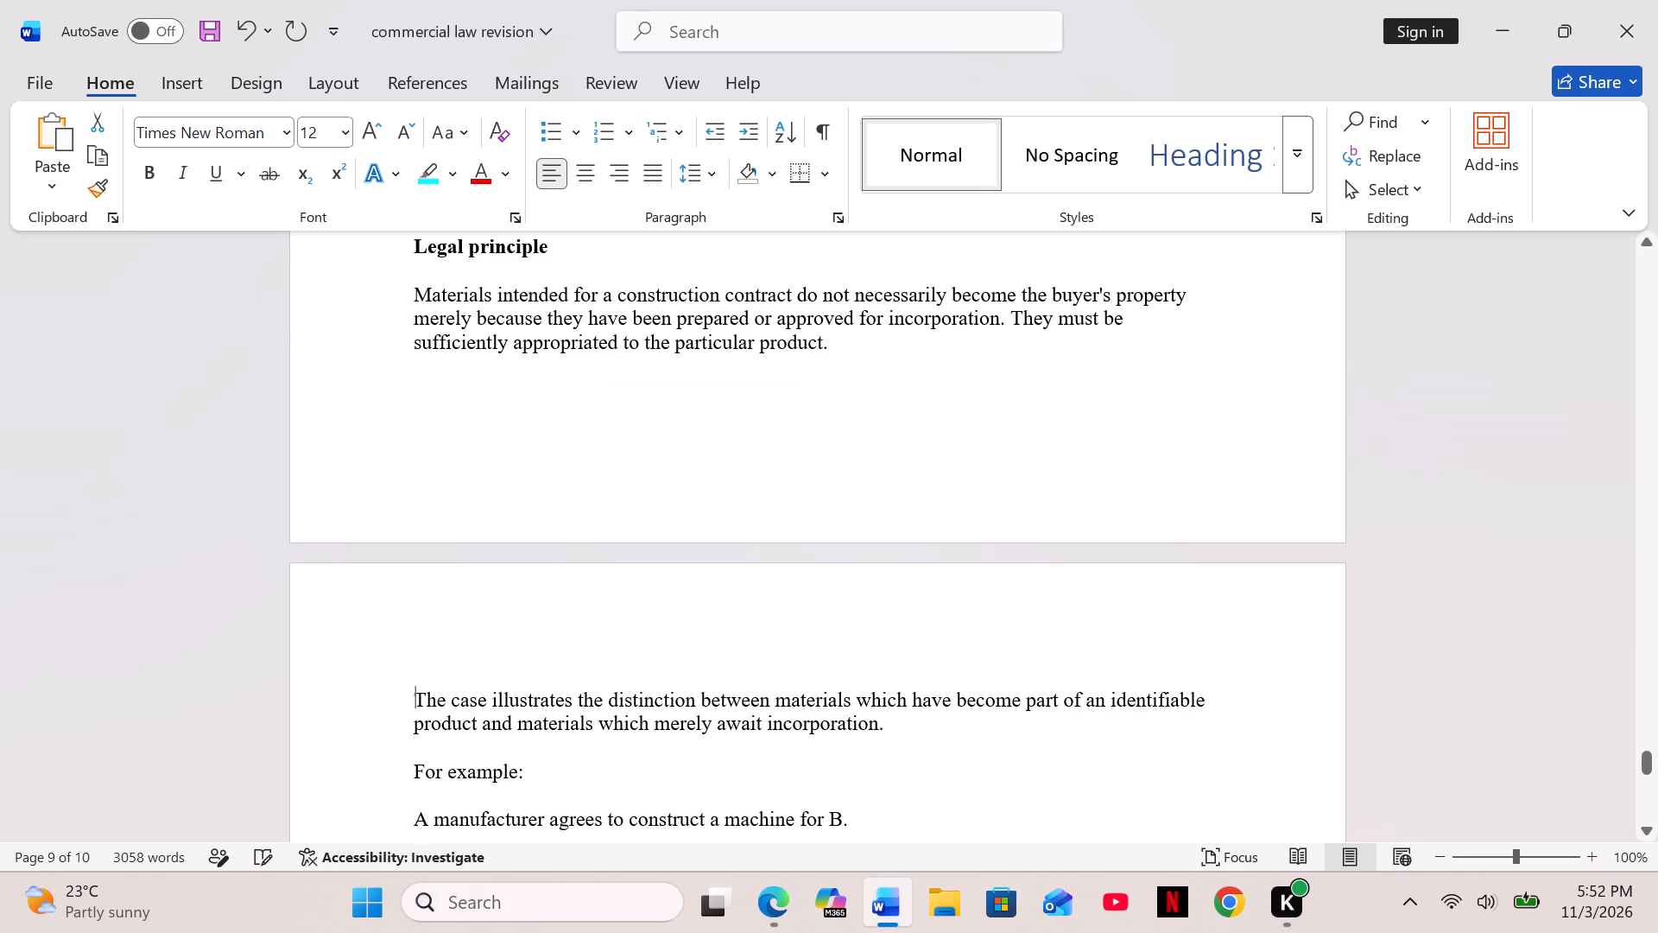
pyautogui.press('BackSpace')
pyautogui.press('space')
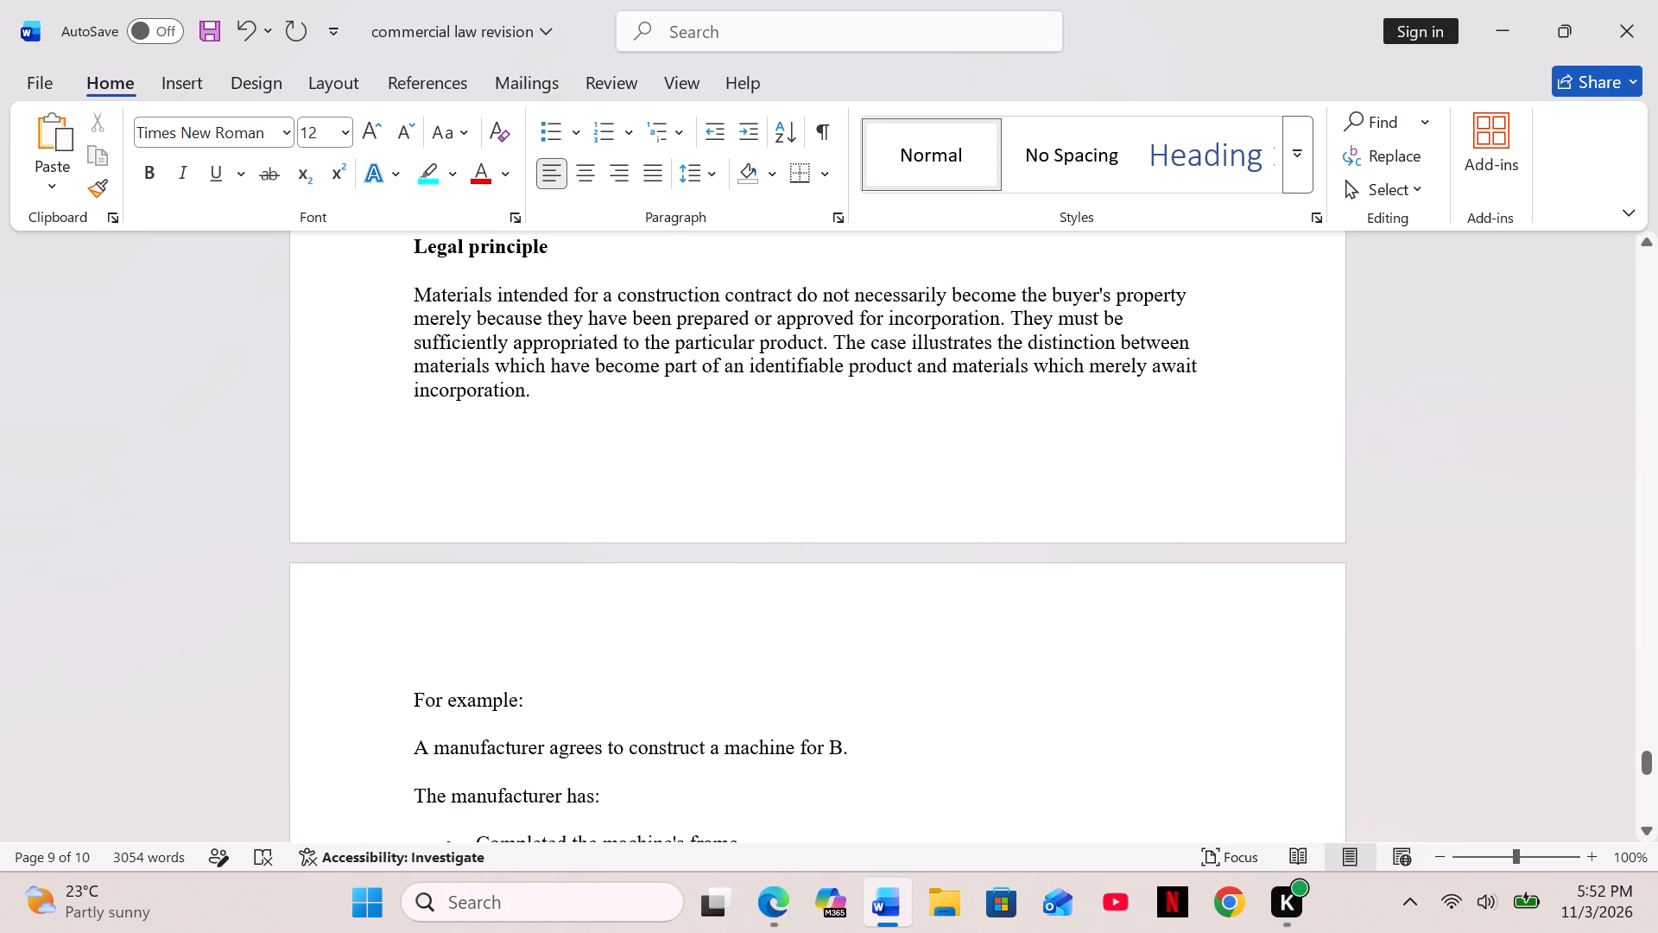
# Highlight "distinction between materials which have become part of an identifiable product and materials which merely await incorporation." in turquoise.
pyautogui.moveTo(1025, 348); pyautogui.dragTo(1071, 346)
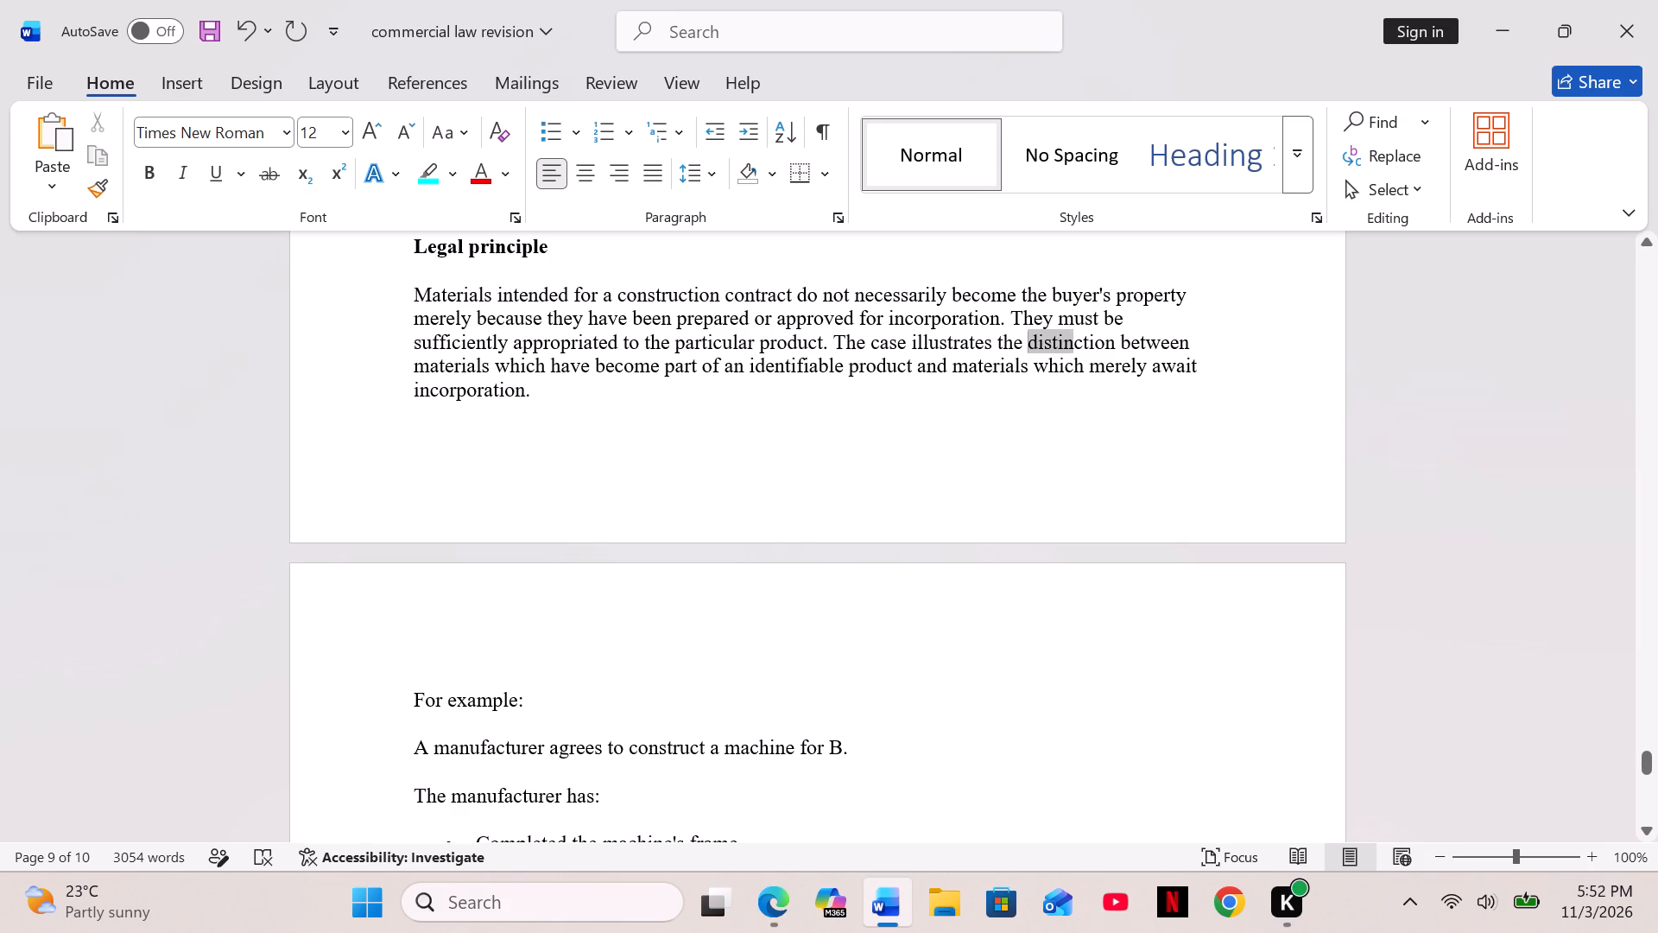
pyautogui.moveTo(1071, 346); pyautogui.dragTo(1064, 377)
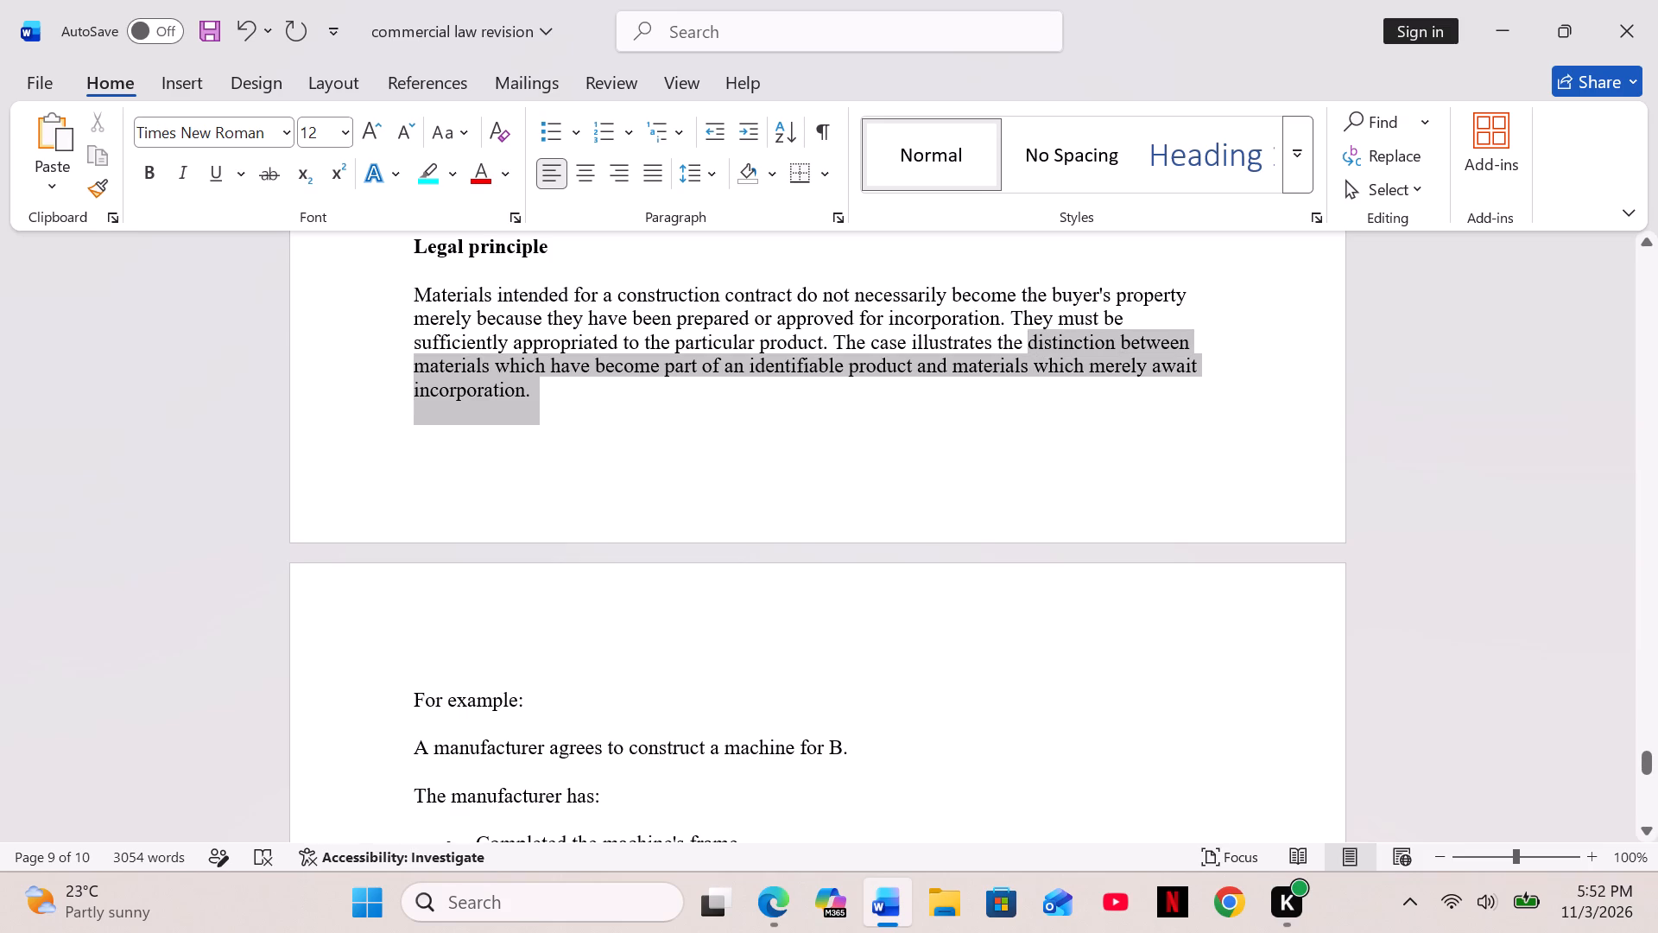
pyautogui.moveTo(1064, 377); pyautogui.dragTo(1063, 376)
pyautogui.click(1169, 333)
# Delete the machine example and lesson text, from "For example:" through "sufficiently appropriated to that product.".
pyautogui.scroll(-1, 927, 565)
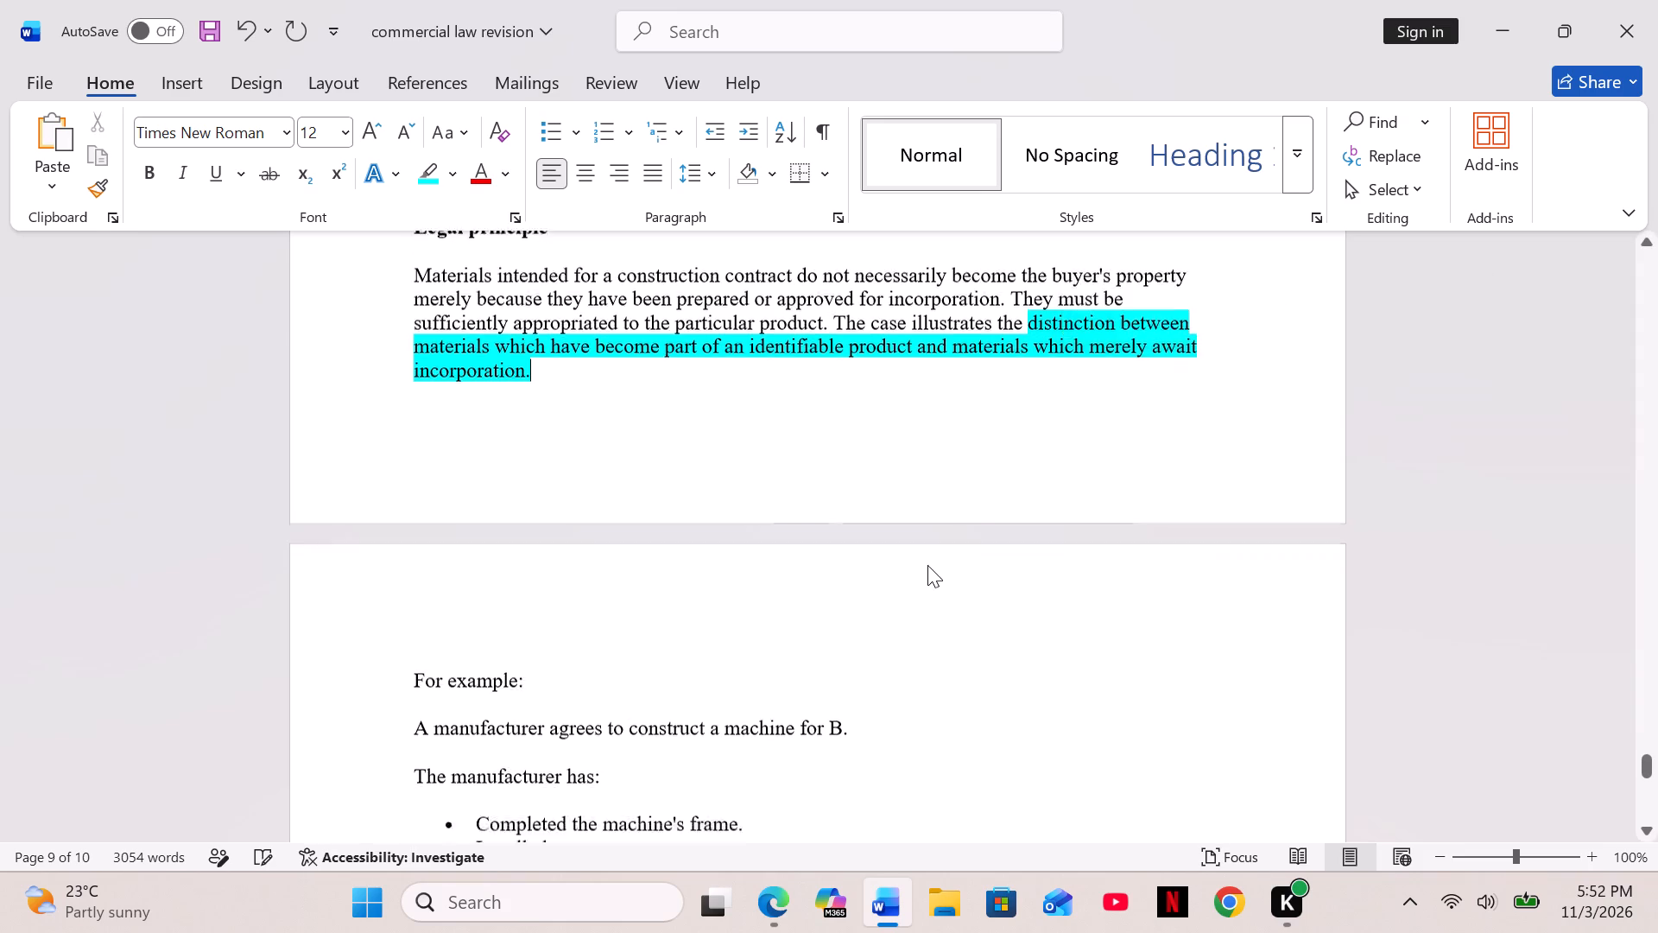
pyautogui.scroll(-2, 927, 565)
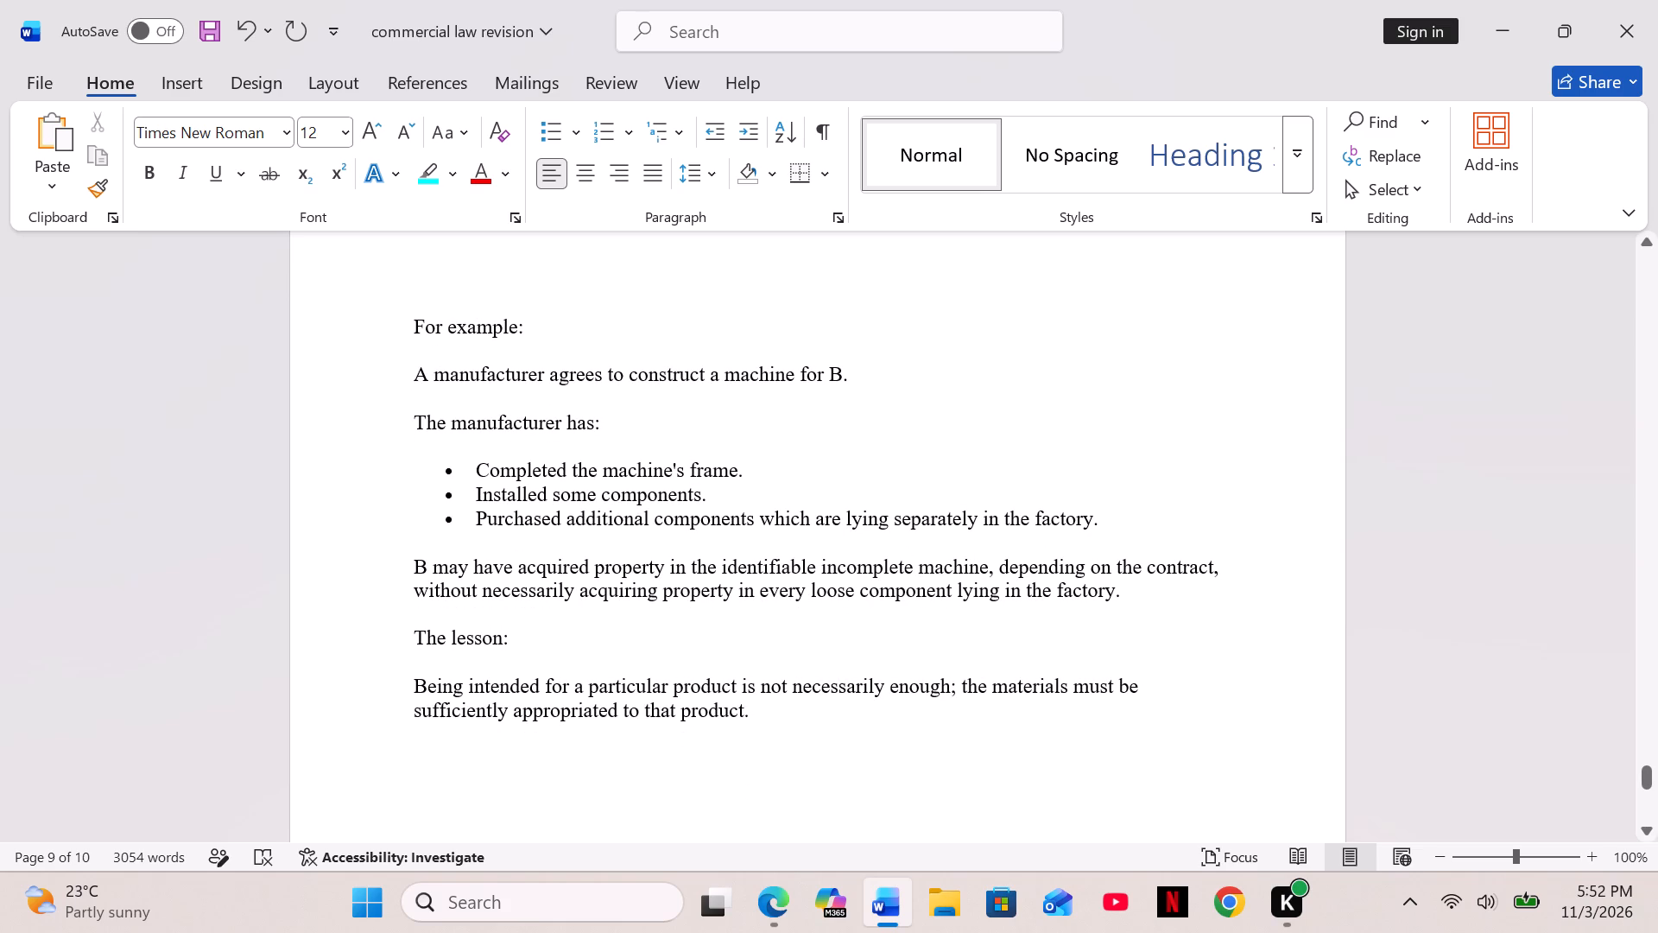
pyautogui.moveTo(404, 319); pyautogui.dragTo(817, 716)
pyautogui.press('BackSpace')
pyautogui.scroll(-1, 817, 716)
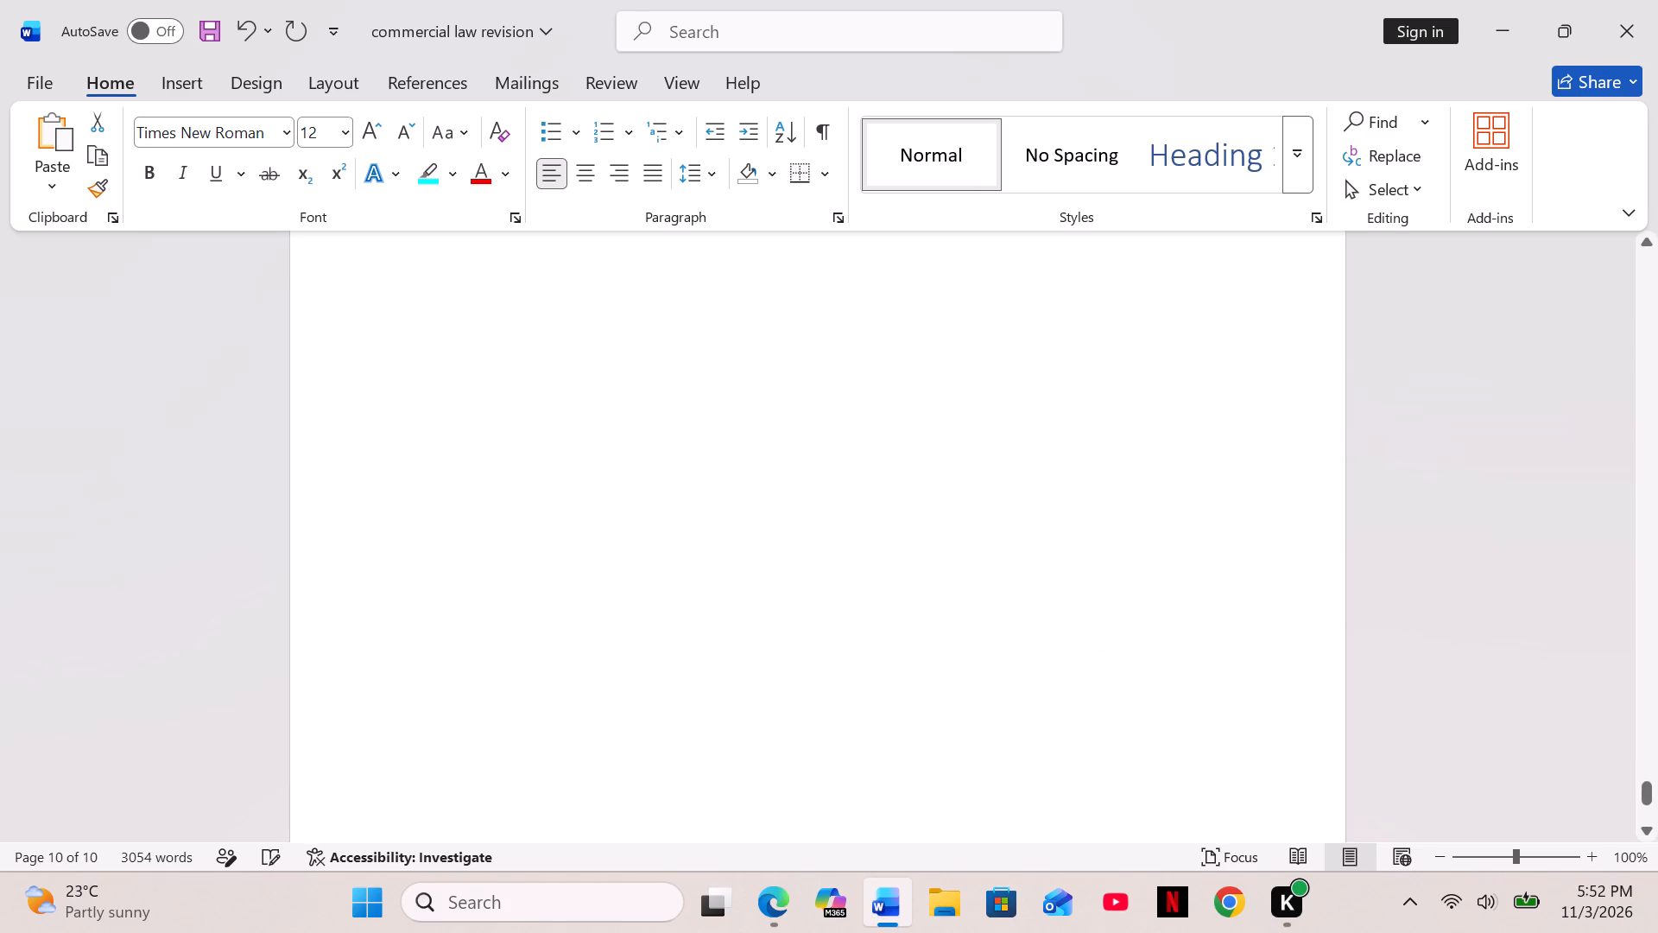
pyautogui.scroll(-2, 817, 716)
pyautogui.scroll(4, 817, 716)
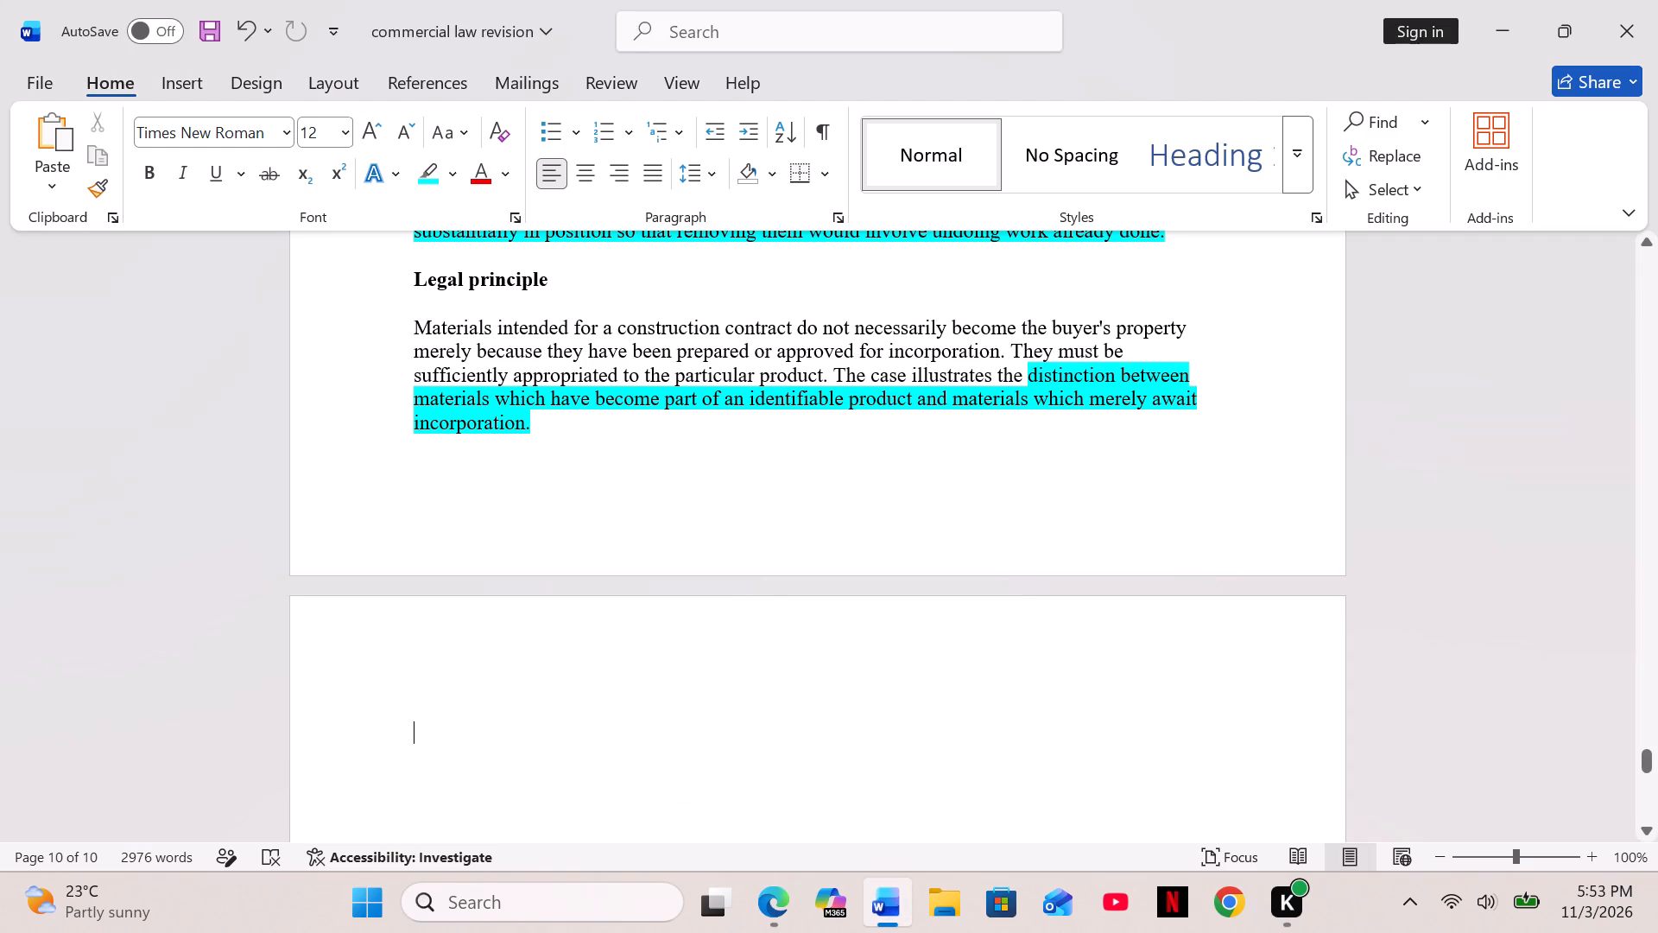
pyautogui.press('BackSpace')
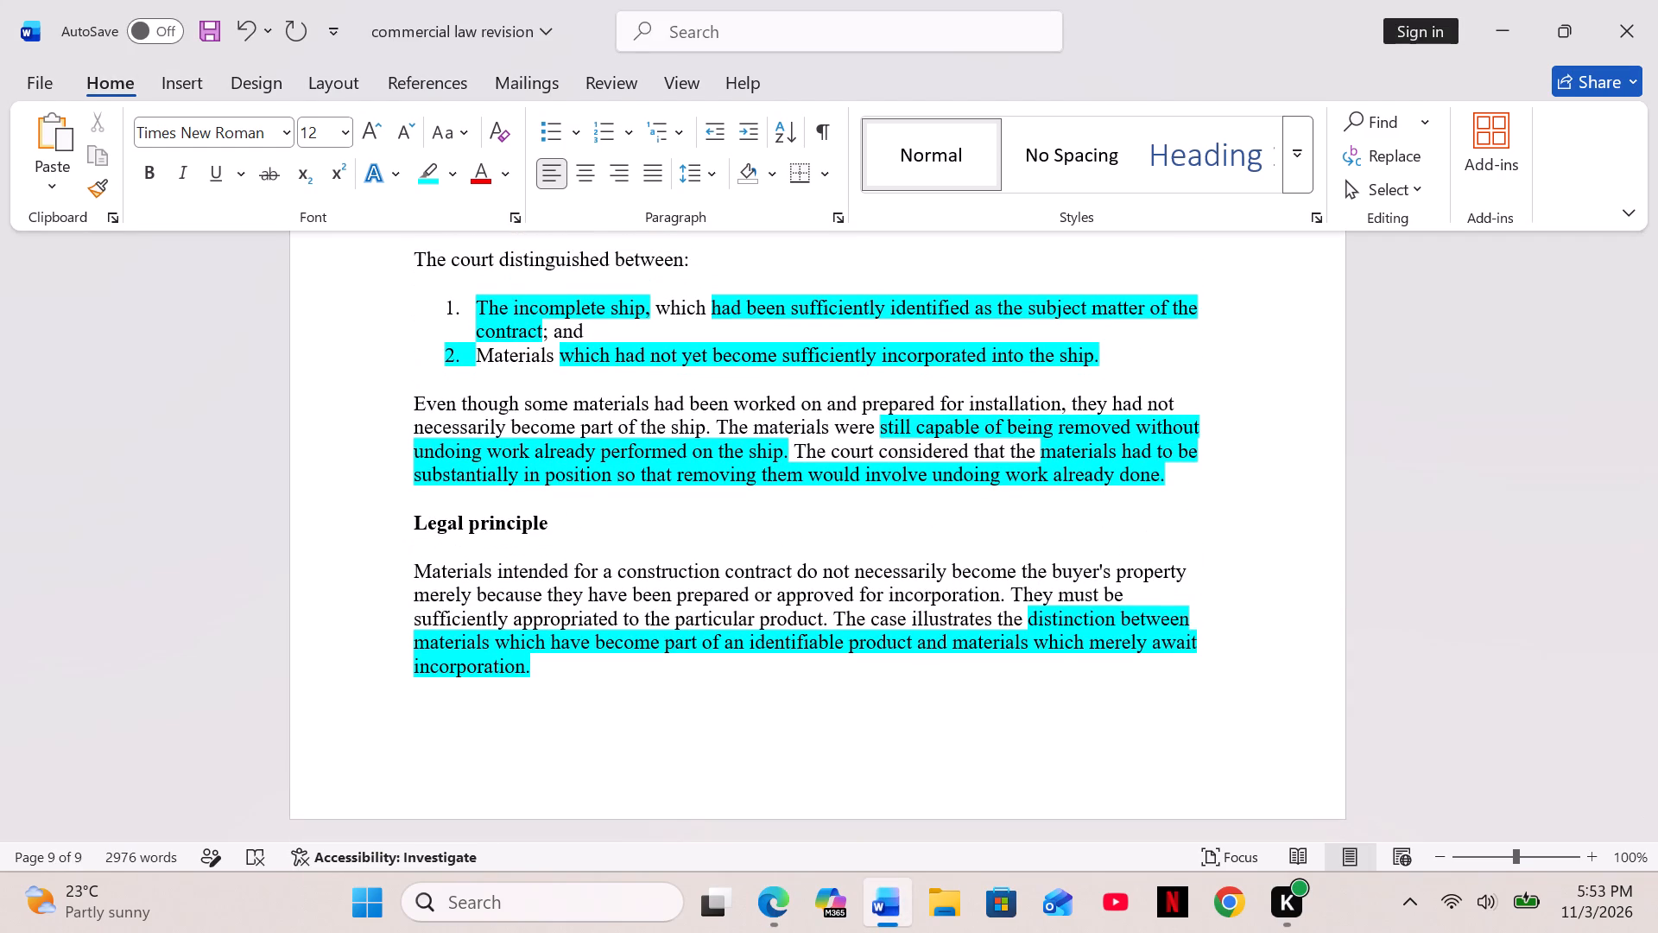
pyautogui.press('Return')
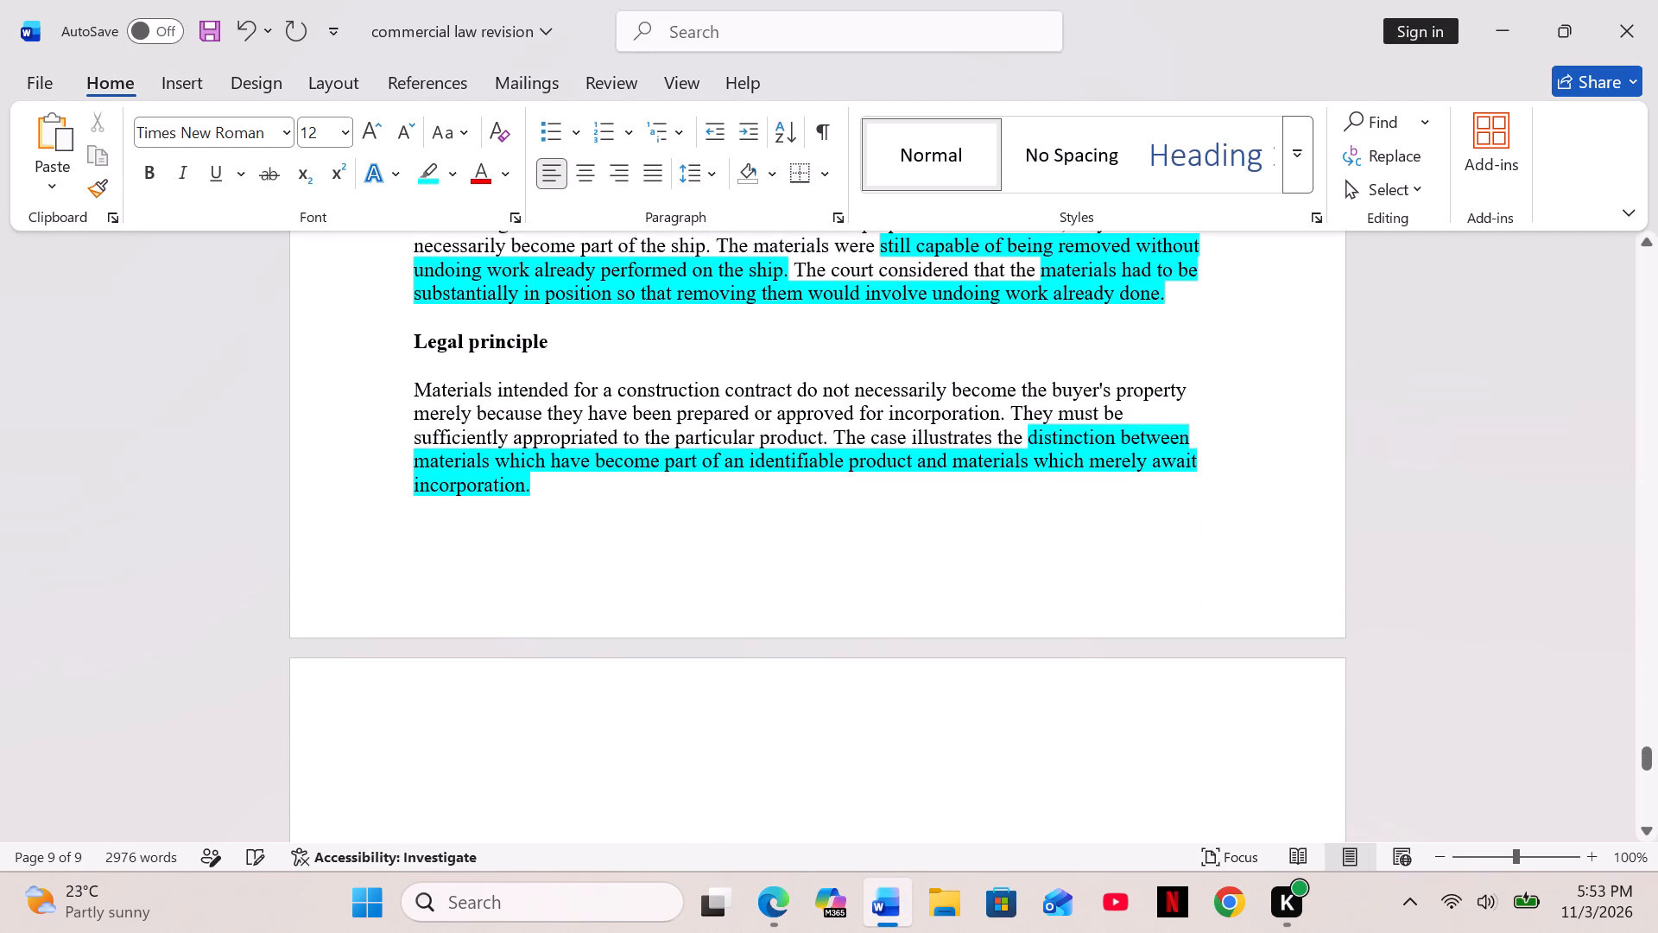
pyautogui.hotkey('ctrl', 'v')
pyautogui.scroll(-1, 729, 500)
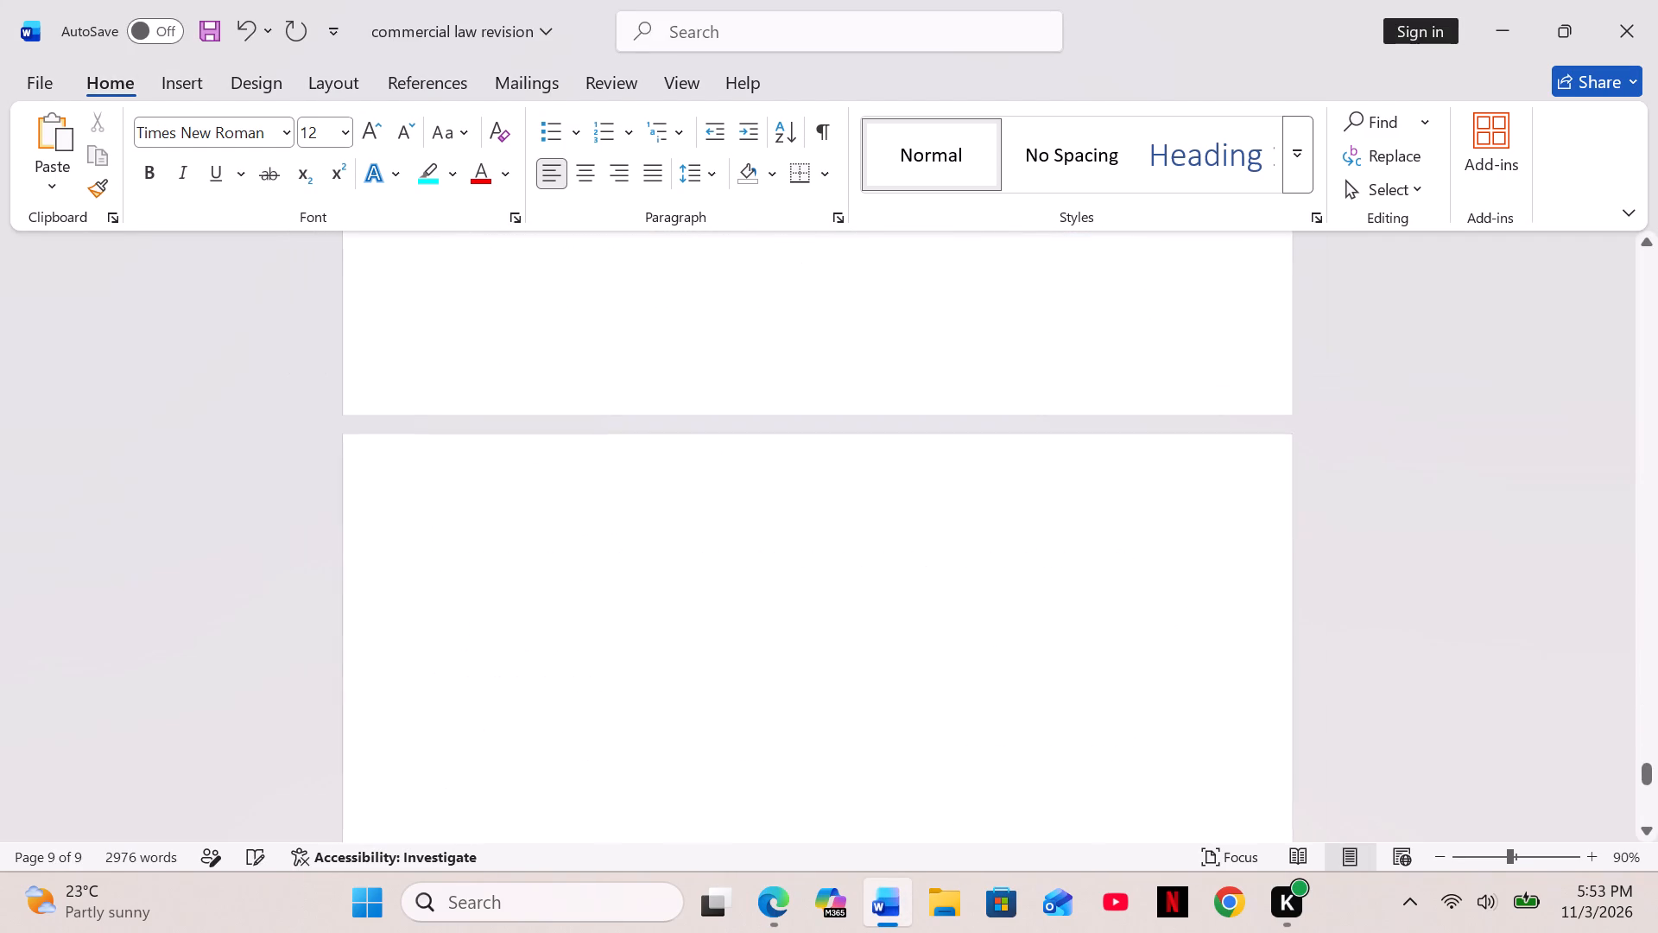
# Remove the "Case 11:" prefix from the Carlos Federspiel & Co SA v Charles Twigg & Co Ltd heading.
pyautogui.scroll(1, 729, 500)
pyautogui.scroll(-2, 729, 500)
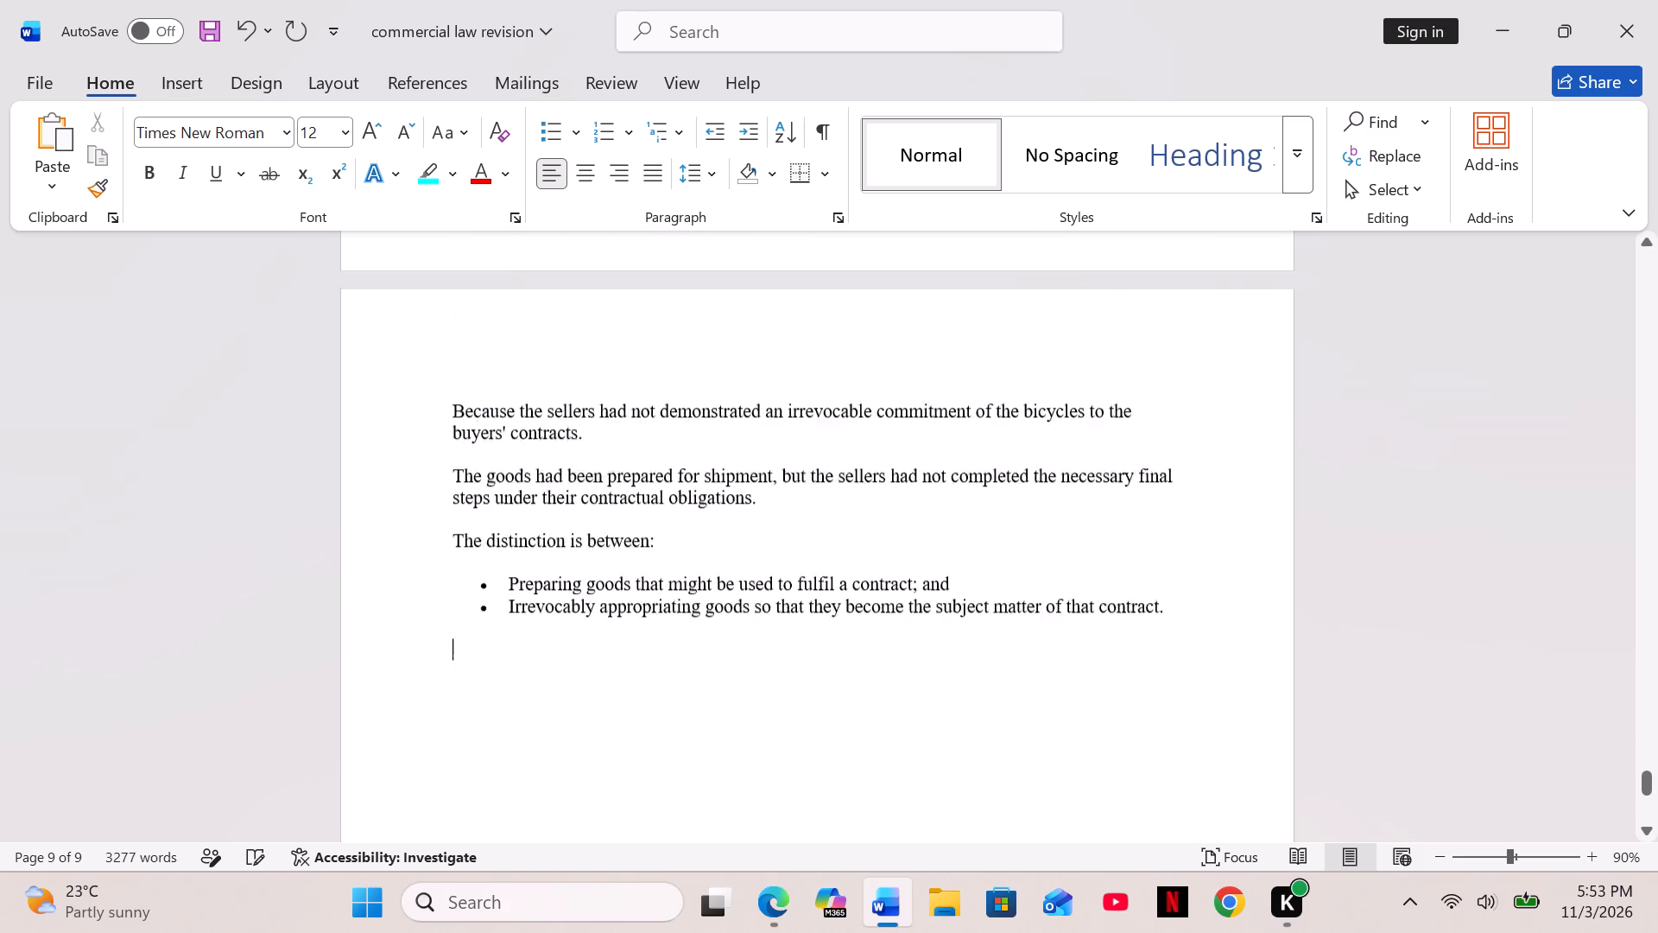
pyautogui.scroll(-1, 729, 500)
pyautogui.scroll(6, 729, 500)
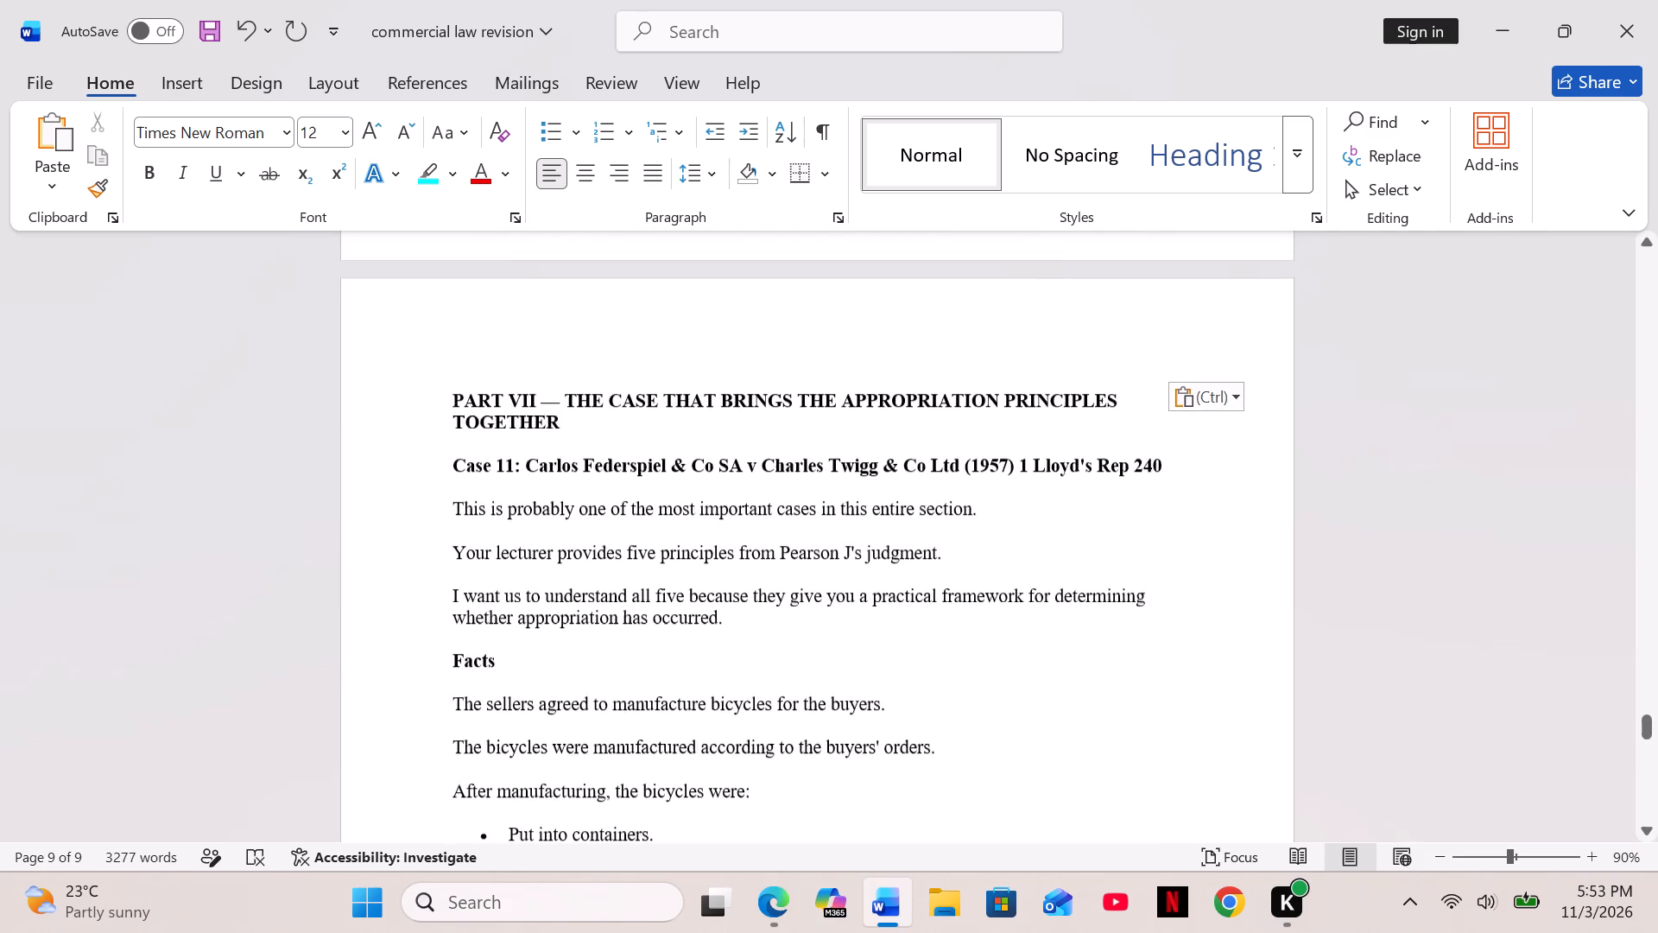
pyautogui.scroll(1, 729, 500)
pyautogui.scroll(-3, 729, 500)
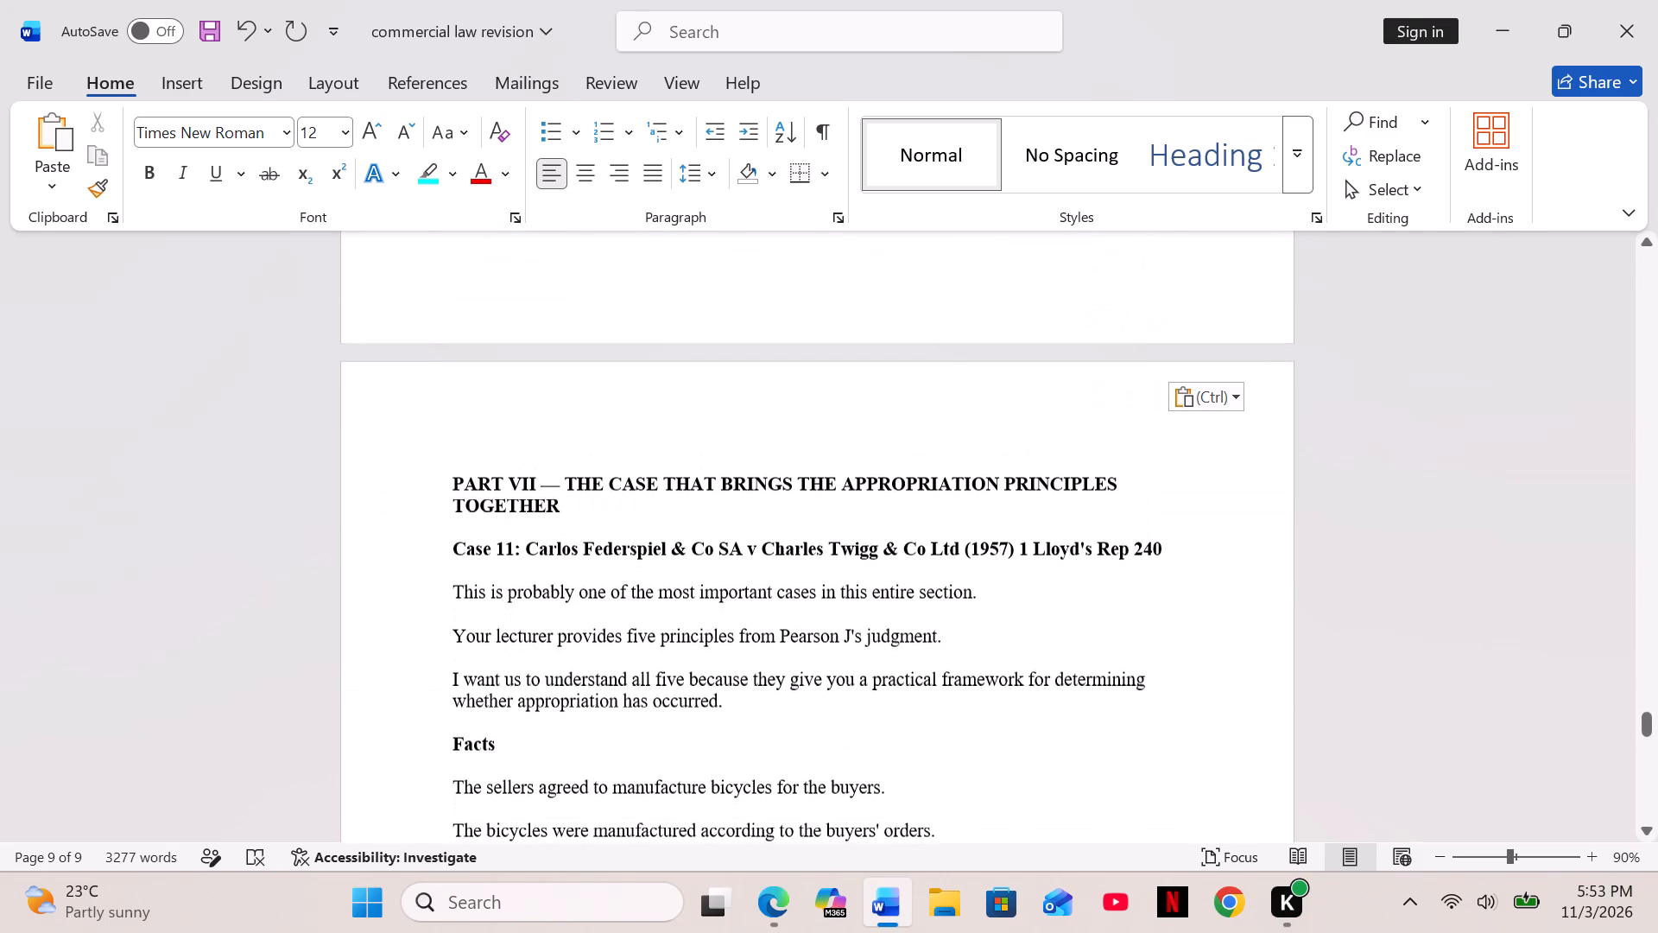
pyautogui.scroll(-1, 665, 527)
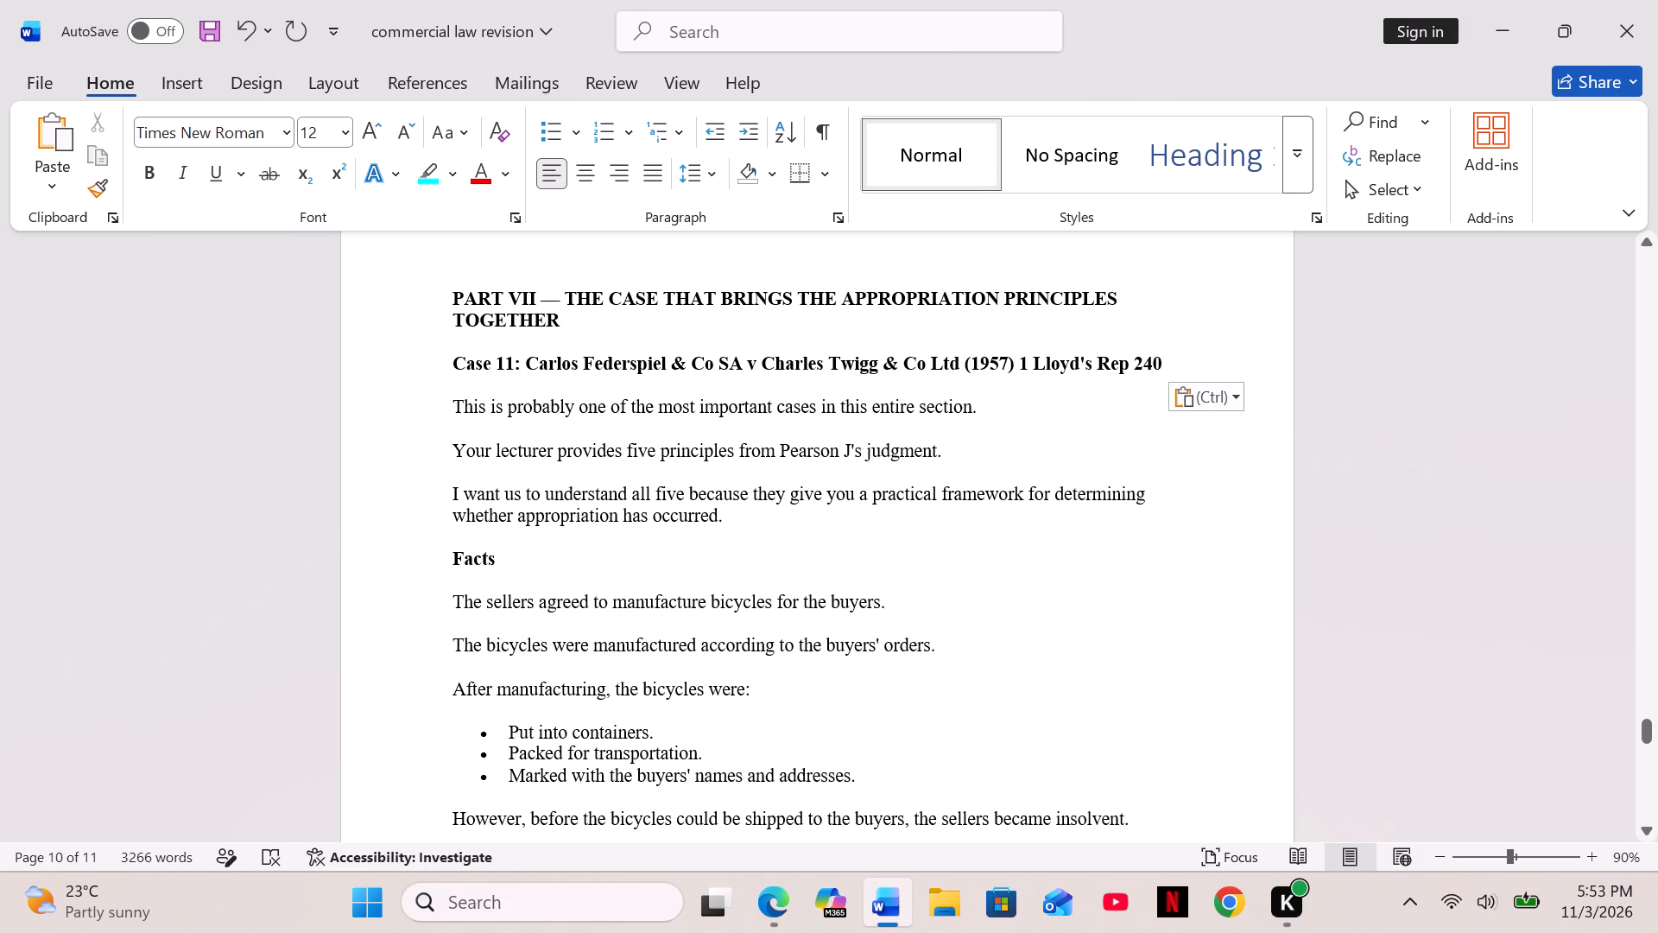
pyautogui.scroll(-1, 536, 366)
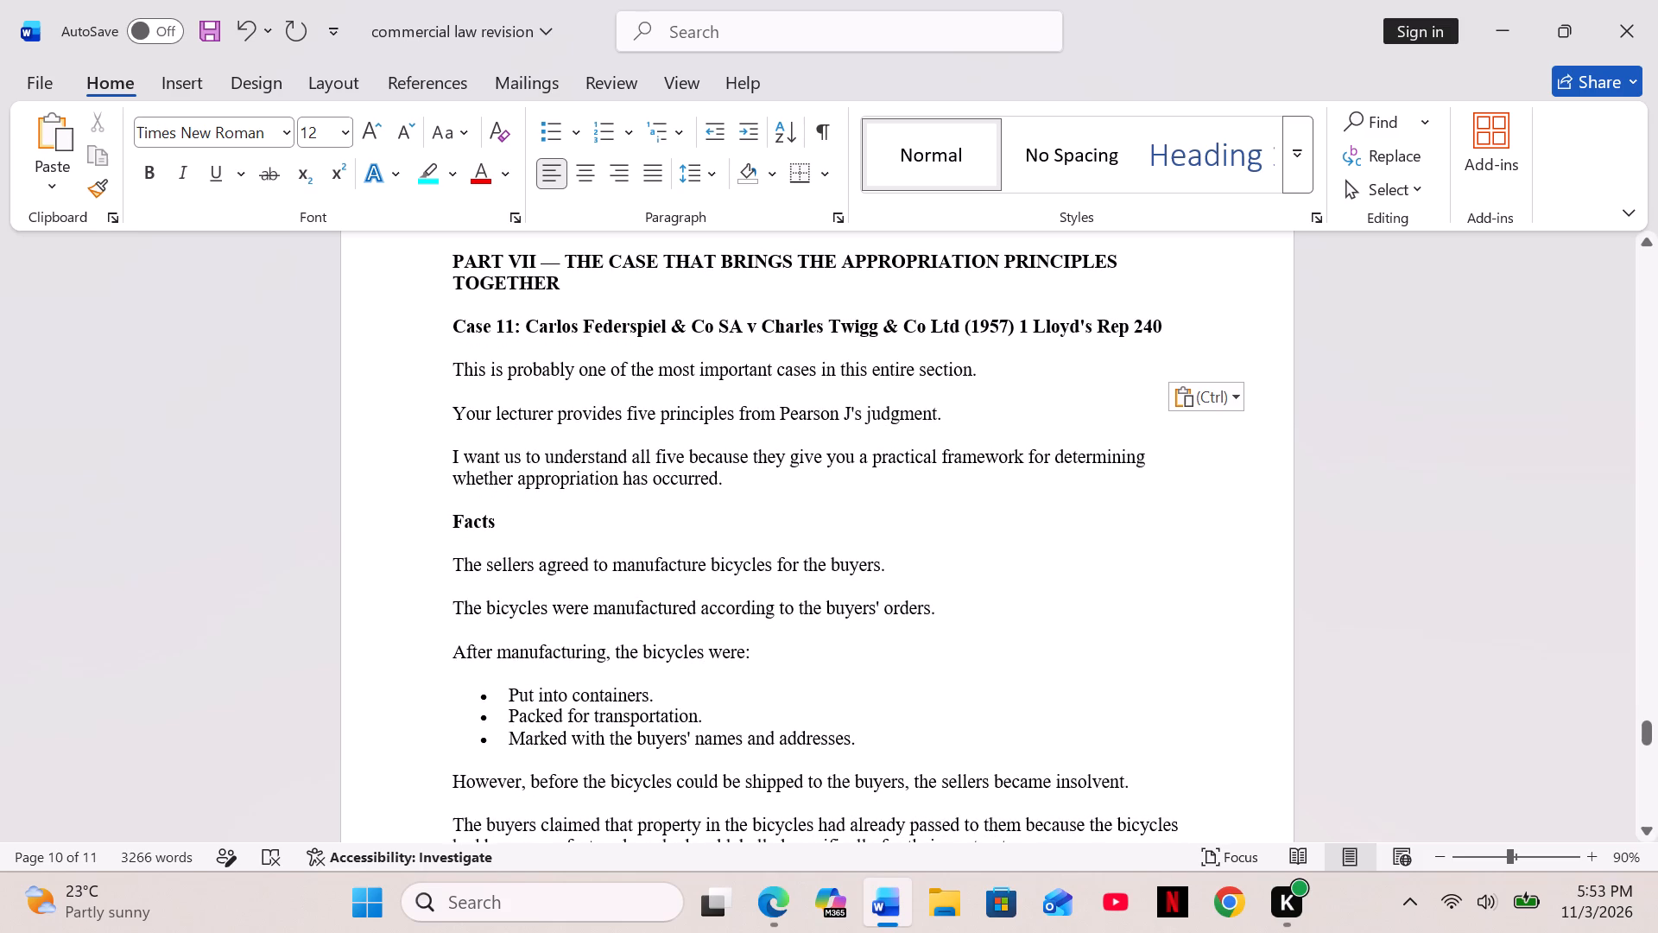
pyautogui.moveTo(519, 329); pyautogui.dragTo(444, 321)
pyautogui.press('BackSpace')
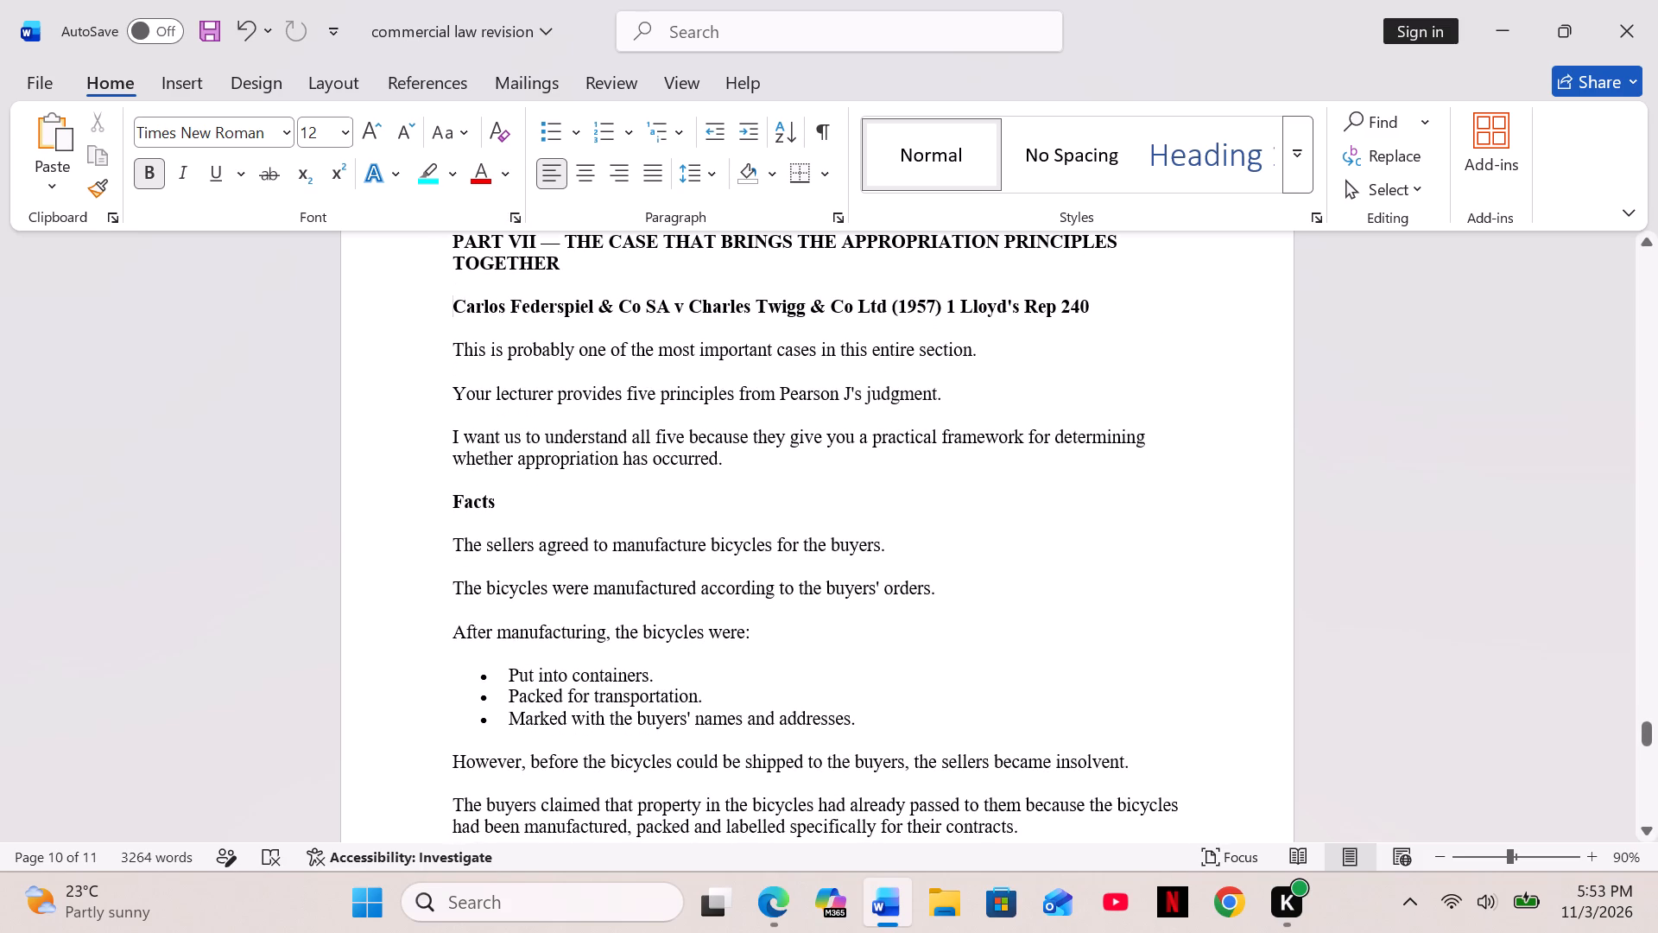
# Delete the three introductory paragraphs between the Carlos Federspiel heading and Facts, from "This is probably" through "whether appropriation has occurred.".
pyautogui.moveTo(447, 346); pyautogui.dragTo(939, 397)
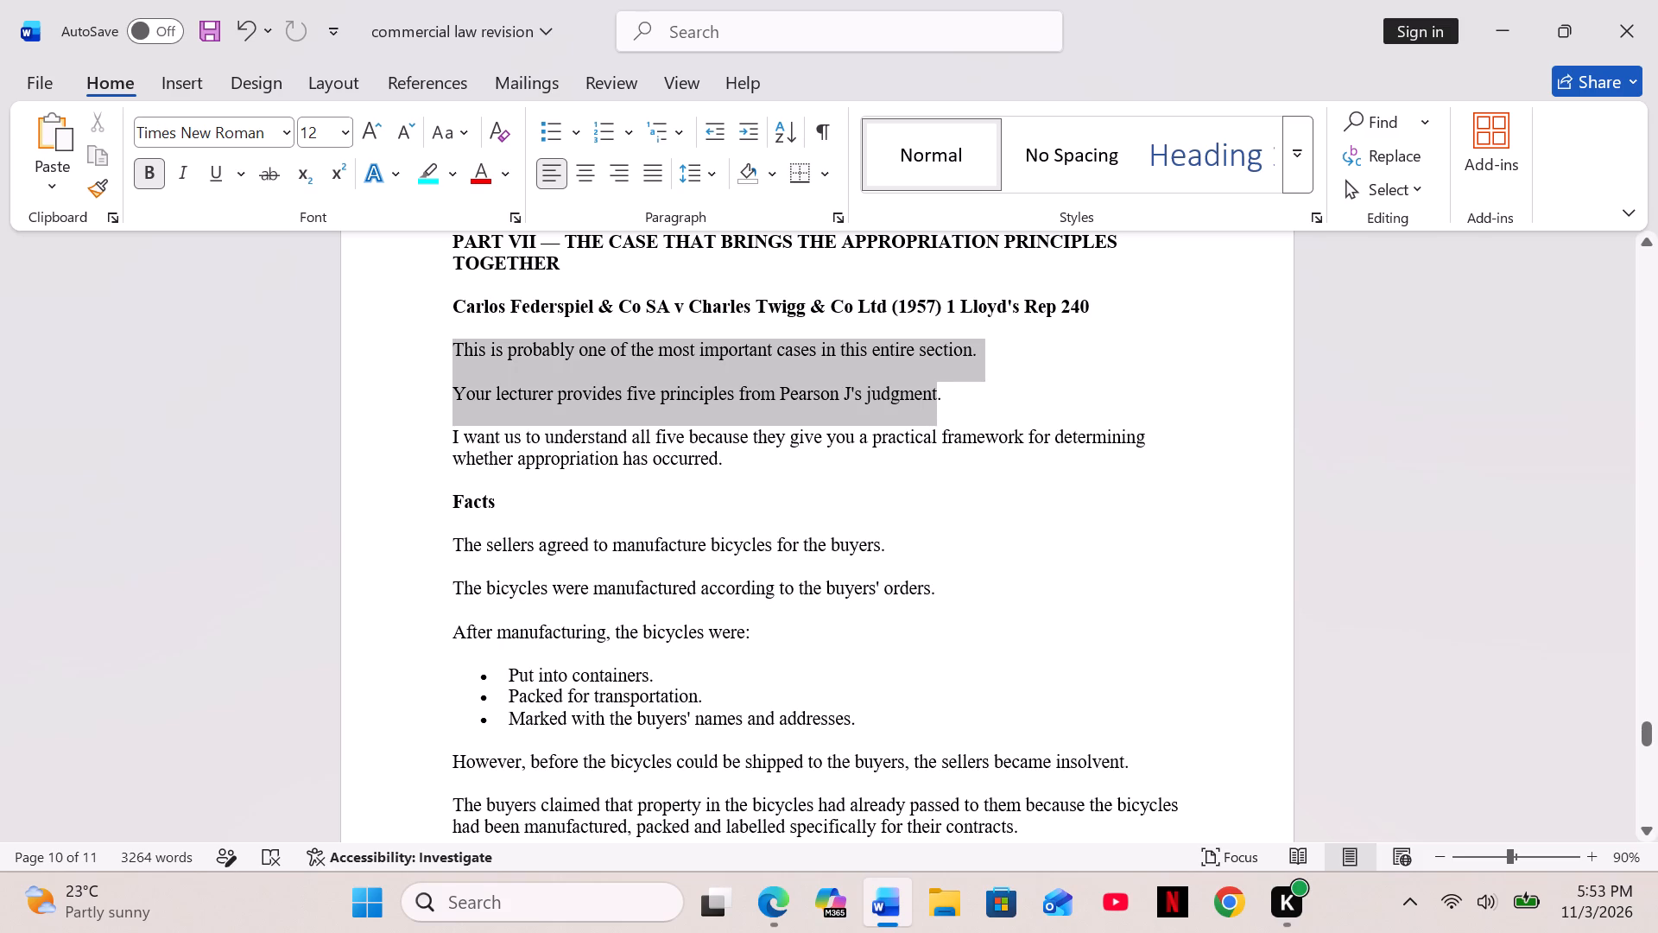
pyautogui.moveTo(939, 397); pyautogui.dragTo(914, 464)
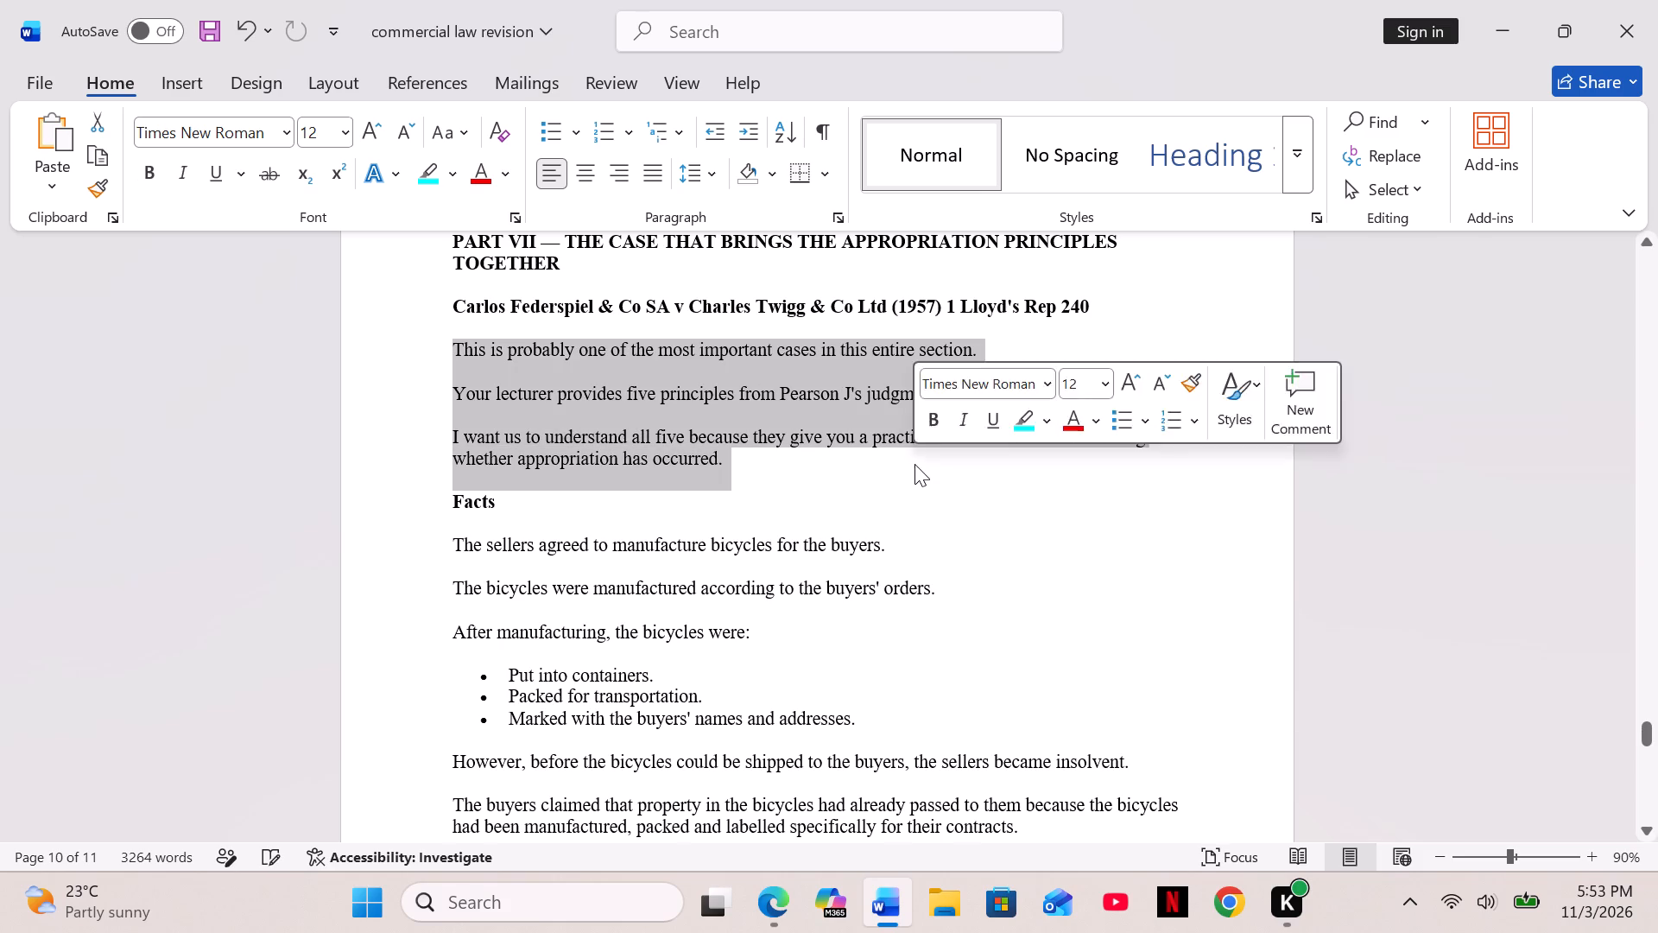
pyautogui.press('BackSpace')
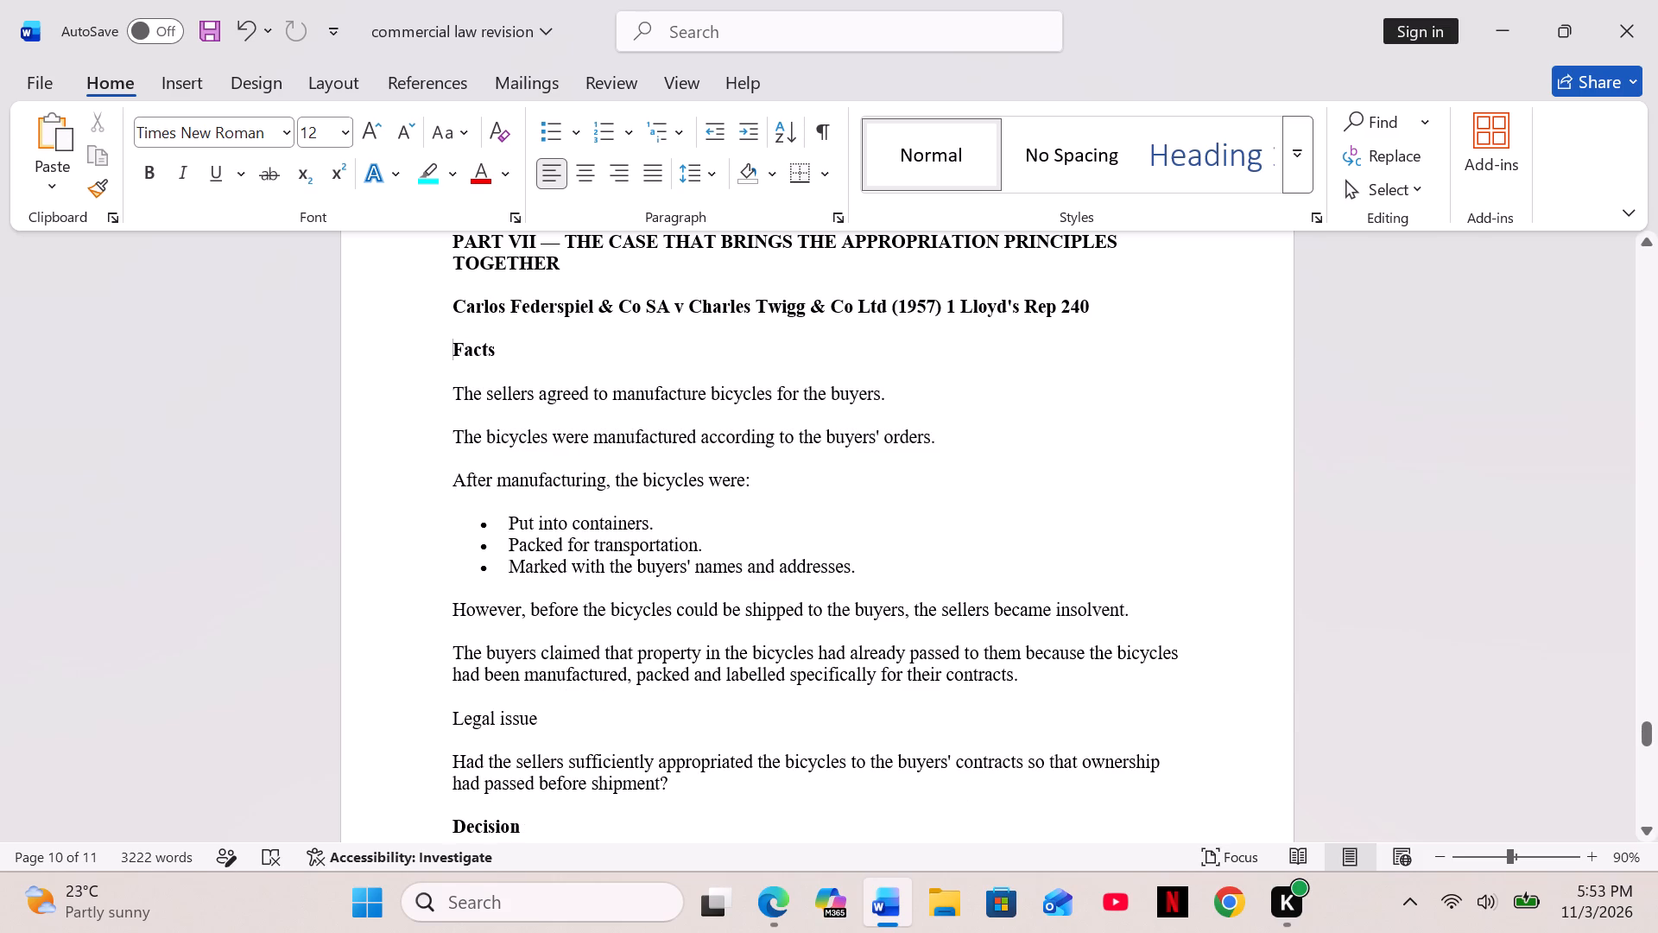
# Join the first three Facts paragraphs into one, ending at "After manufacturing, the bicycles were:", with spaces between the sentences.
pyautogui.click(452, 440)
pyautogui.press('BackSpace')
pyautogui.press('space')
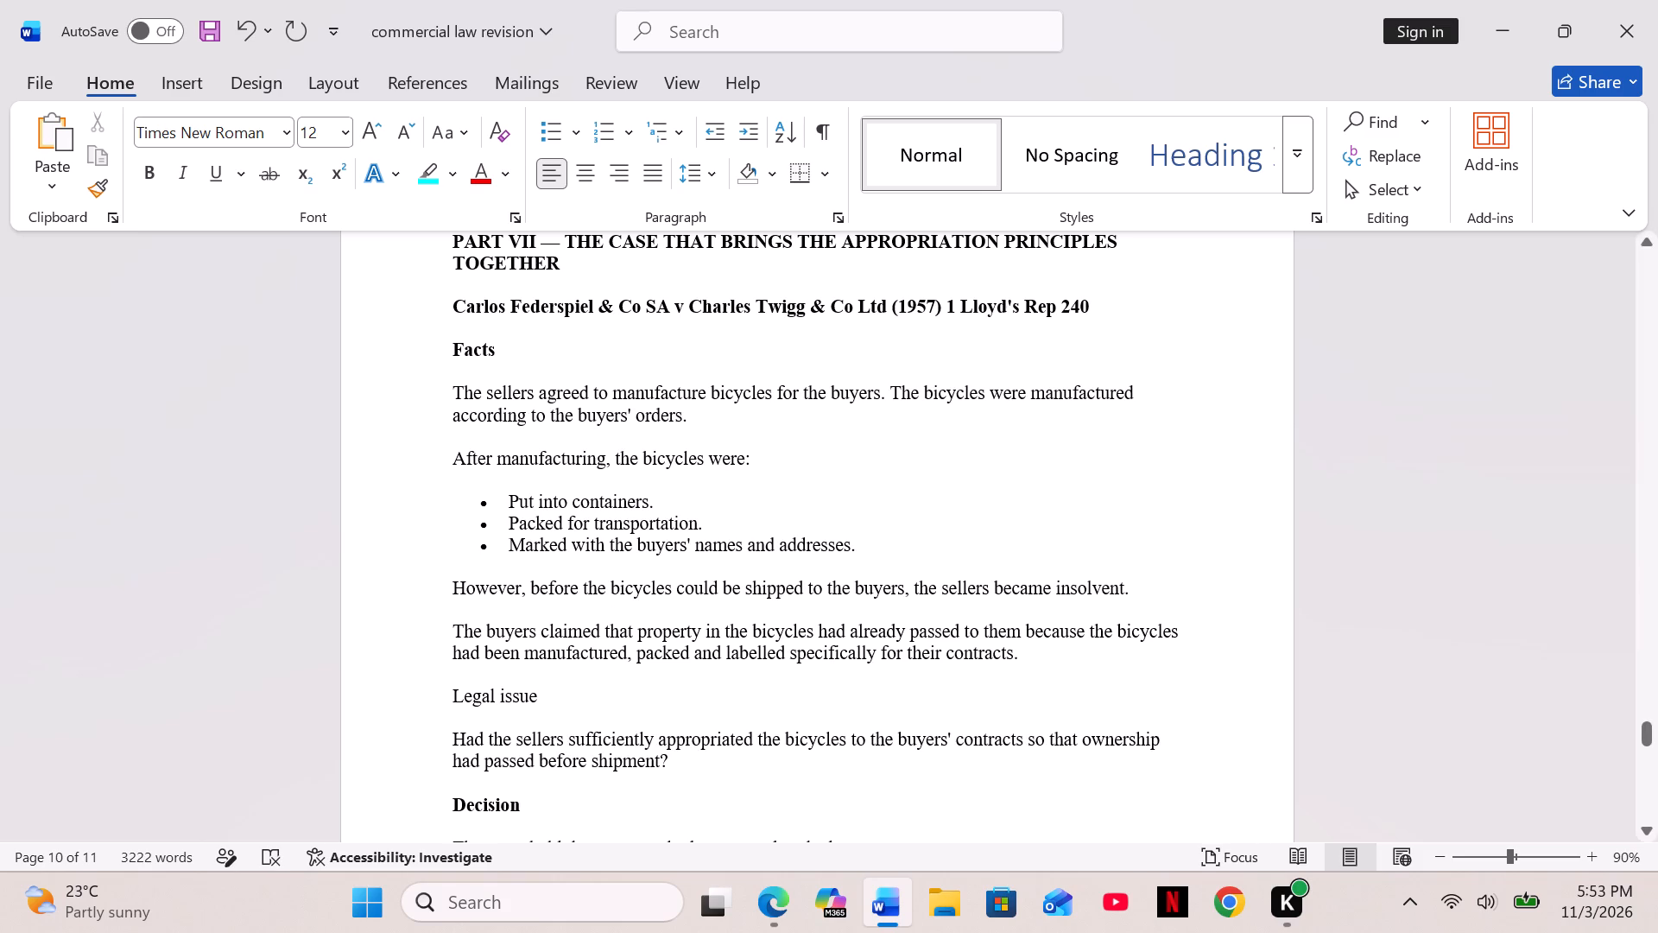
pyautogui.click(446, 466)
pyautogui.press('BackSpace')
pyautogui.press('space')
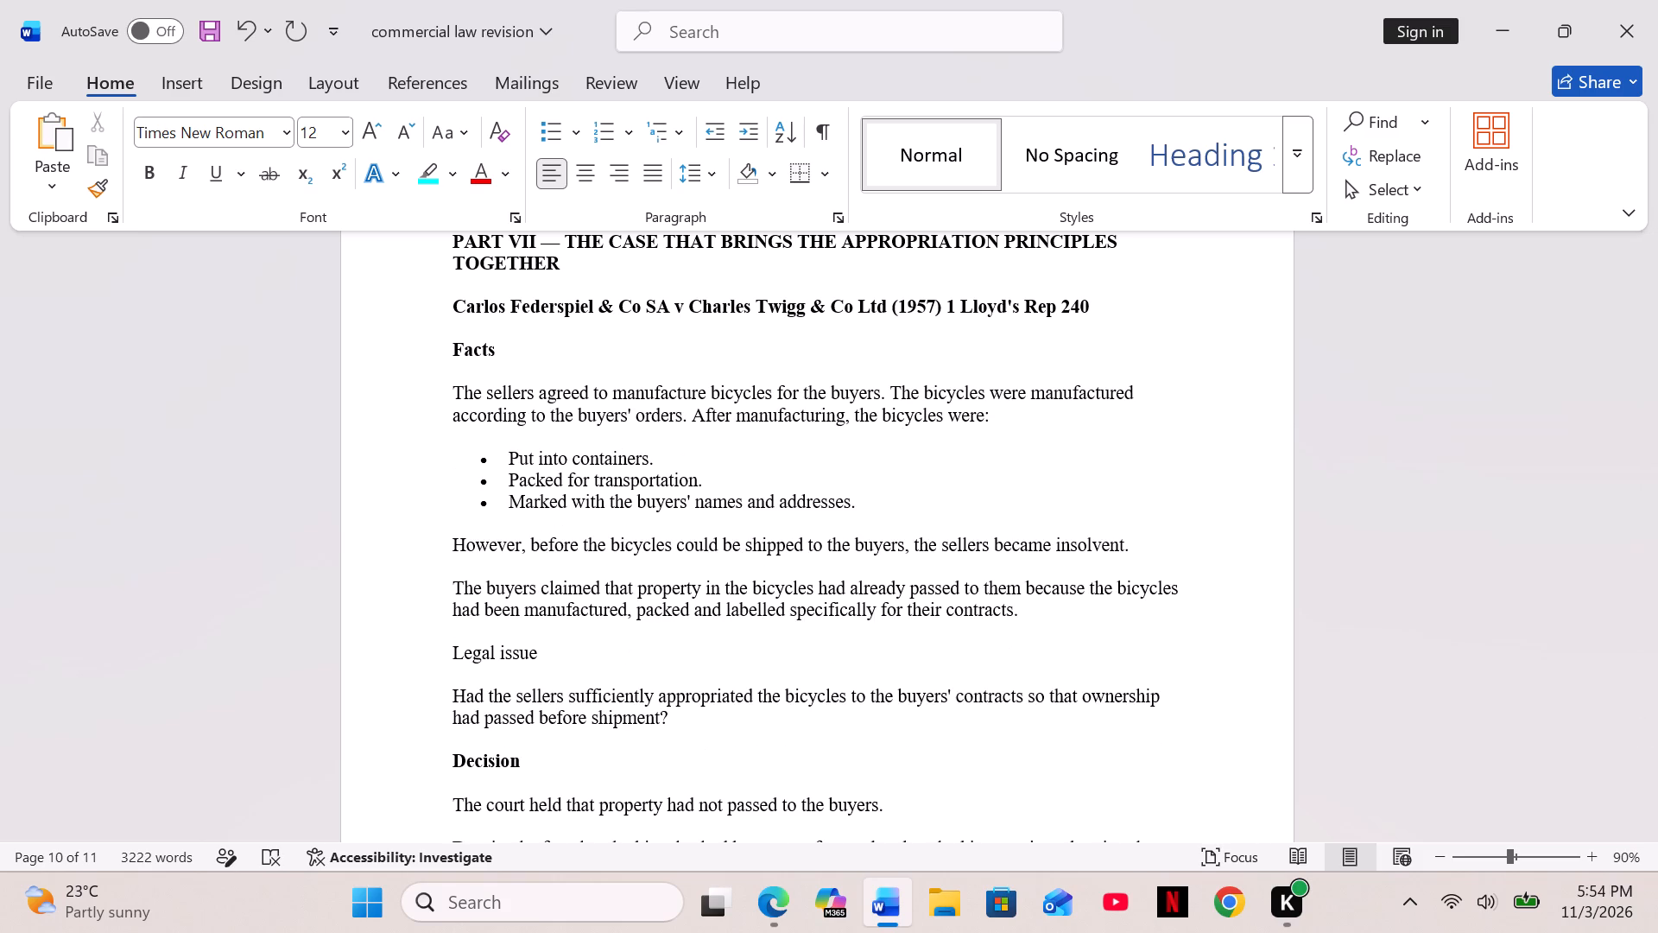
# Join the paragraph starting "The buyers claimed that property" onto the end of the sentence about the sellers becoming insolvent.
pyautogui.scroll(-1, 542, 510)
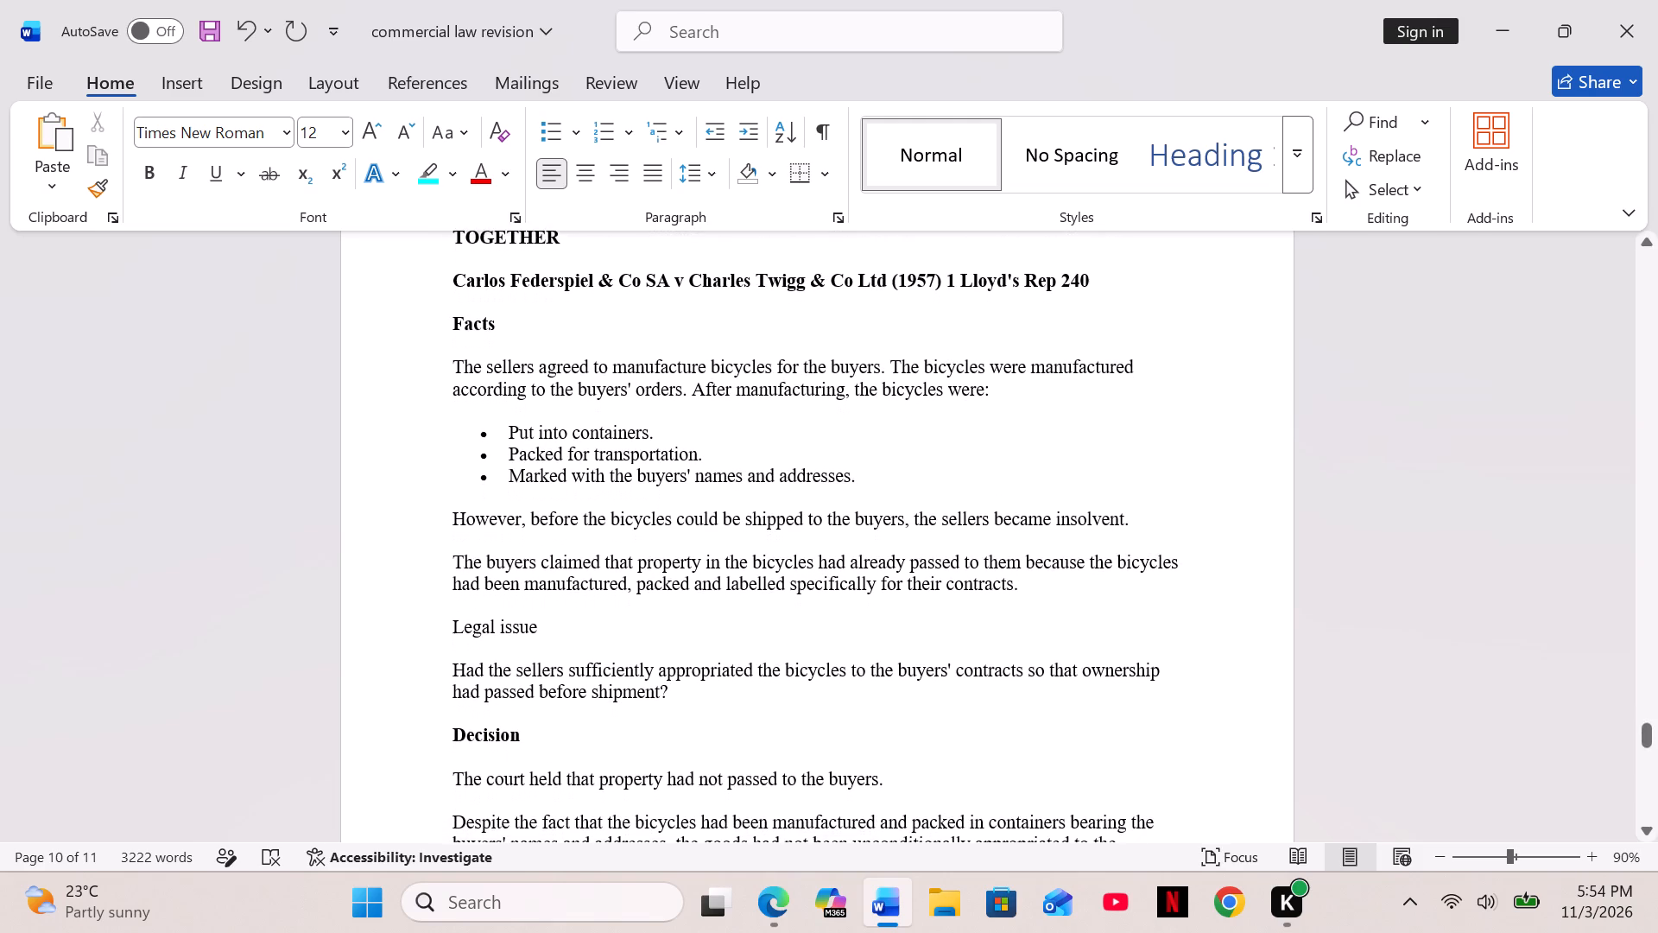
pyautogui.scroll(-2, 542, 510)
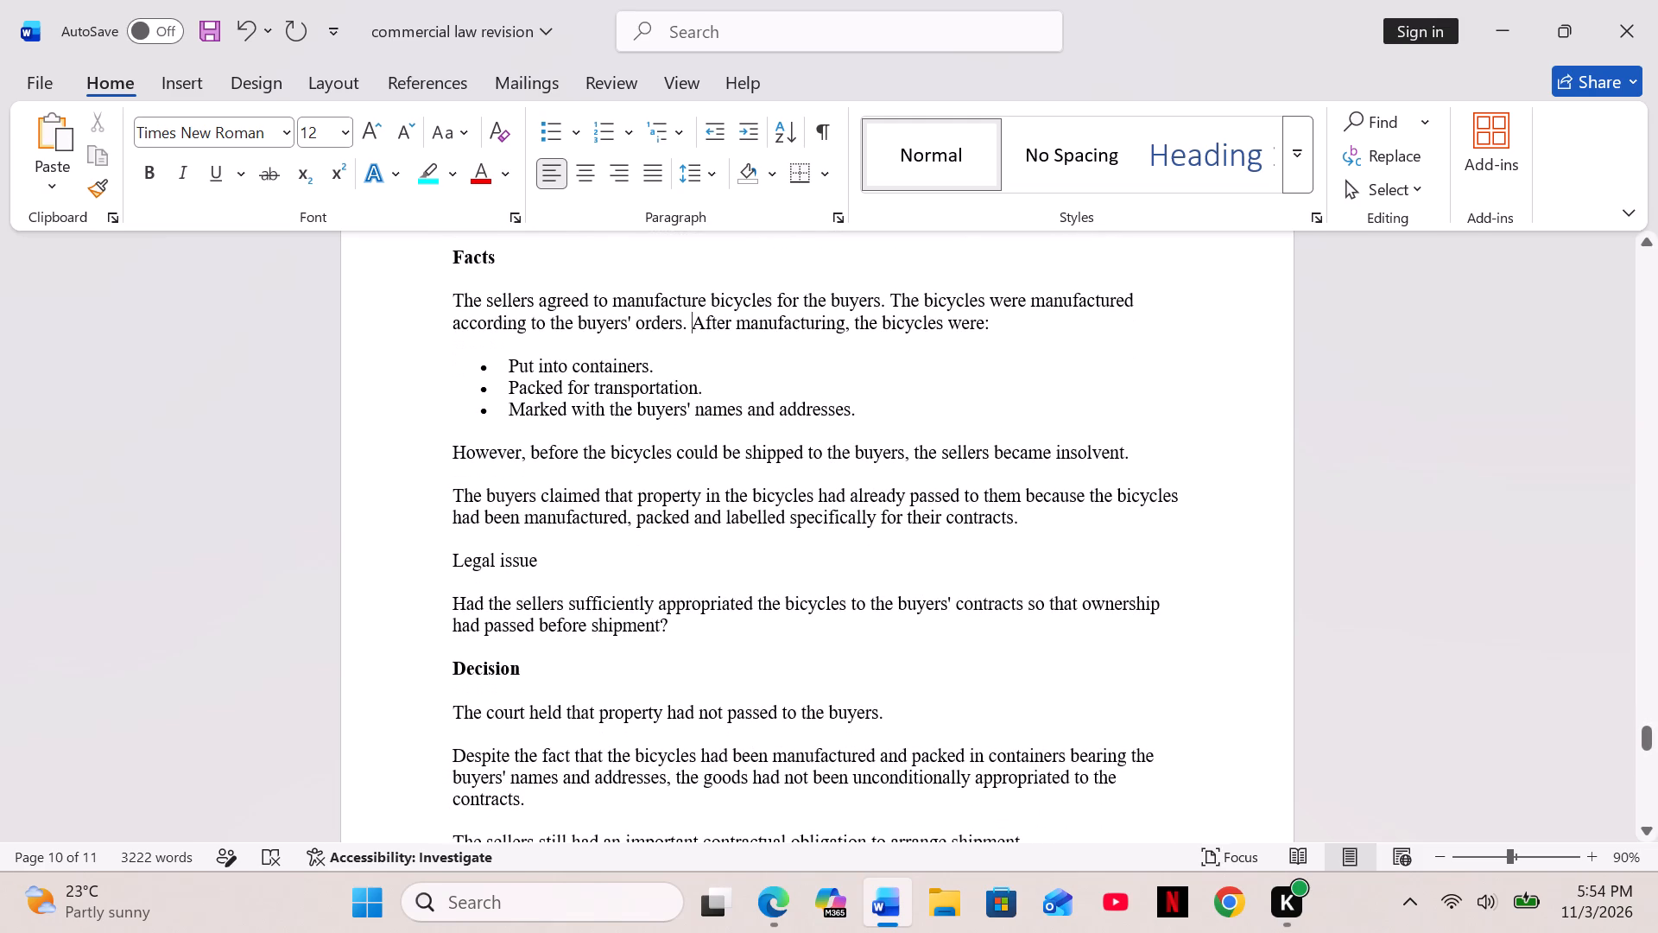
pyautogui.click(446, 492)
pyautogui.press('BackSpace')
pyautogui.press('space')
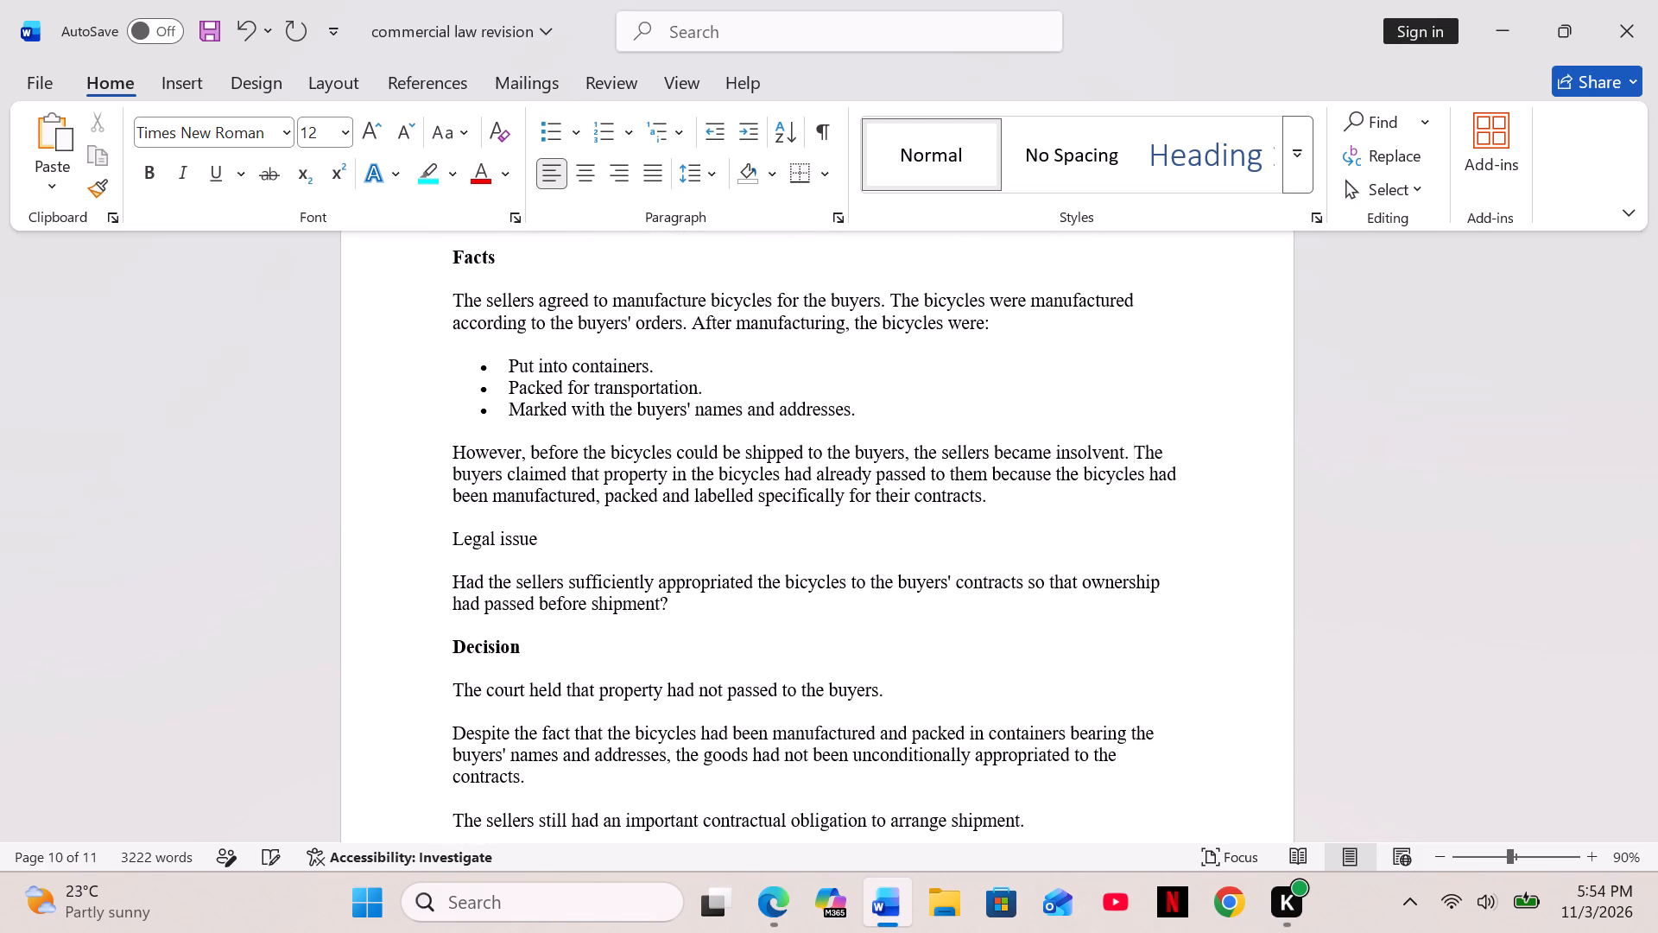
pyautogui.moveTo(568, 551); pyautogui.dragTo(459, 543)
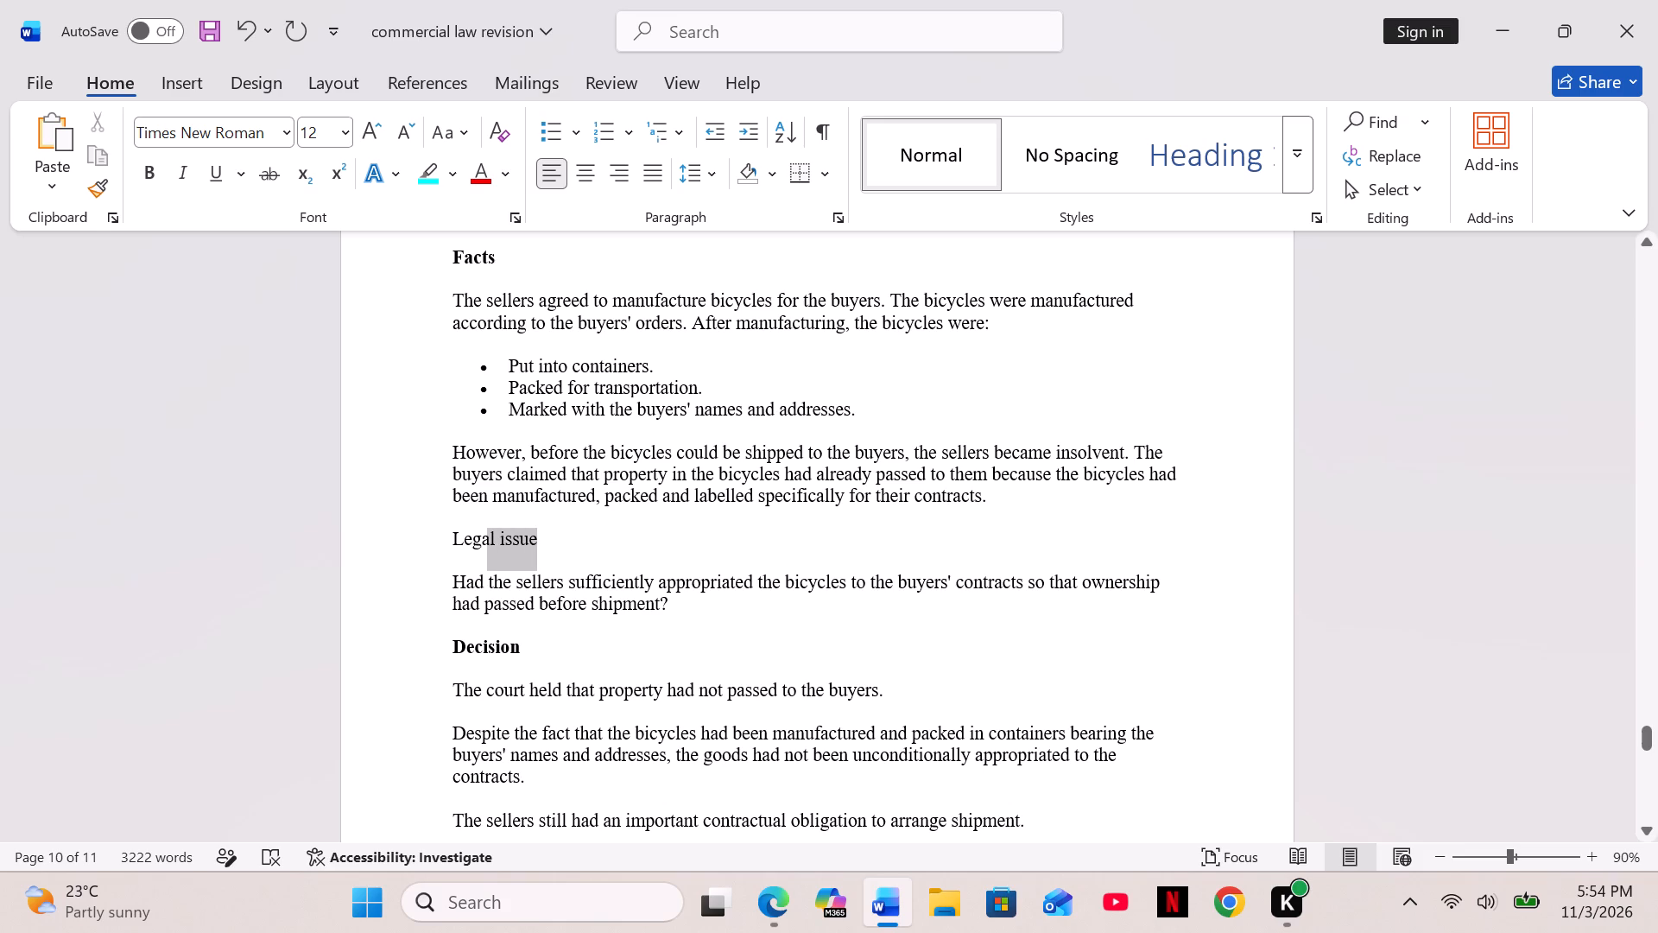
pyautogui.moveTo(459, 543); pyautogui.dragTo(422, 552)
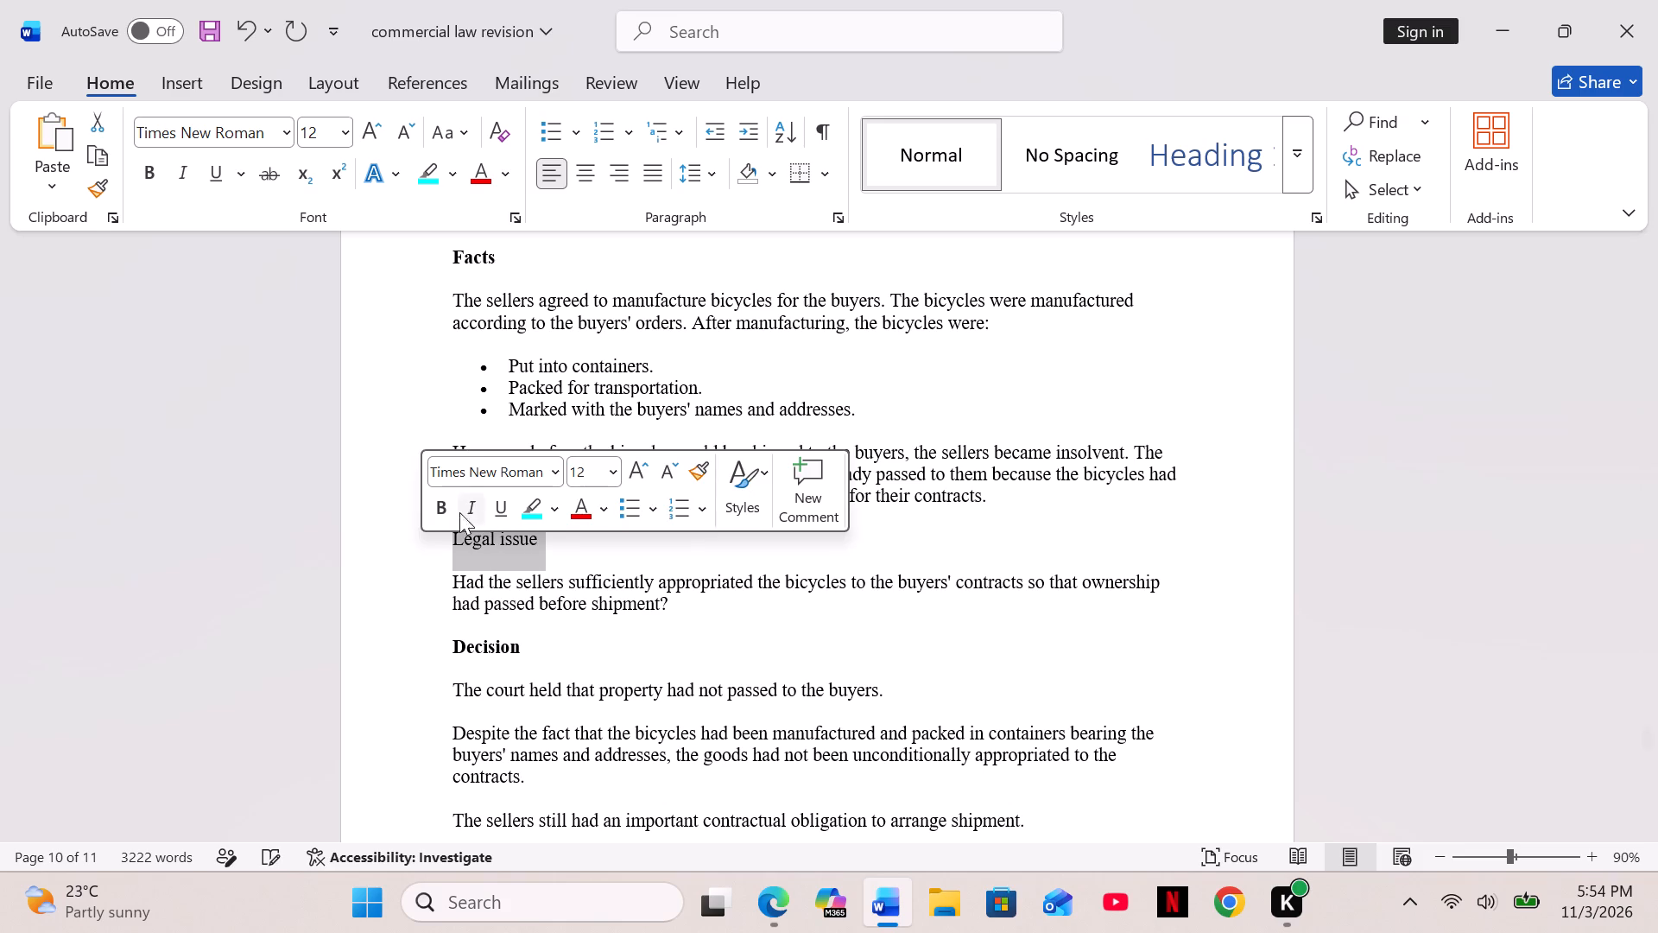
pyautogui.click(440, 512)
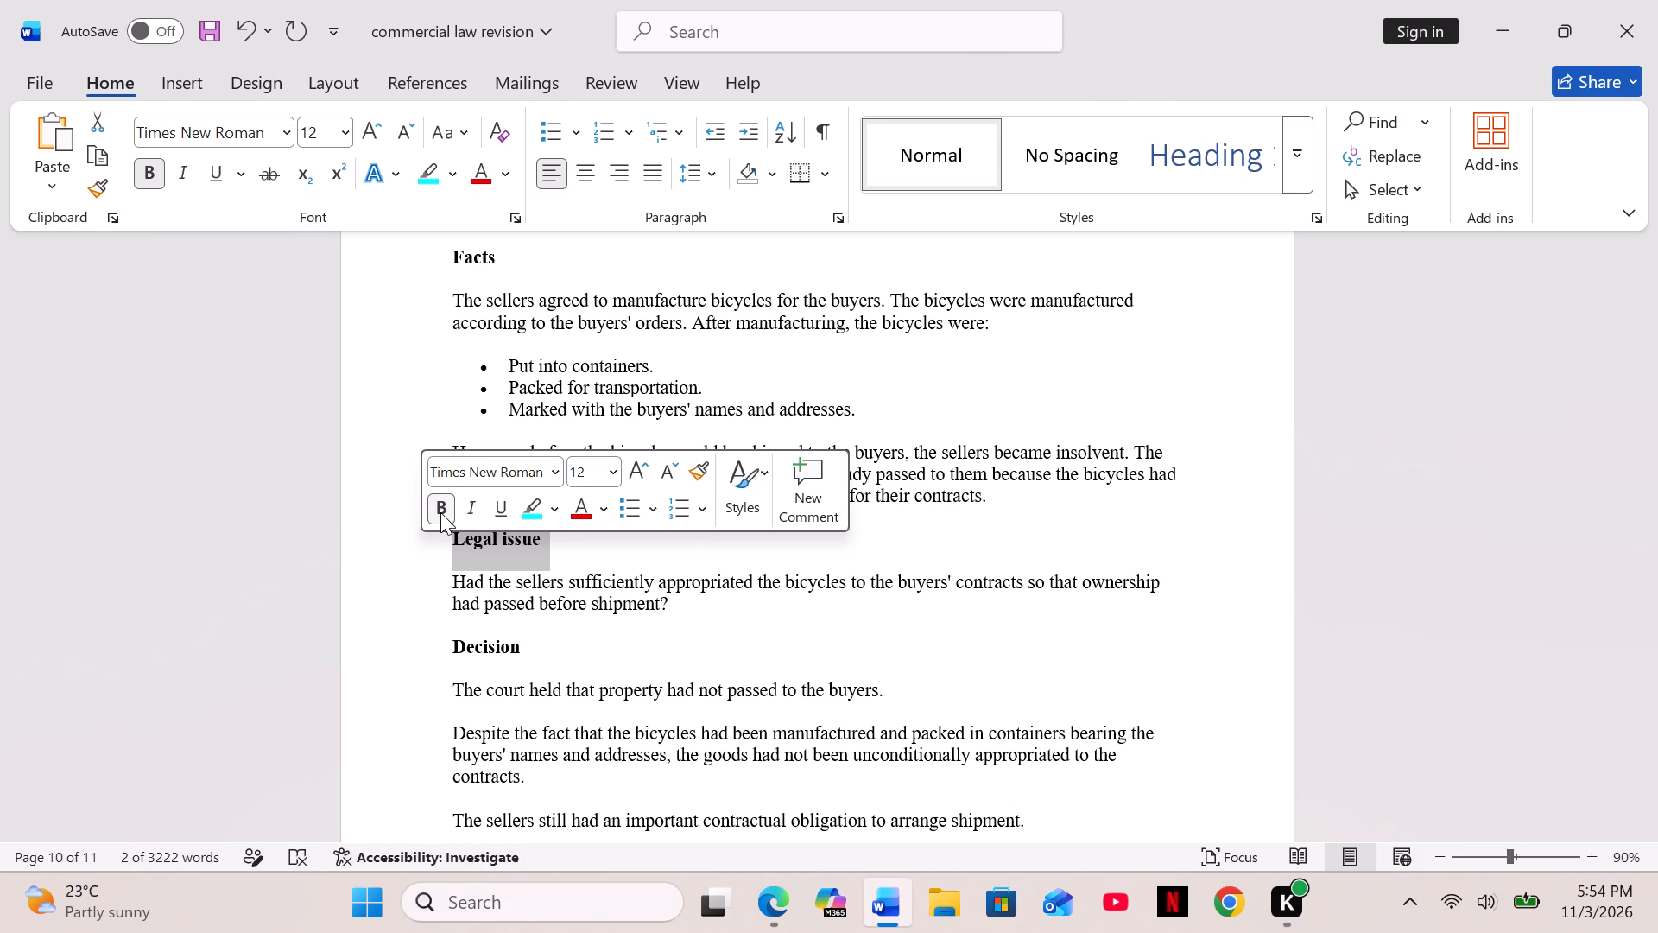
pyautogui.click(500, 625)
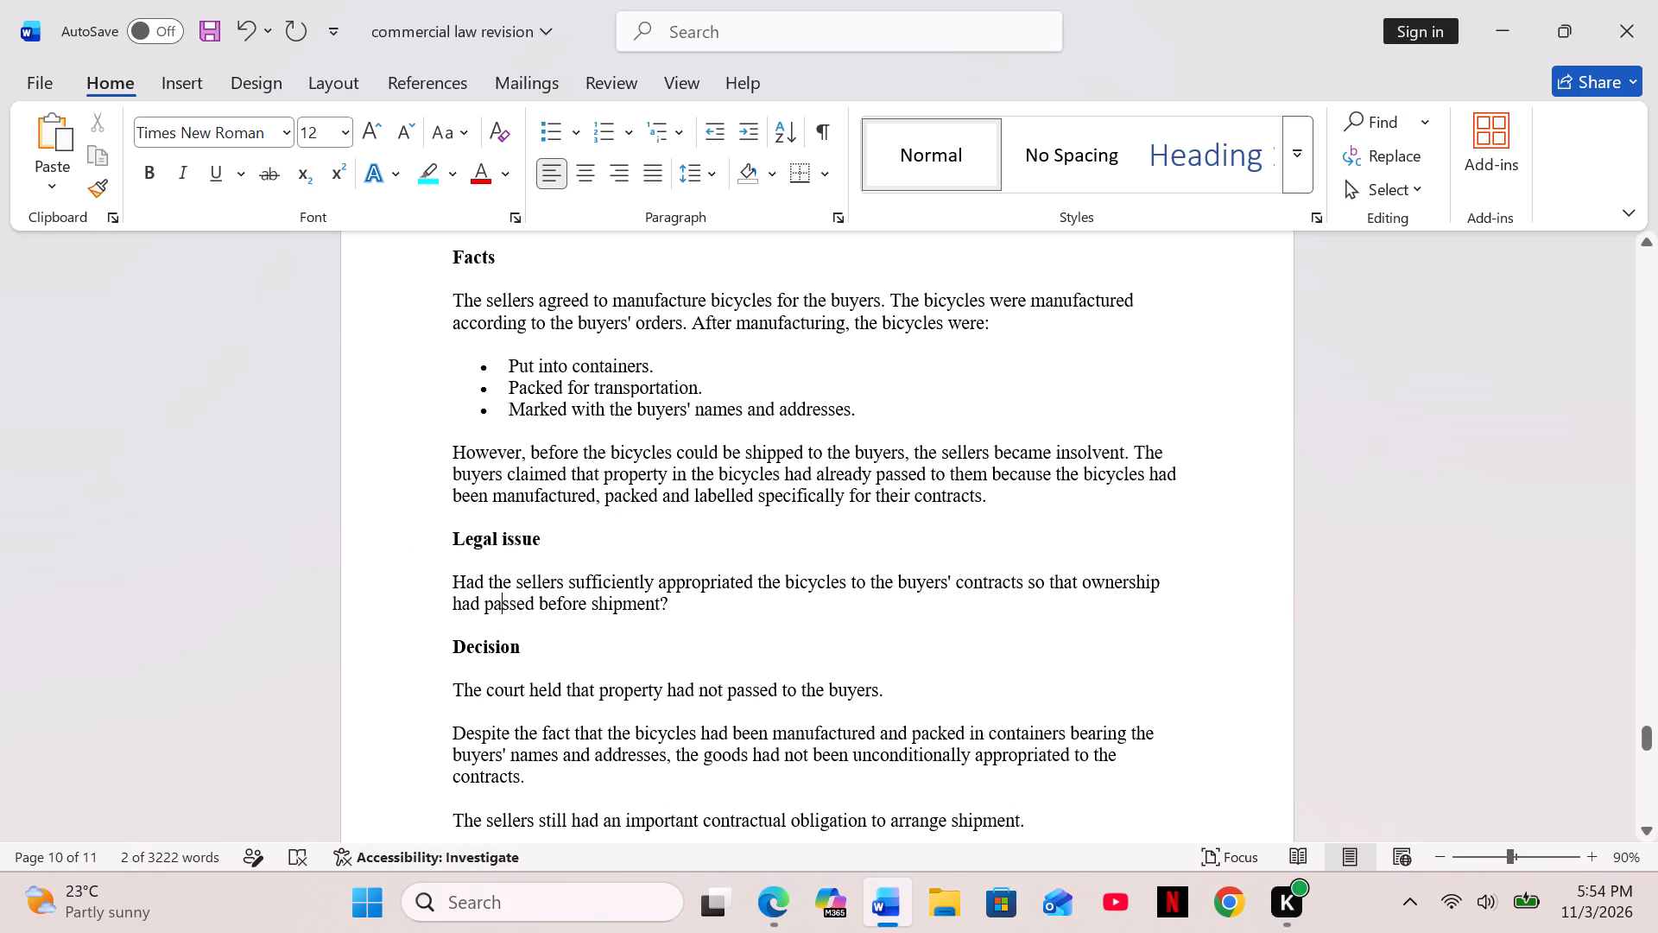
# Read through the Carlos Federspiel case notes from Facts through the Decision and the reasons packing and labelling were insufficient.
pyautogui.scroll(-1, 500, 625)
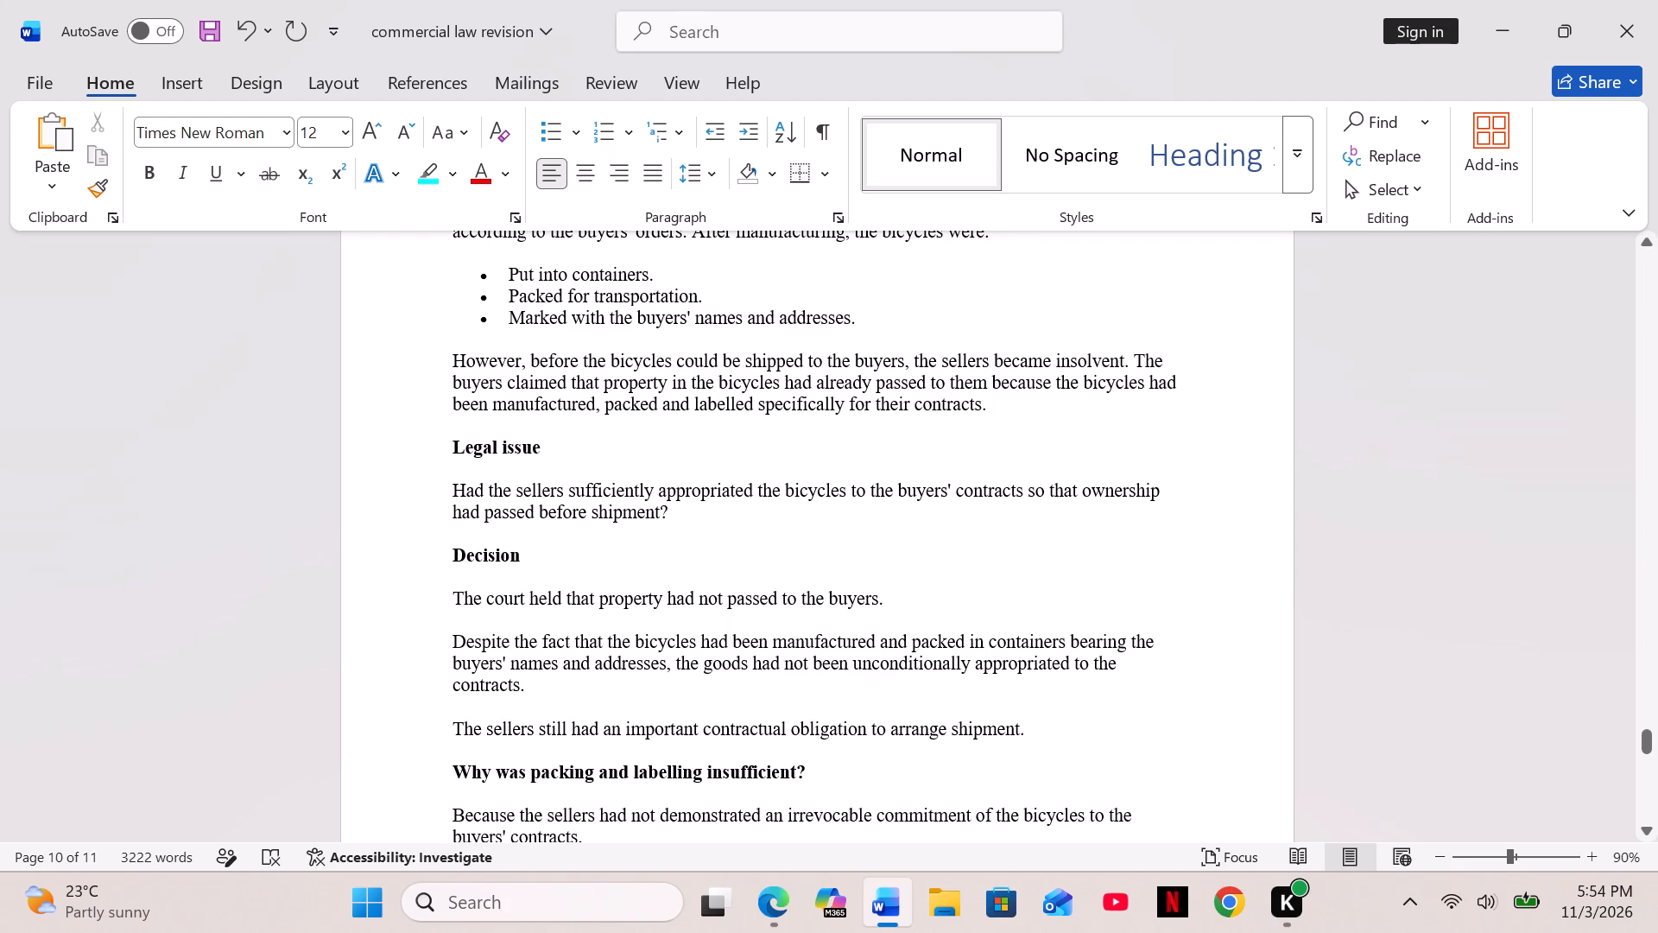
pyautogui.scroll(-1, 655, 543)
pyautogui.scroll(1, 655, 543)
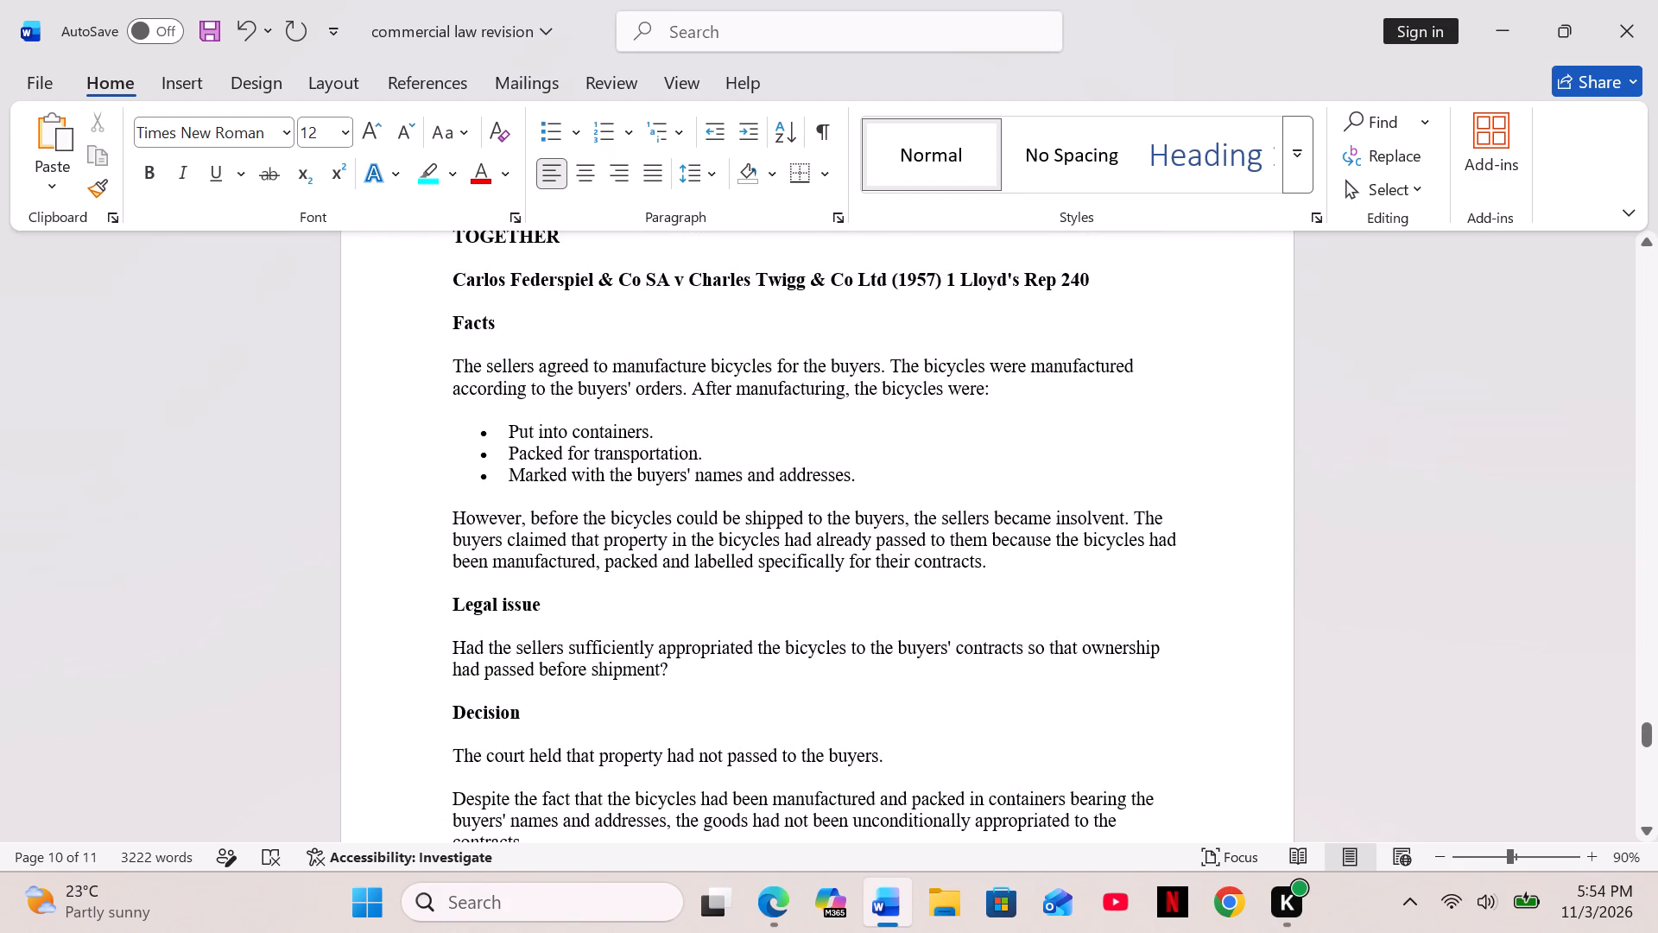
pyautogui.scroll(-1, 787, 419)
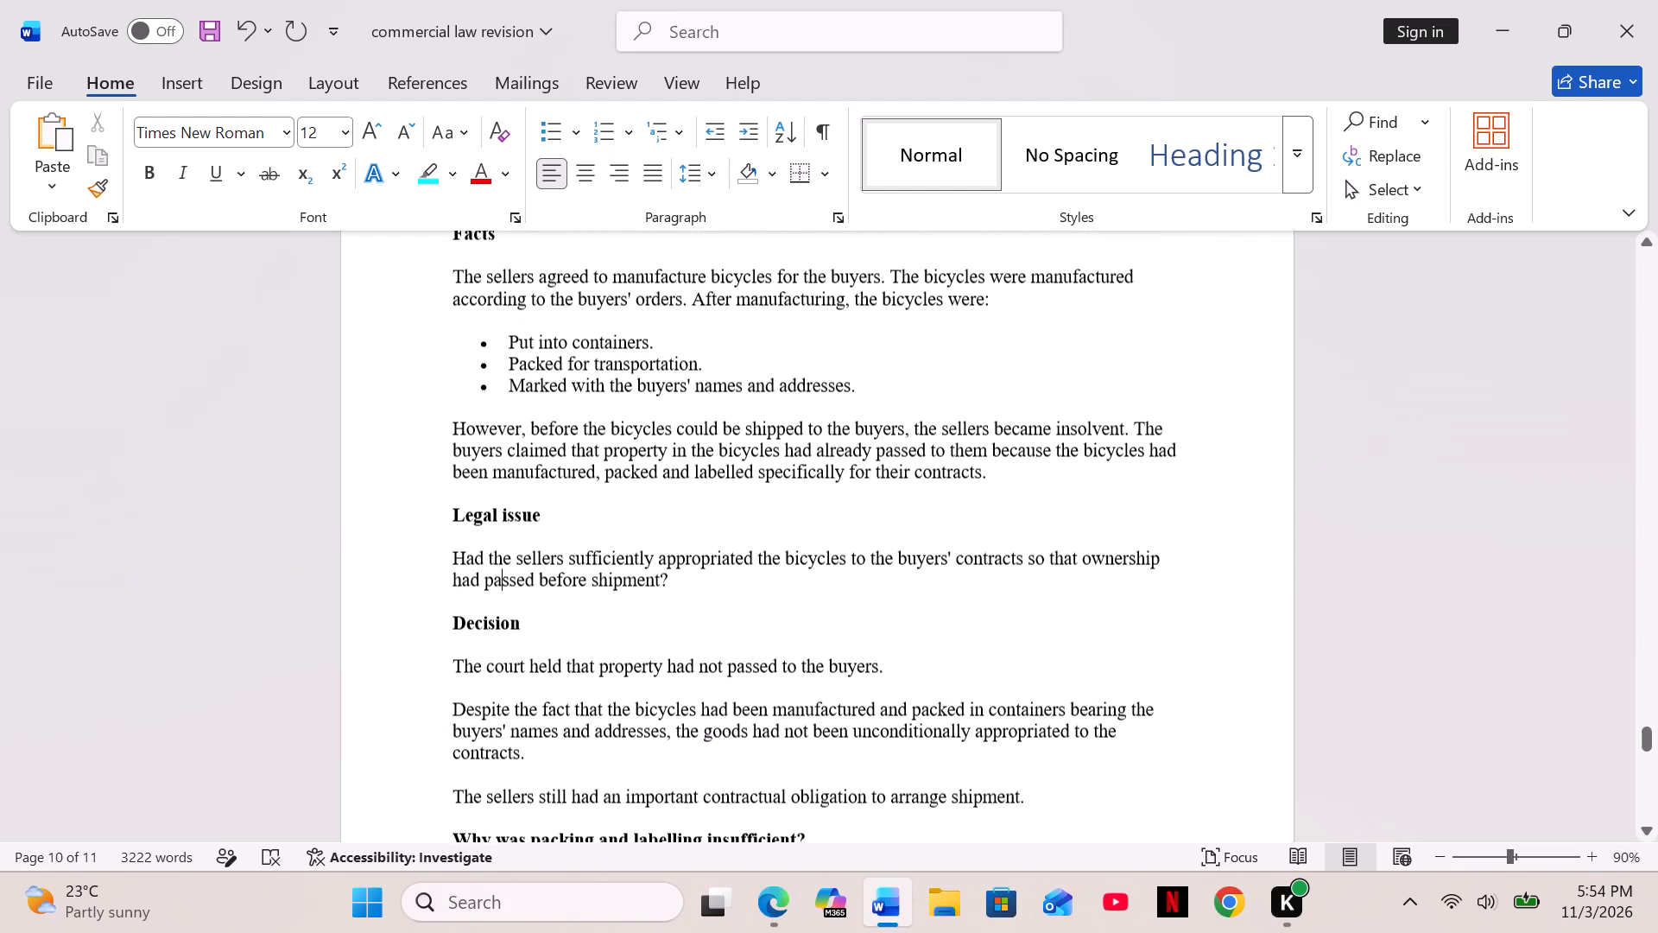
pyautogui.scroll(-2, 787, 419)
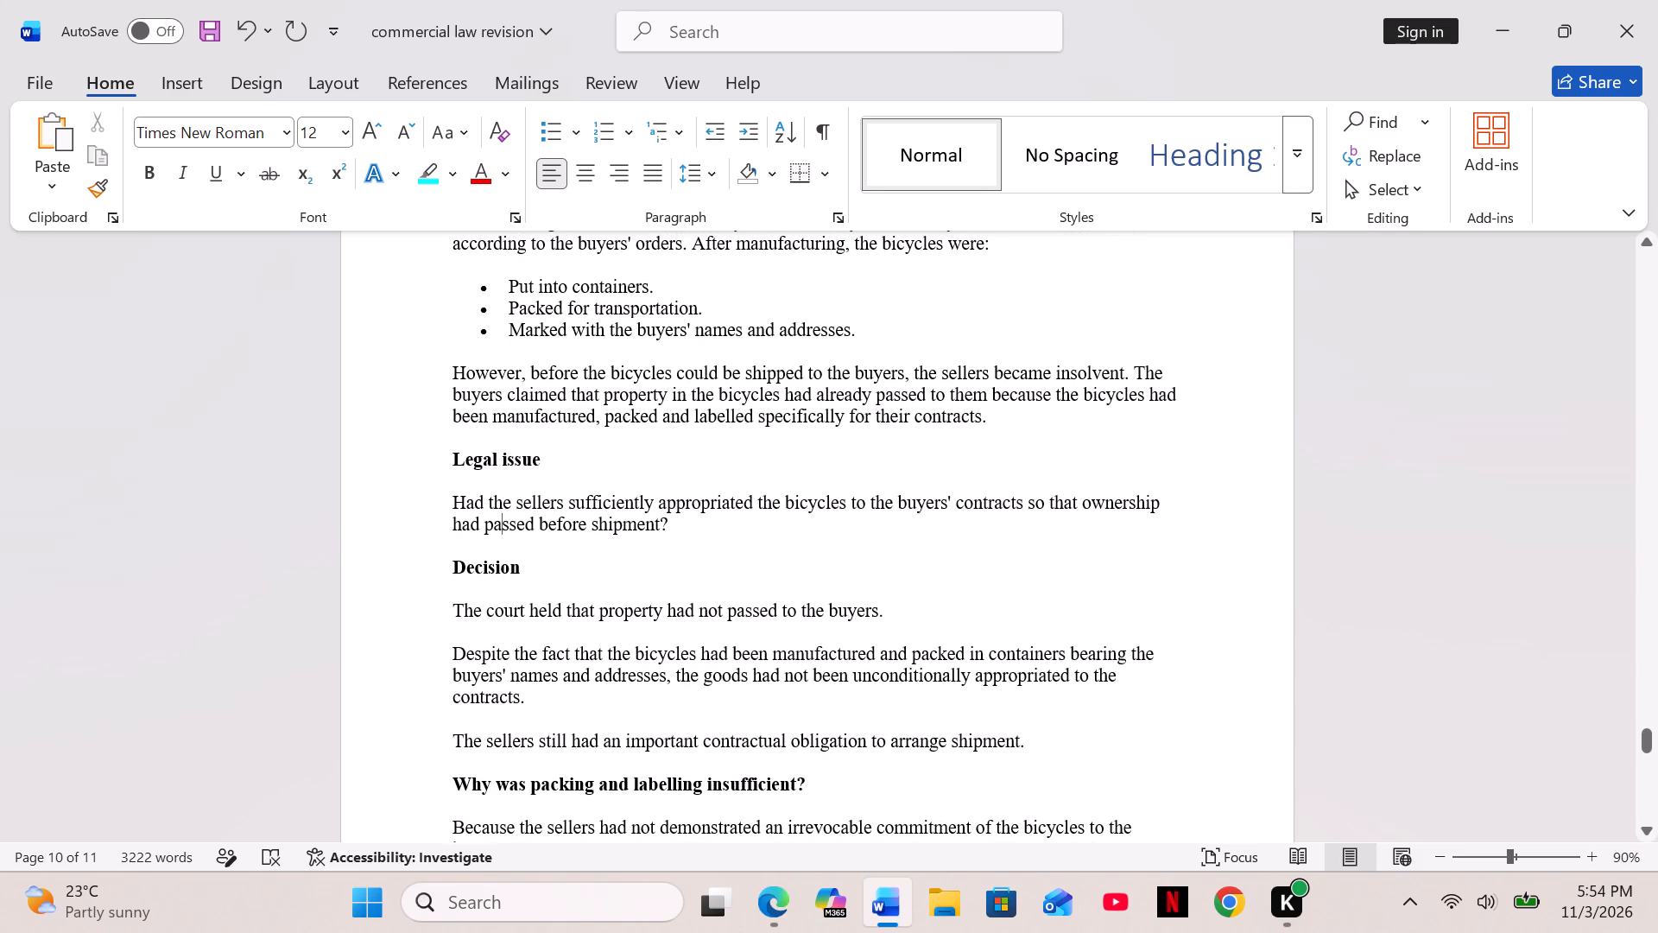
pyautogui.scroll(-1, 787, 419)
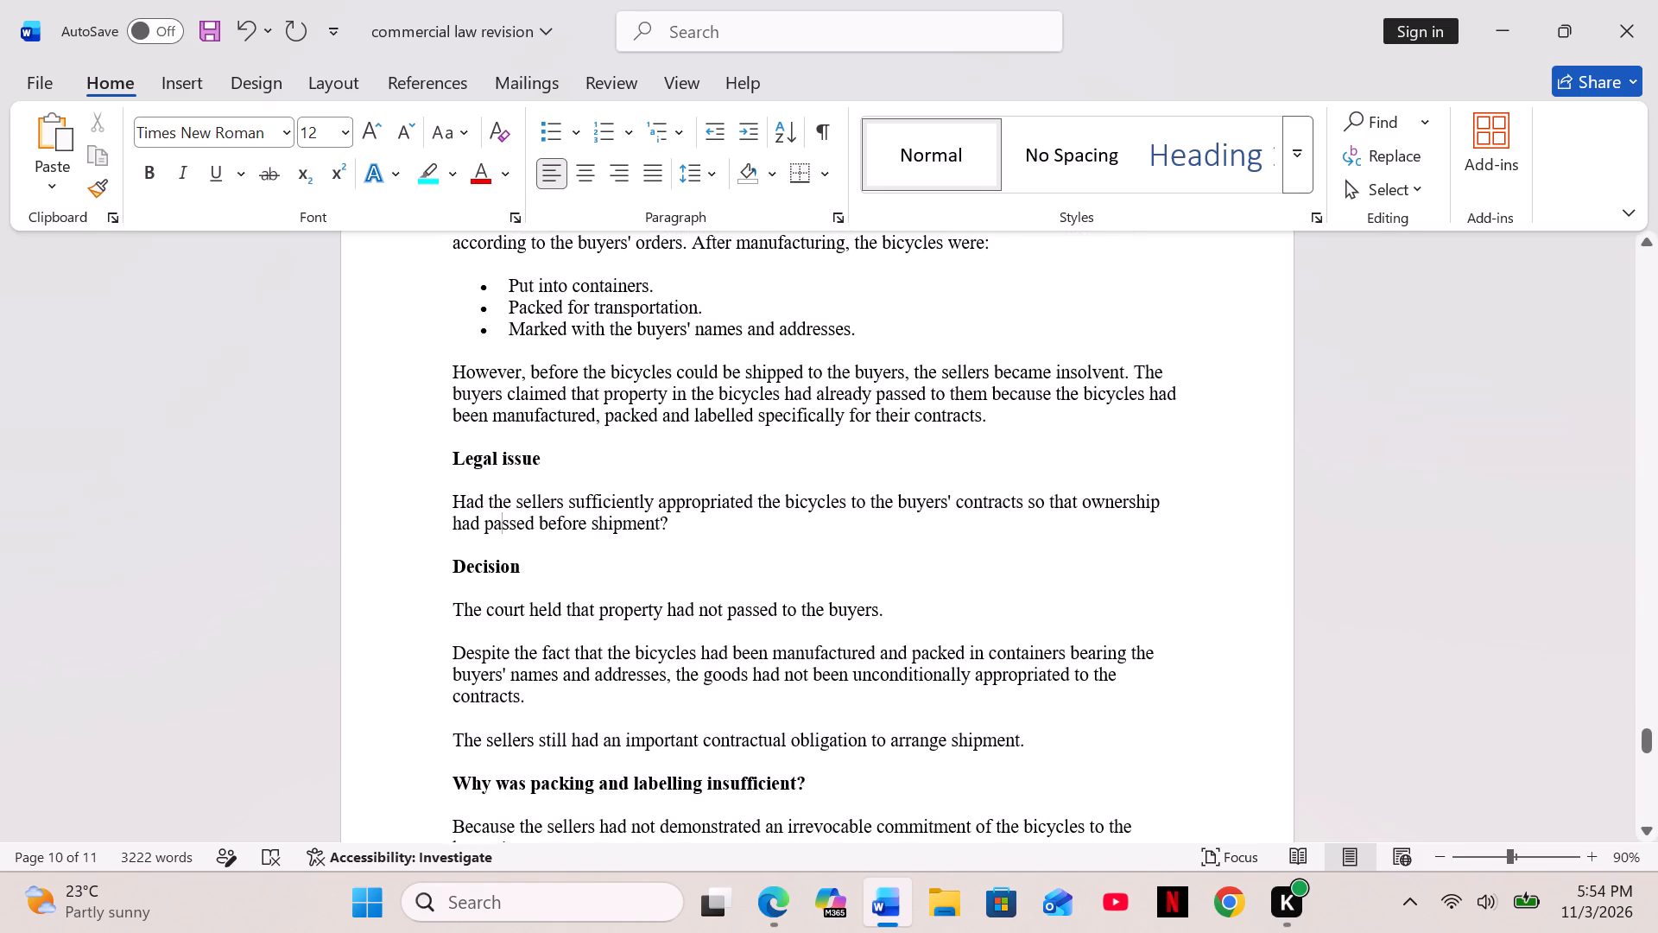
pyautogui.scroll(-3, 787, 419)
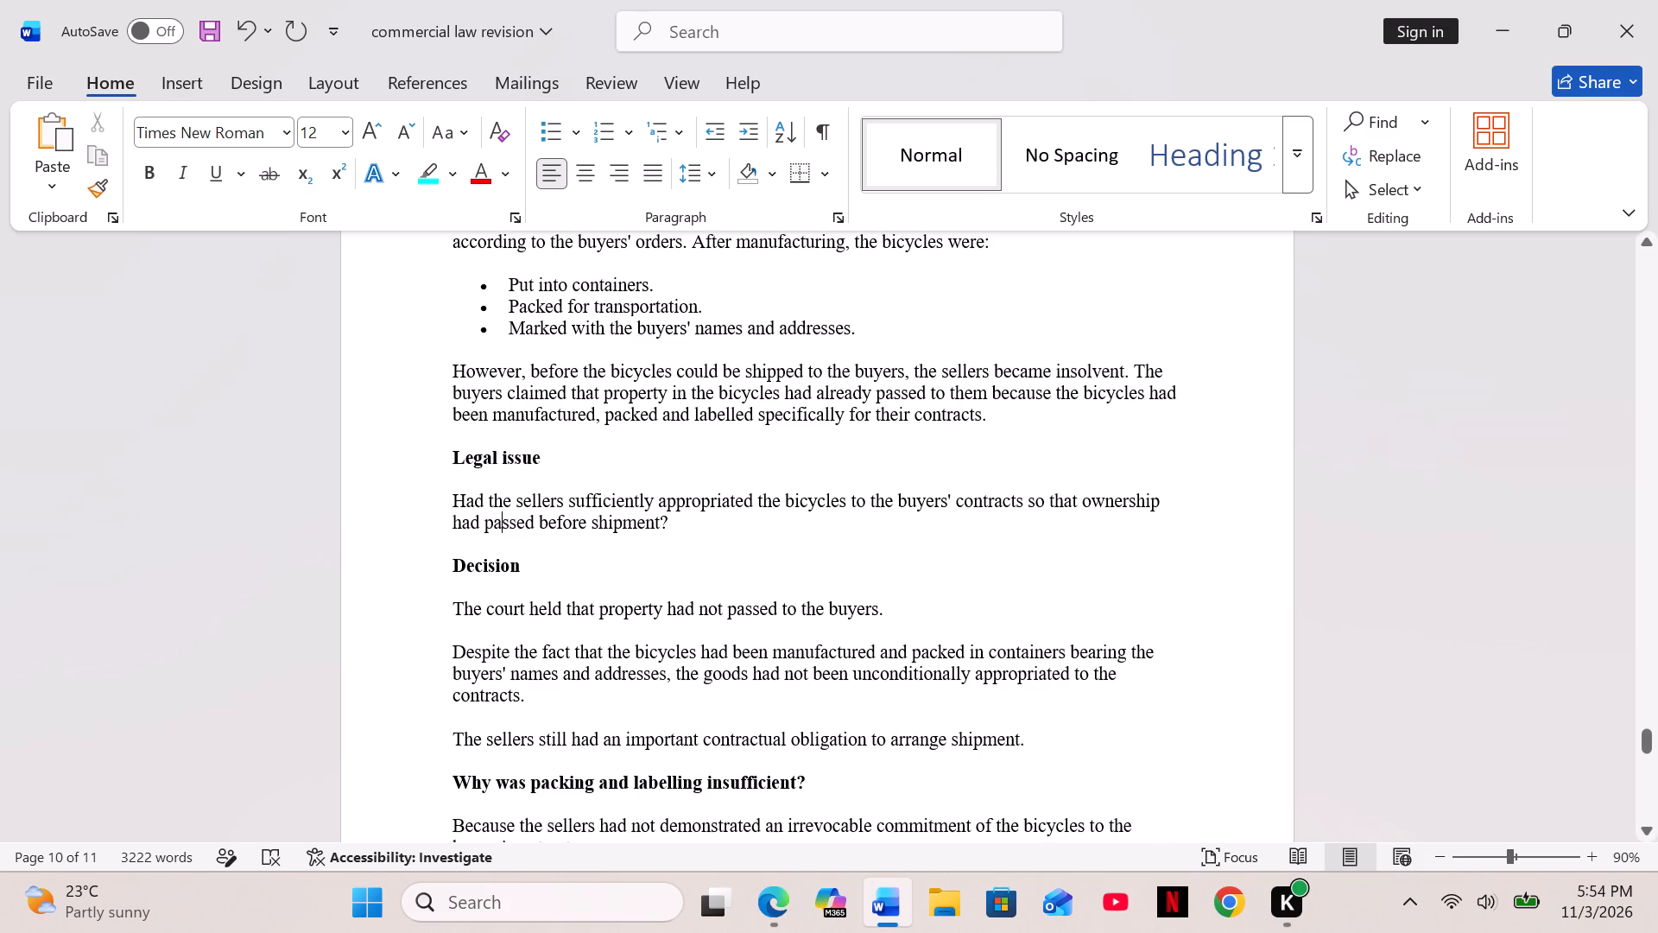
pyautogui.scroll(-2, 787, 419)
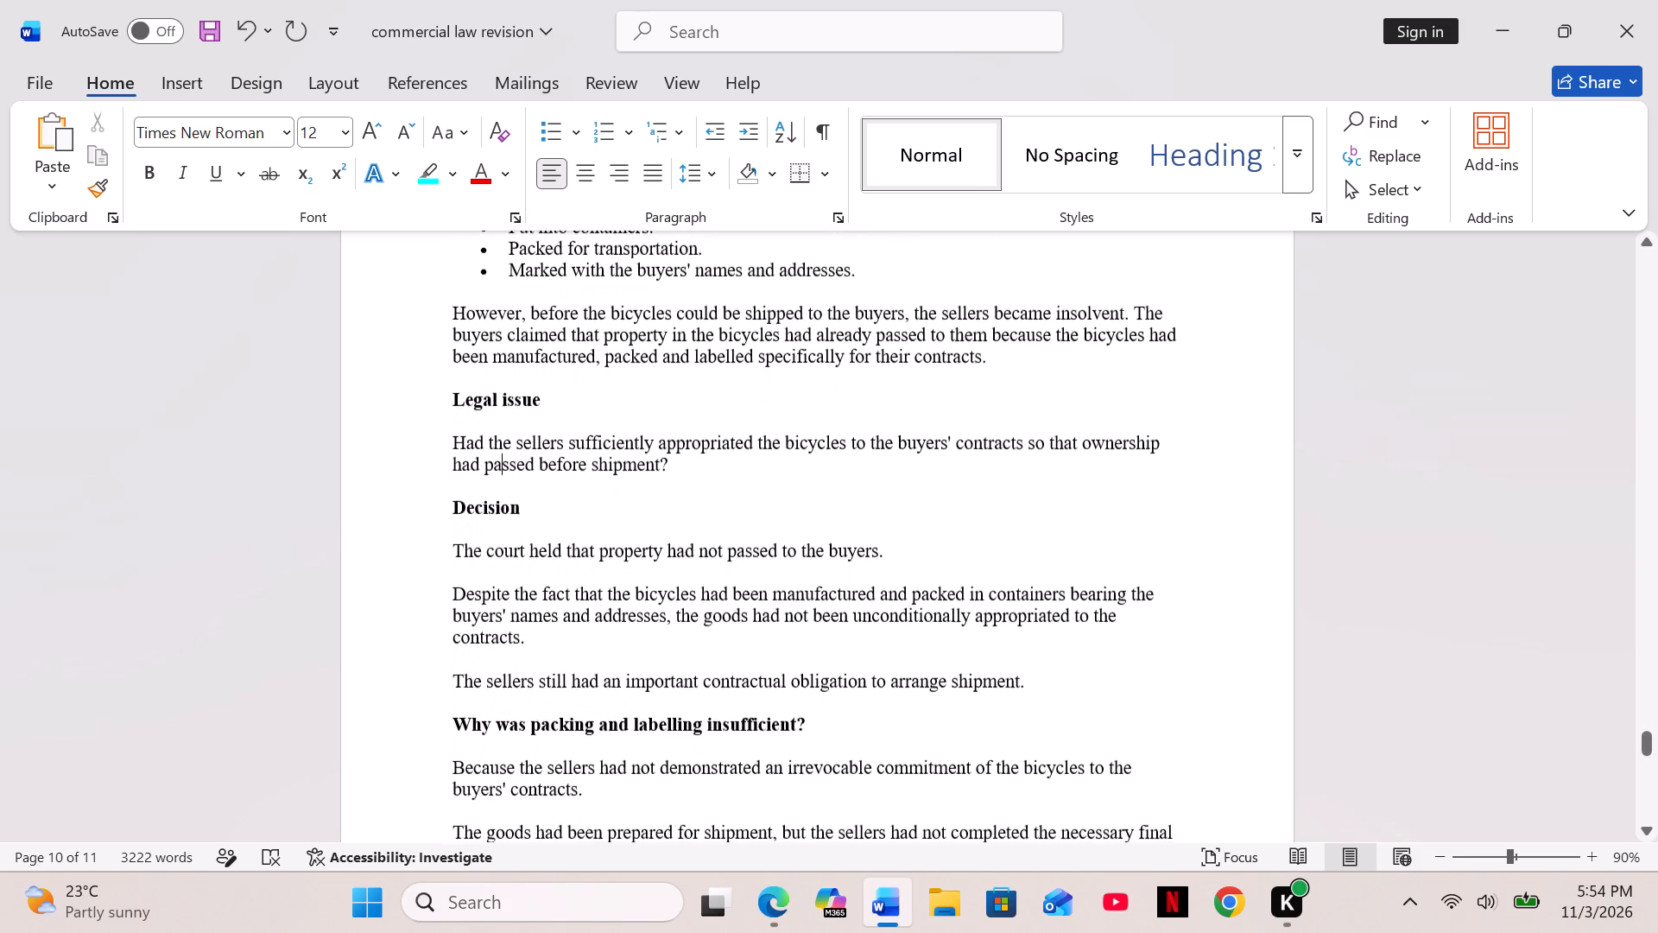
pyautogui.scroll(-2, 787, 419)
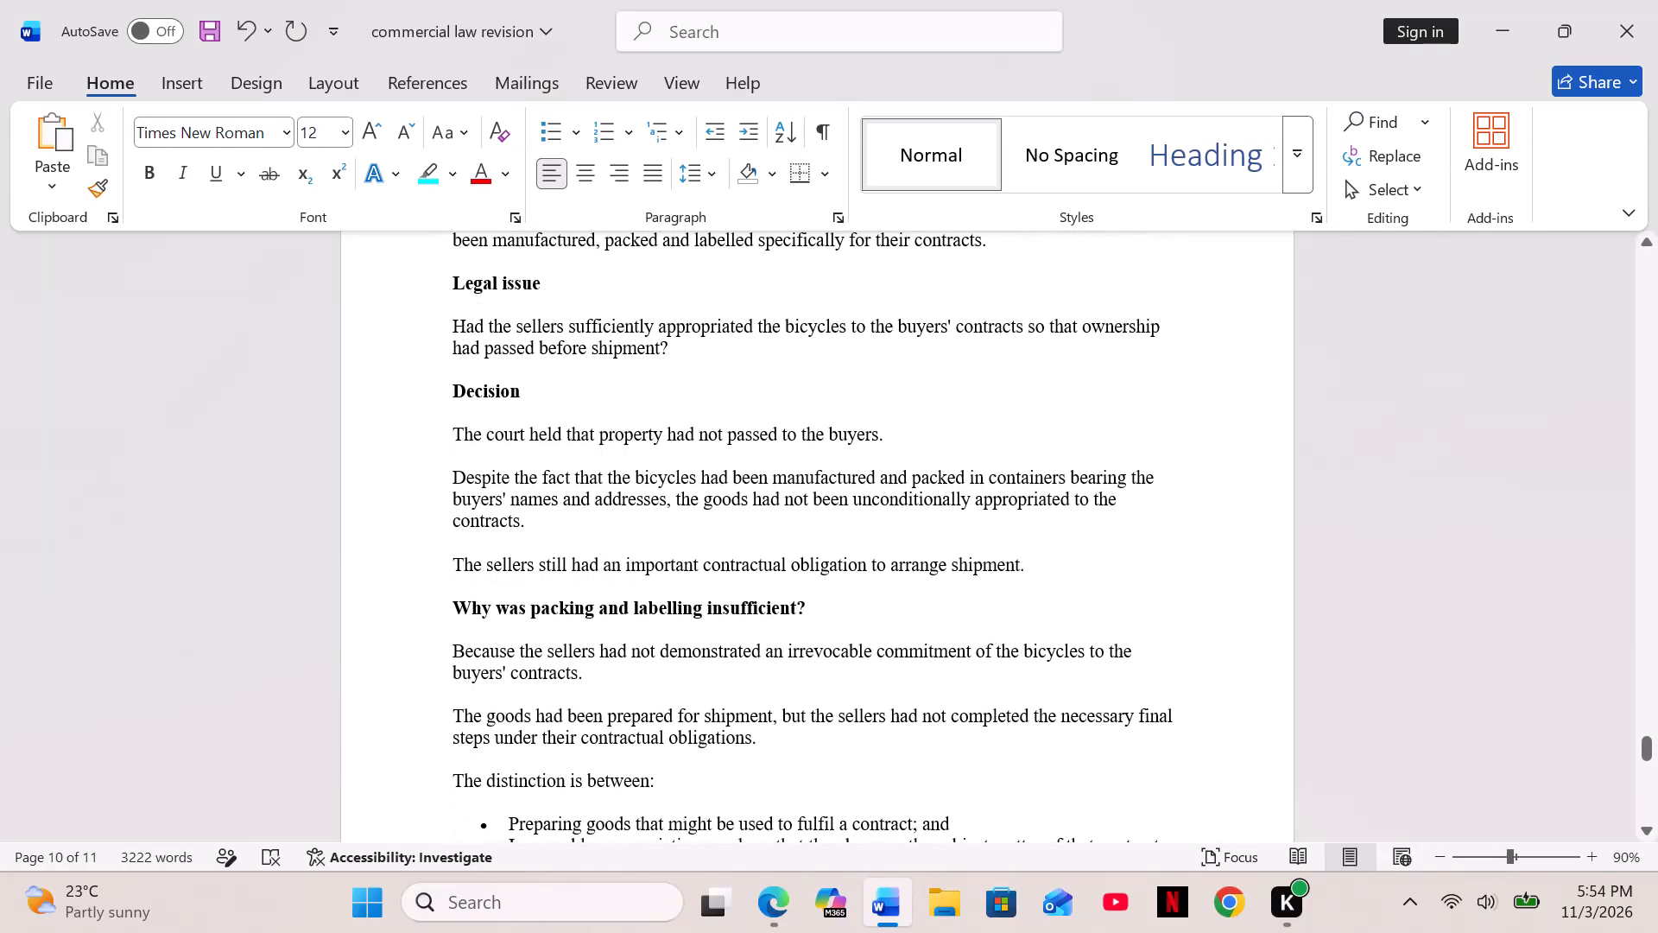
pyautogui.scroll(2, 764, 427)
pyautogui.scroll(-1, 764, 427)
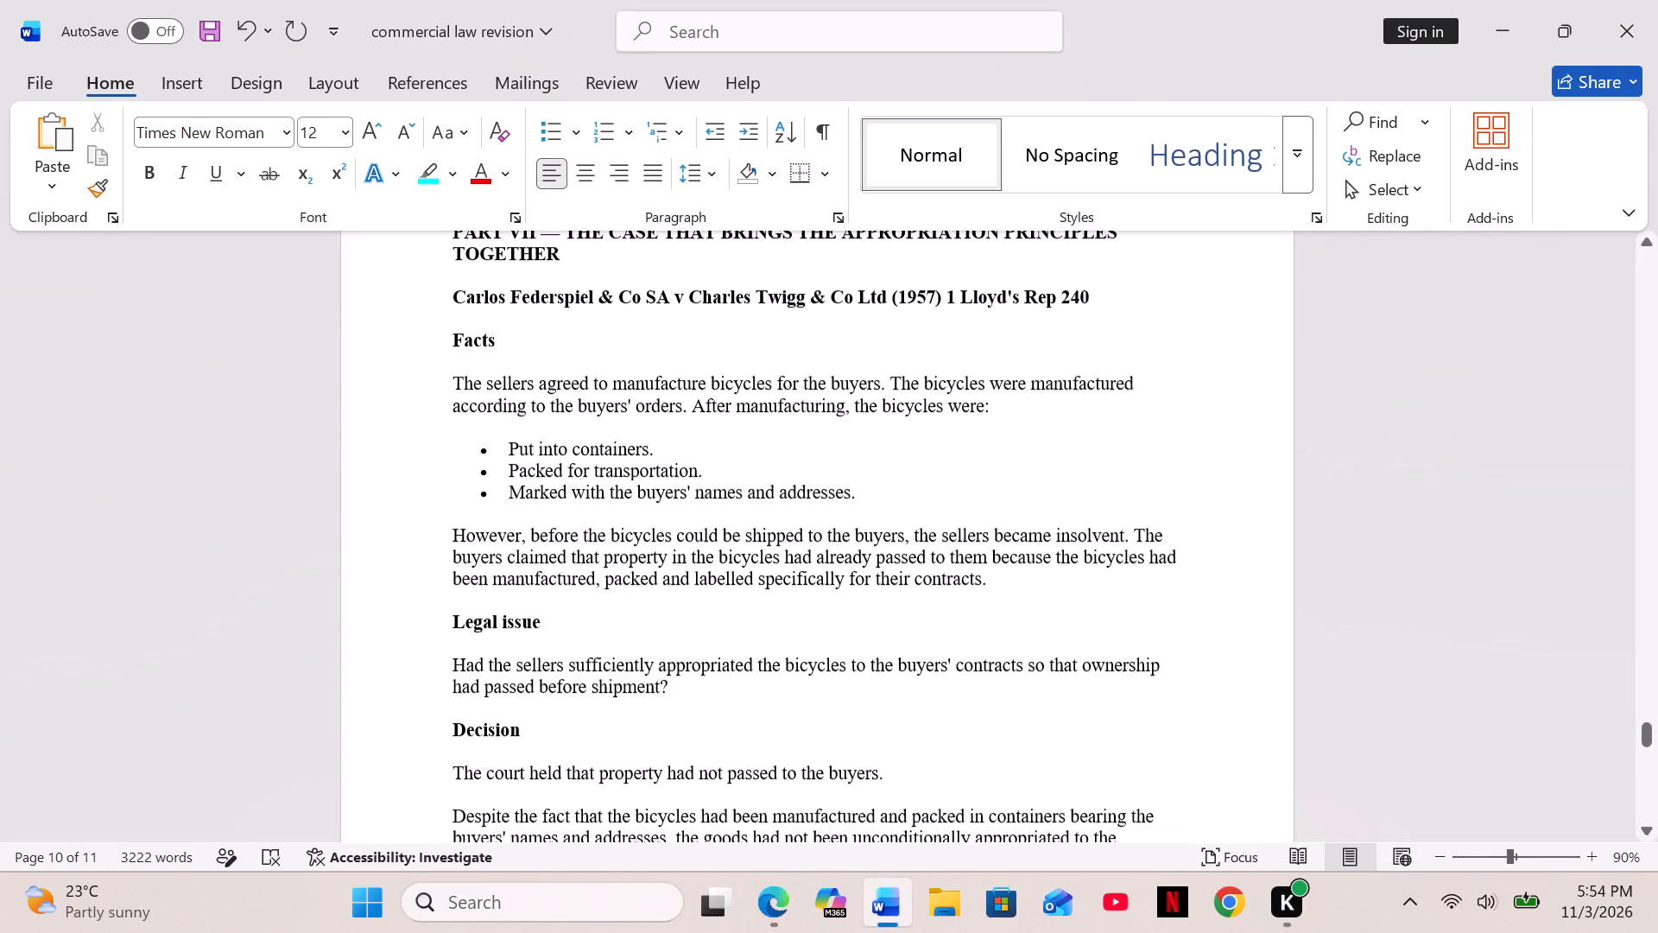
pyautogui.scroll(-3, 764, 427)
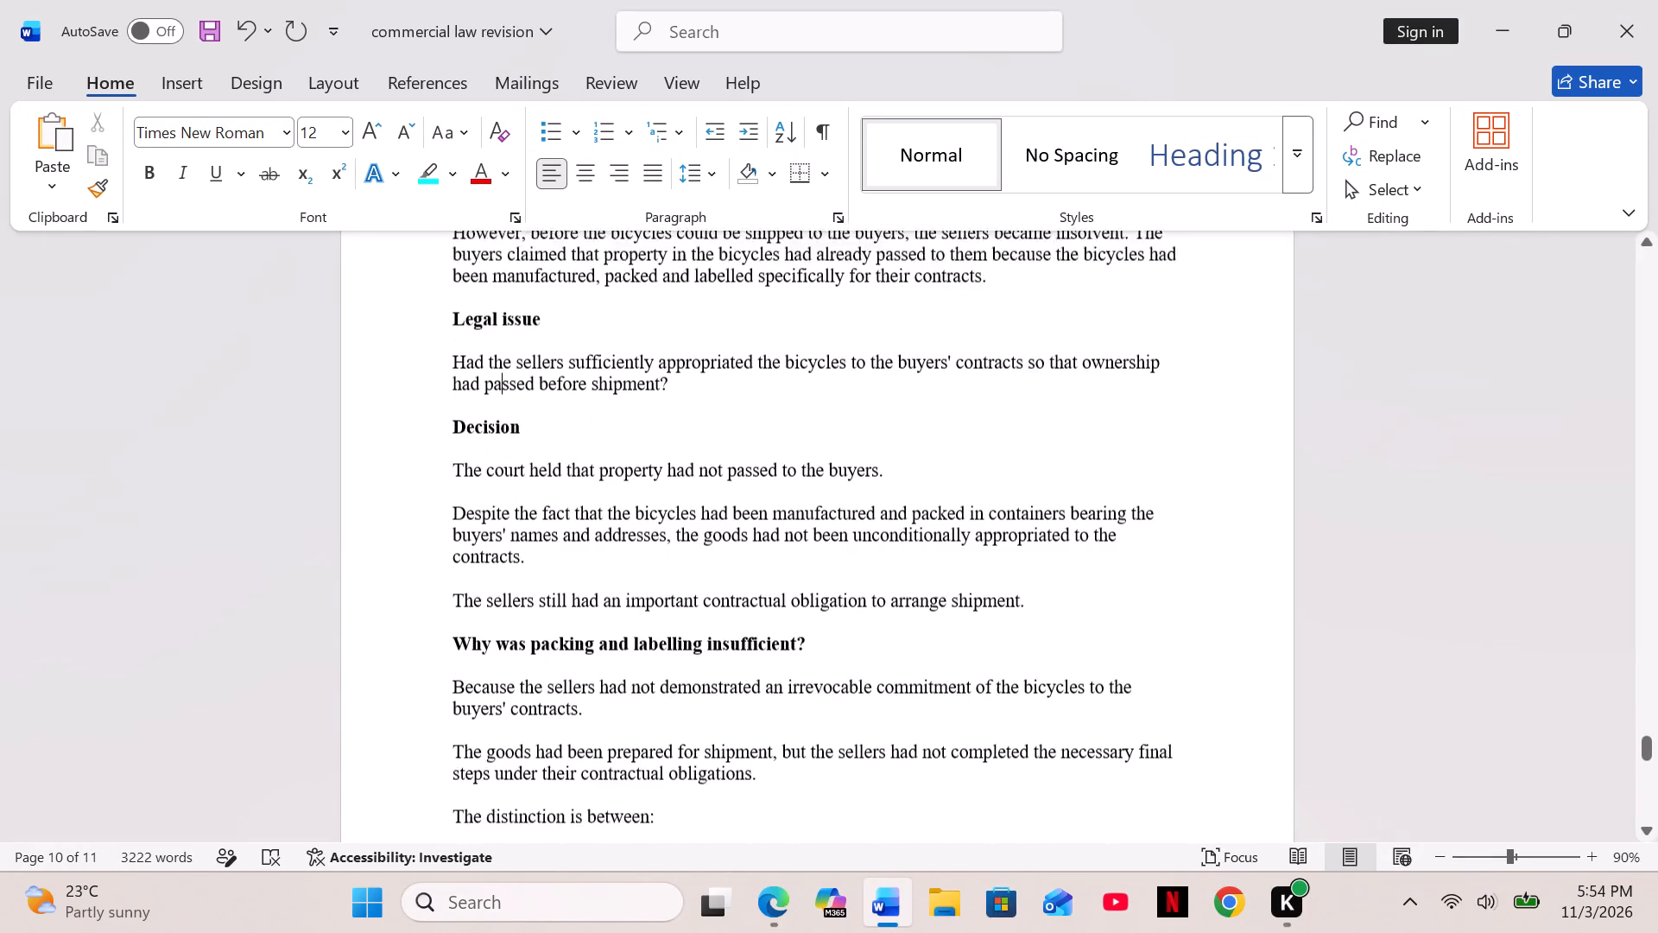
pyautogui.scroll(-1, 764, 427)
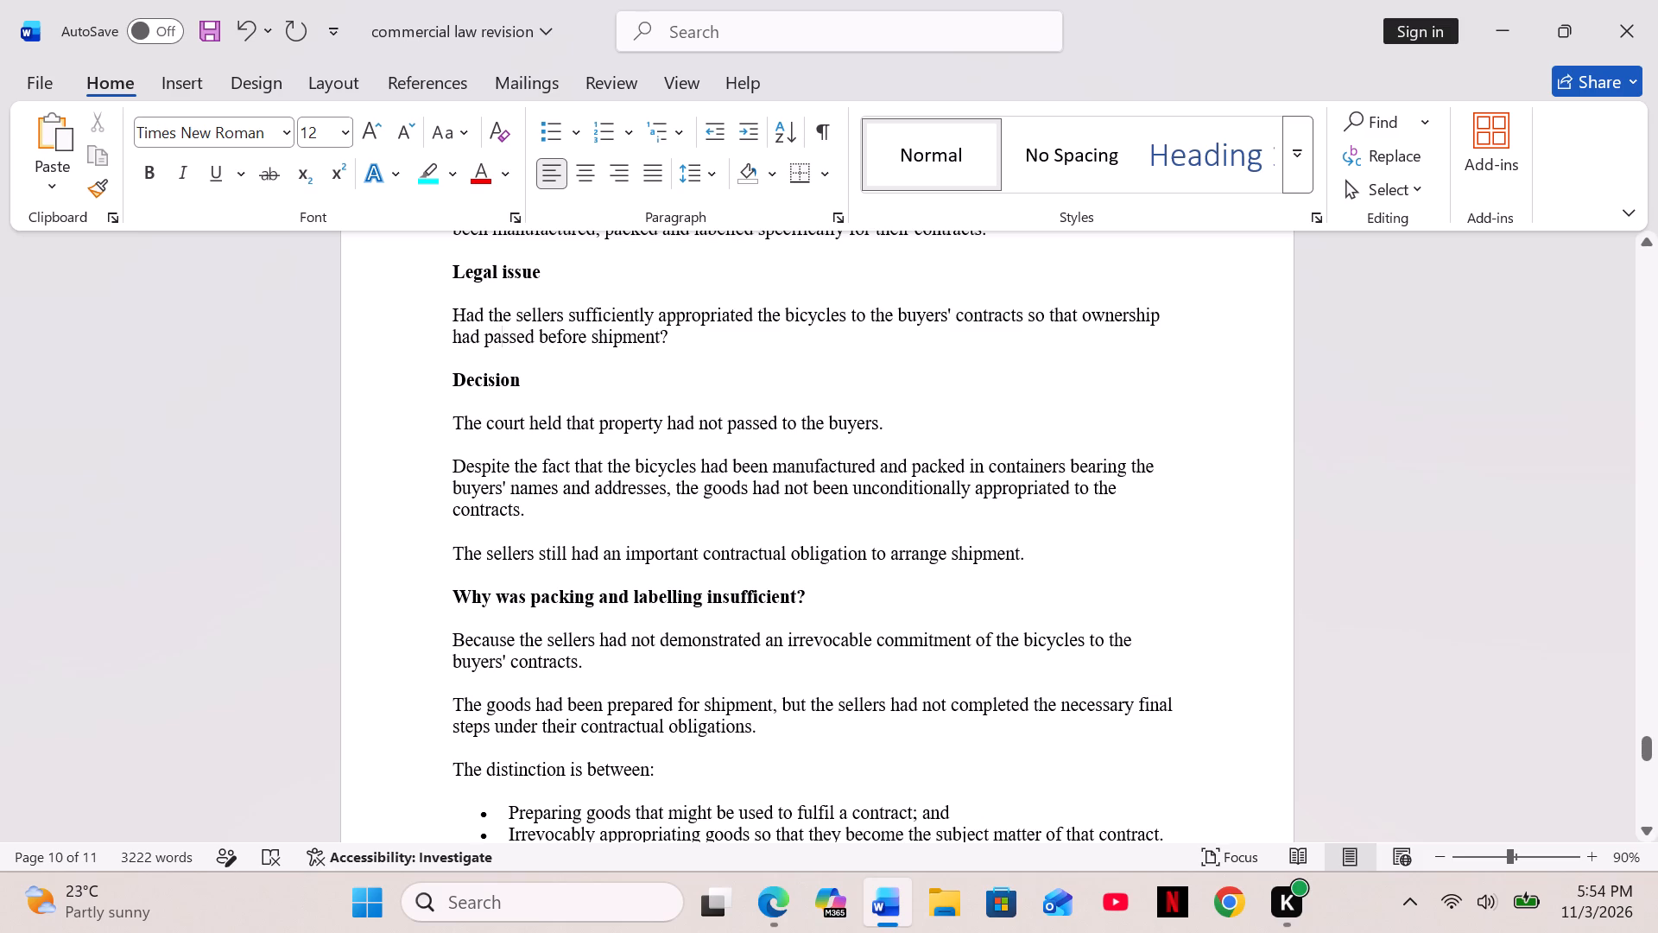
# Highlight "unconditionally appropriated to the contracts." in the Decision section in turquoise.
pyautogui.moveTo(855, 492); pyautogui.dragTo(844, 516)
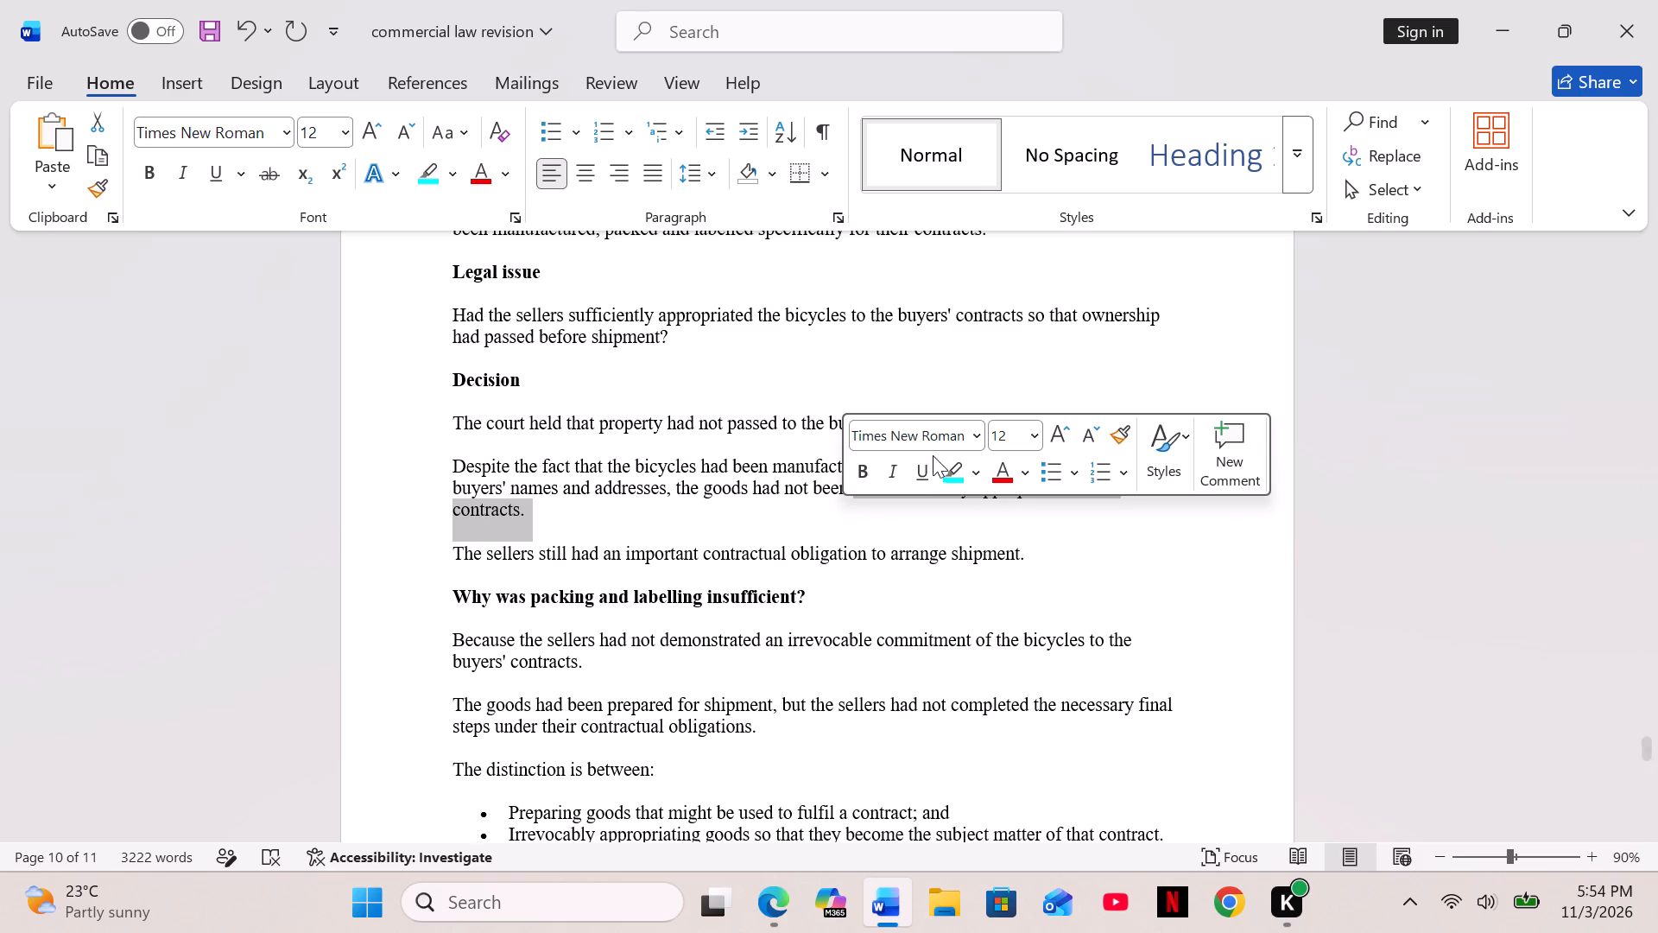
pyautogui.click(945, 469)
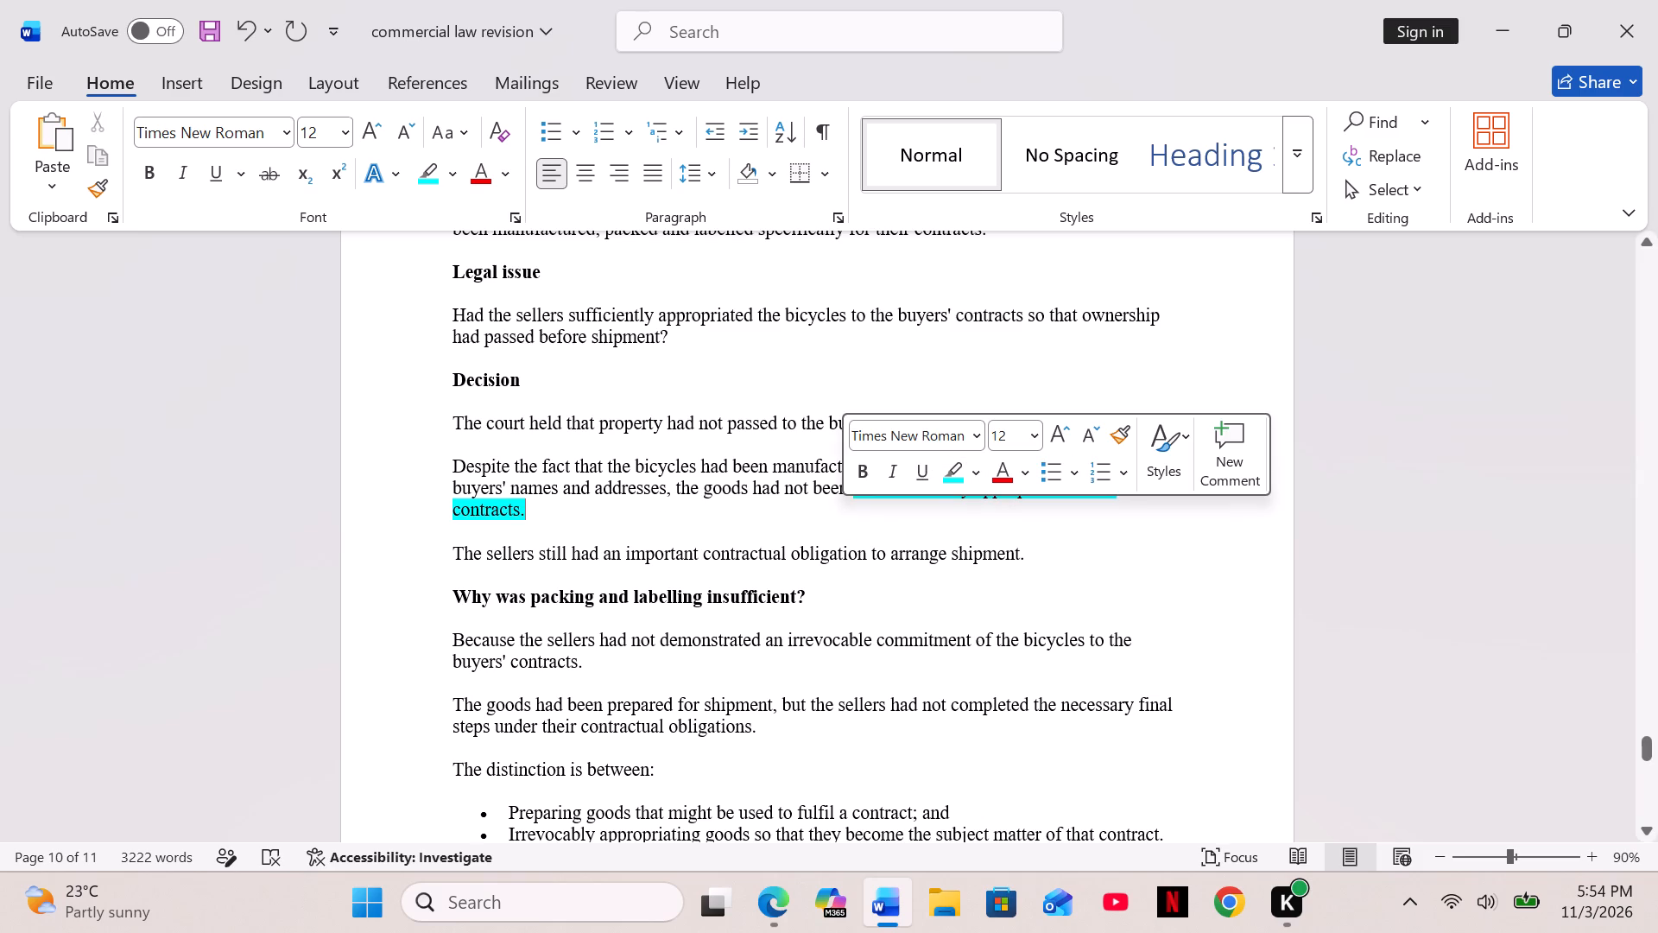
# Join "The sellers still had an important contractual obligation to arrange shipment." onto the preceding Decision paragraph, separated by a space.
pyautogui.click(446, 555)
pyautogui.press('BackSpace')
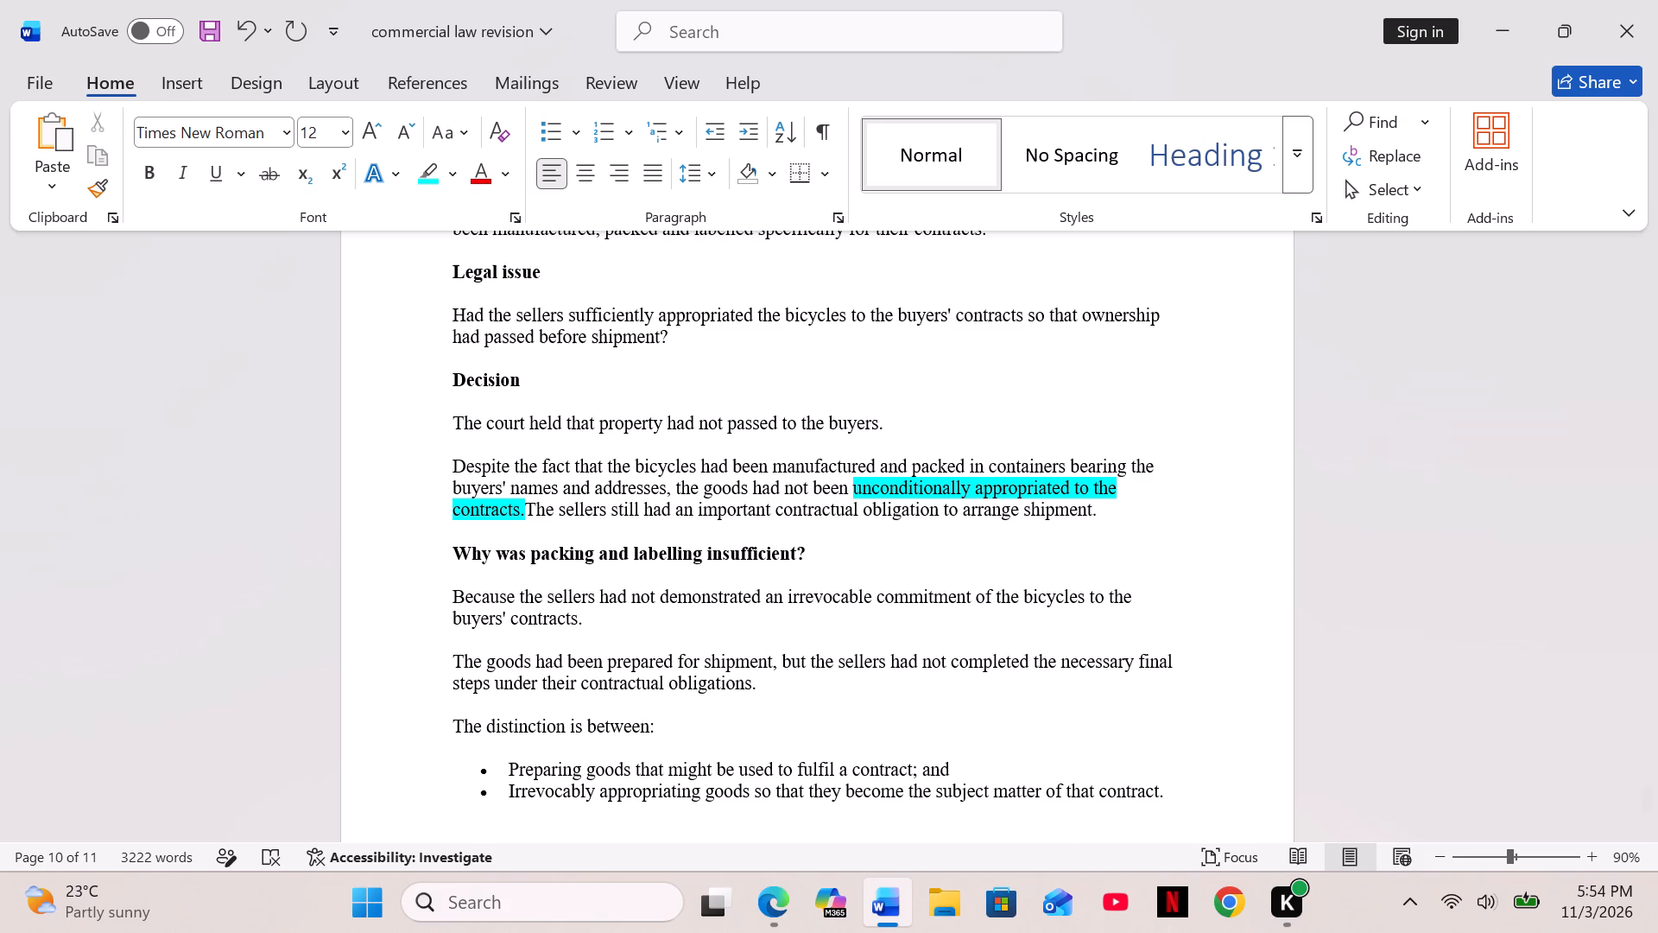
pyautogui.press('space')
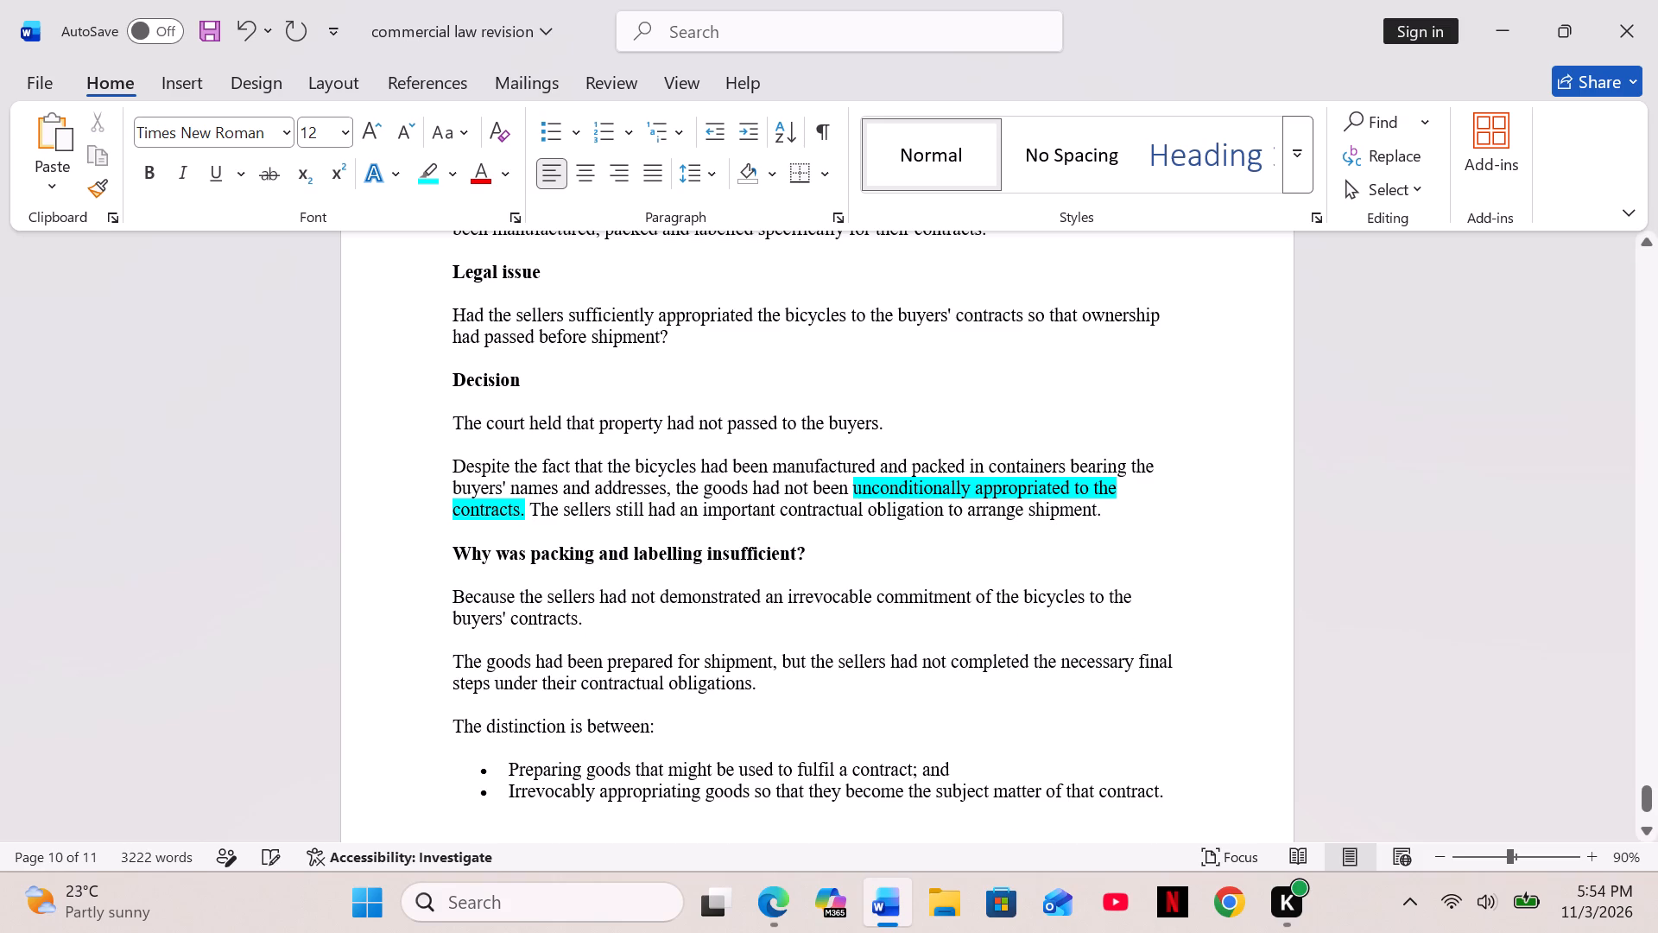
# Highlight "contractual obligation to arrange shipment." in the Decision section in turquoise.
pyautogui.moveTo(783, 512); pyautogui.dragTo(1020, 546)
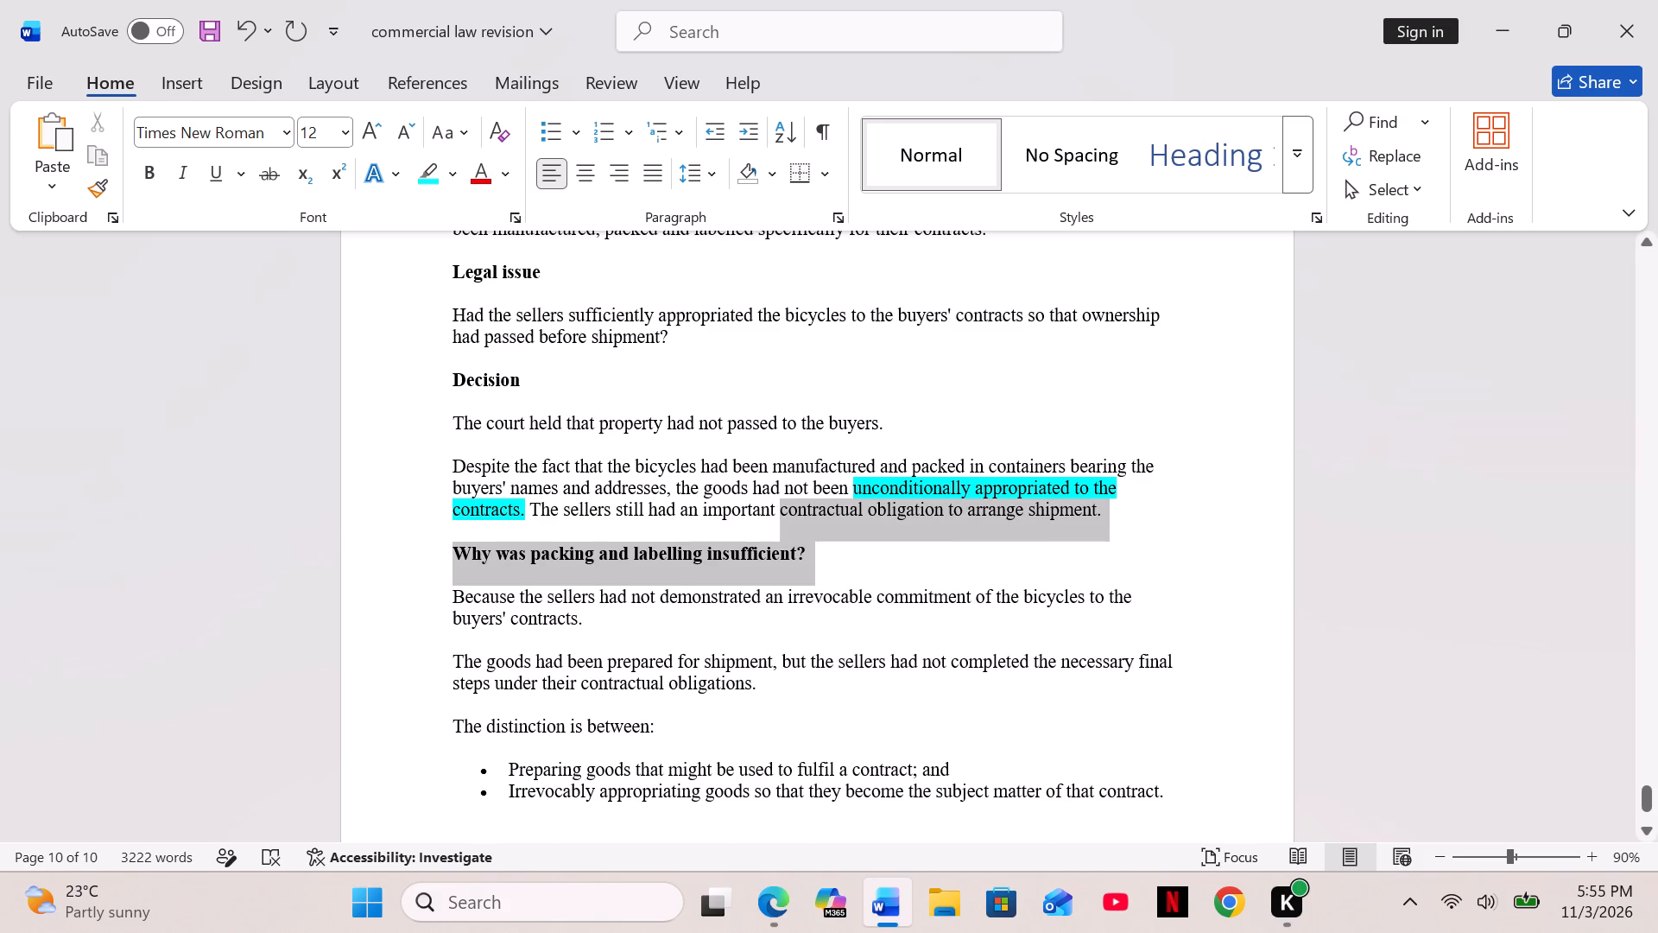
pyautogui.moveTo(1020, 546); pyautogui.dragTo(1252, 524)
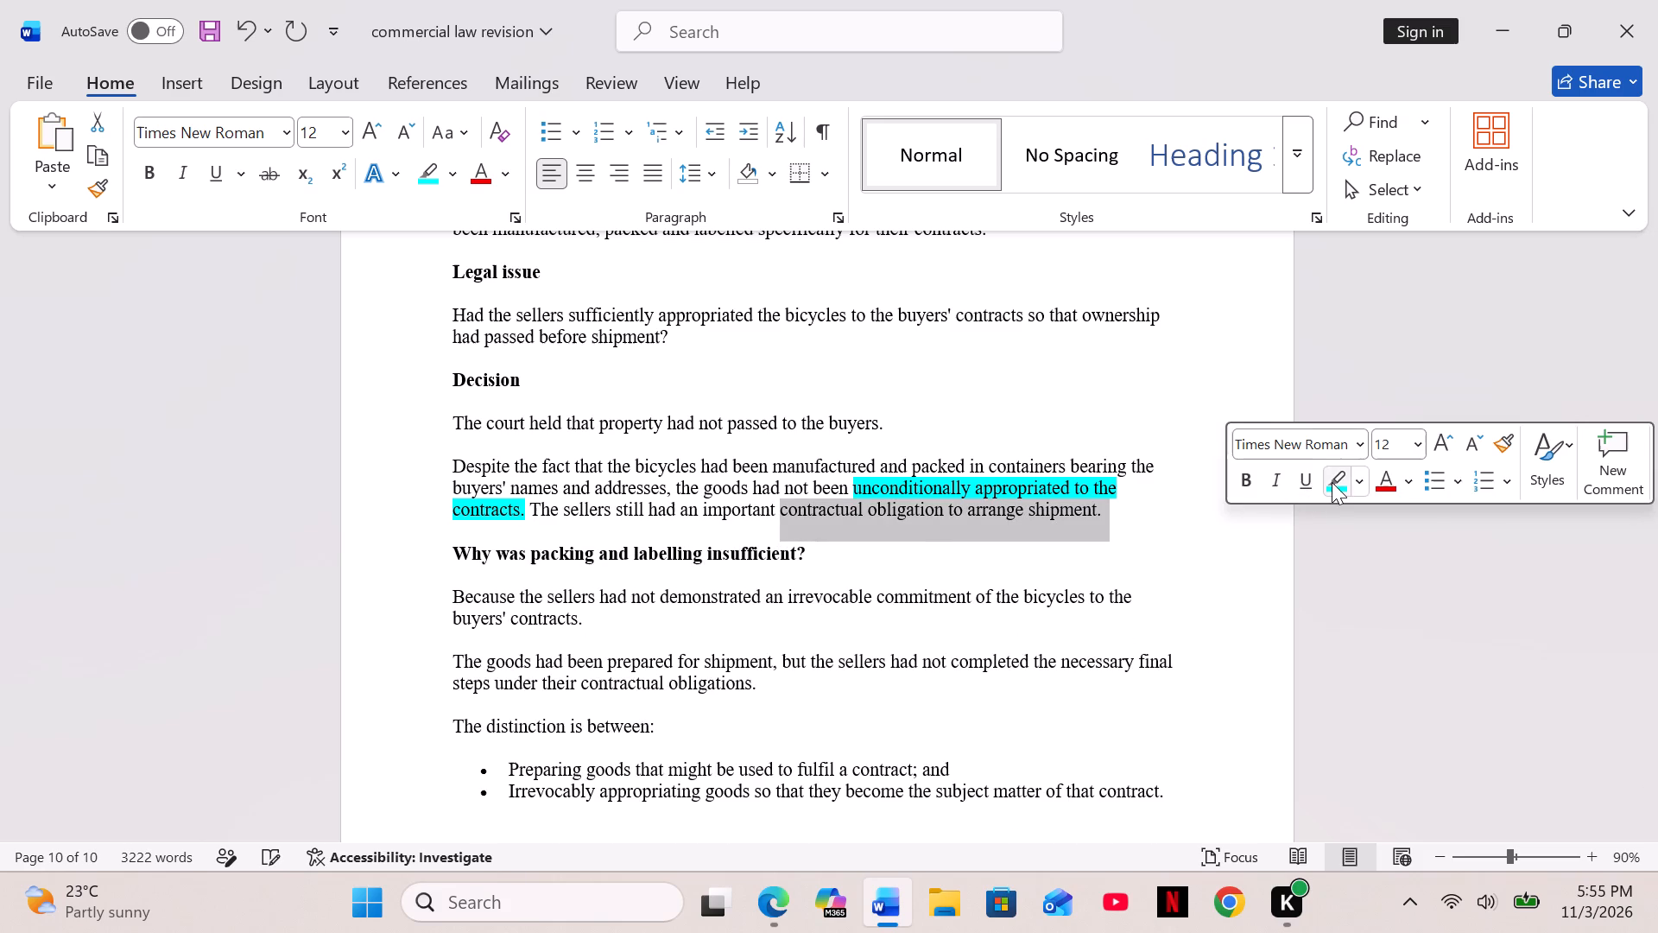
pyautogui.click(1332, 482)
# Highlight "sellers had not demonstrated an irrevocable commitment" under "Why was packing and labelling insufficient?" in turquoise.
pyautogui.scroll(-1, 918, 670)
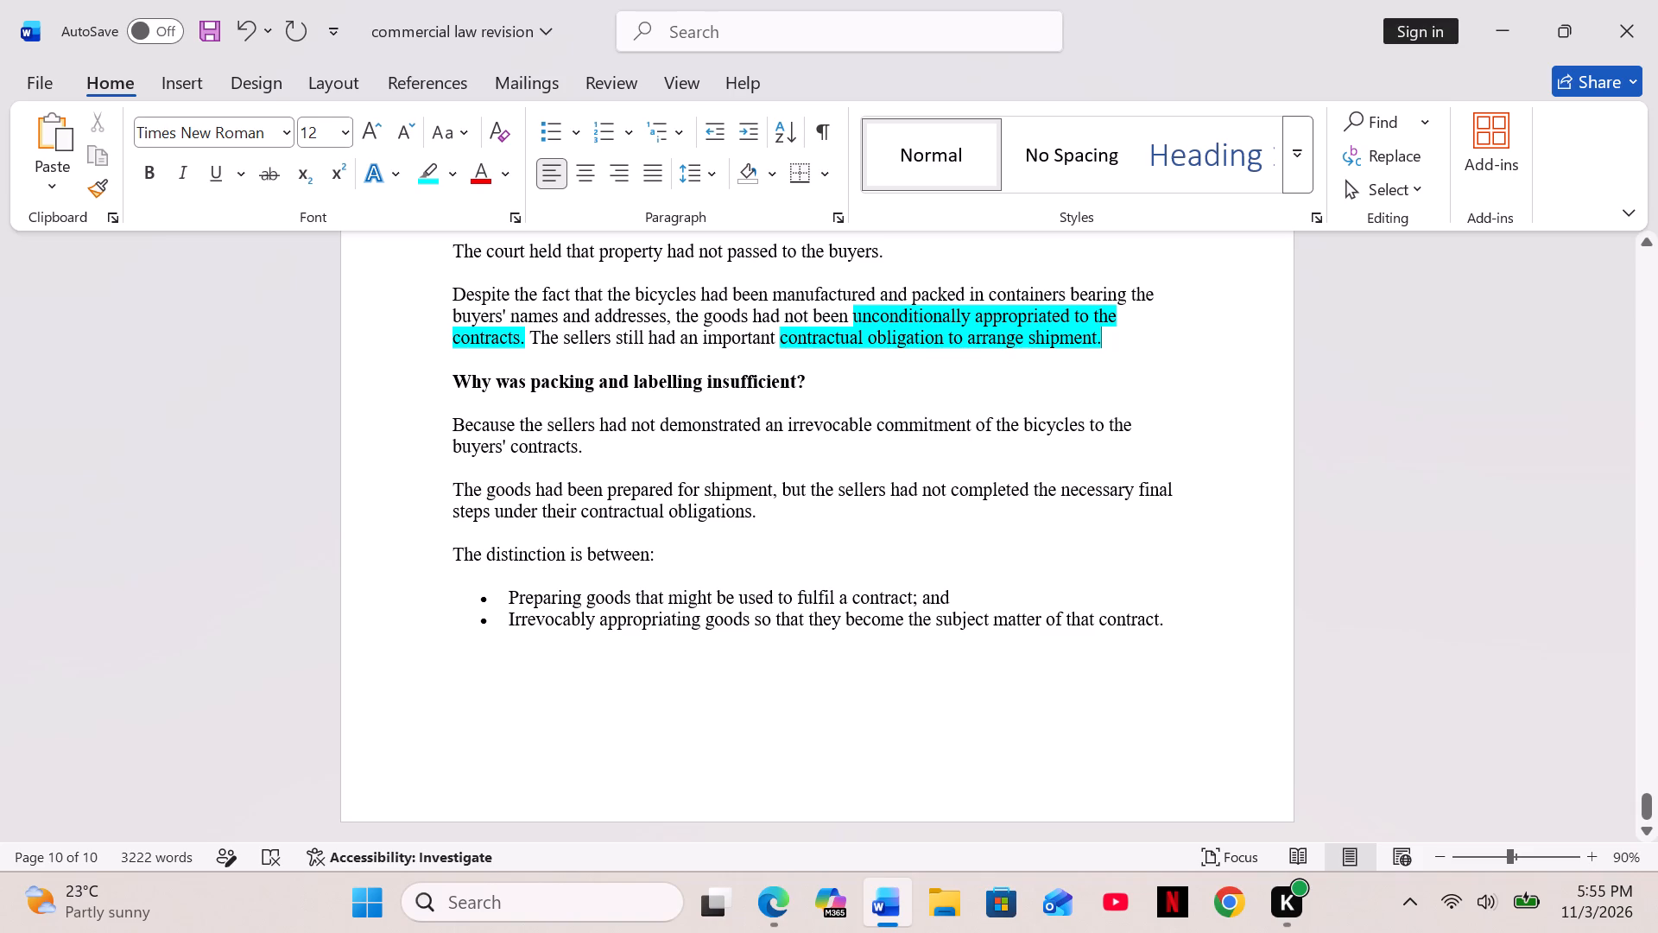
pyautogui.moveTo(546, 424); pyautogui.dragTo(940, 423)
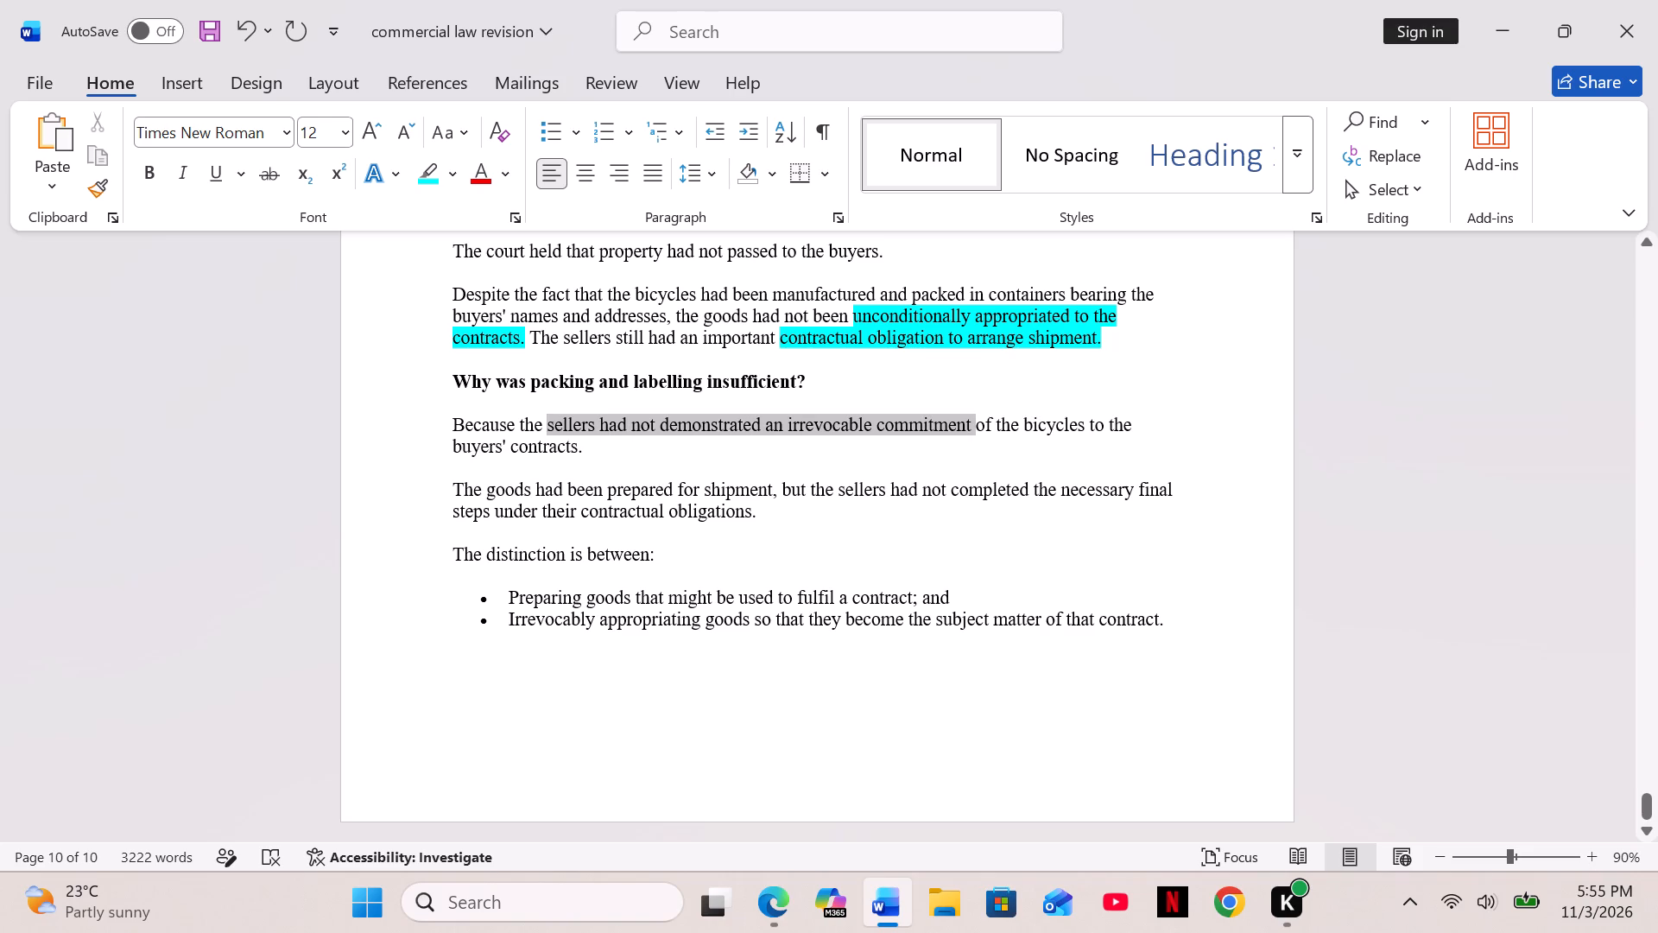
pyautogui.moveTo(940, 423); pyautogui.dragTo(940, 422)
pyautogui.click(1041, 373)
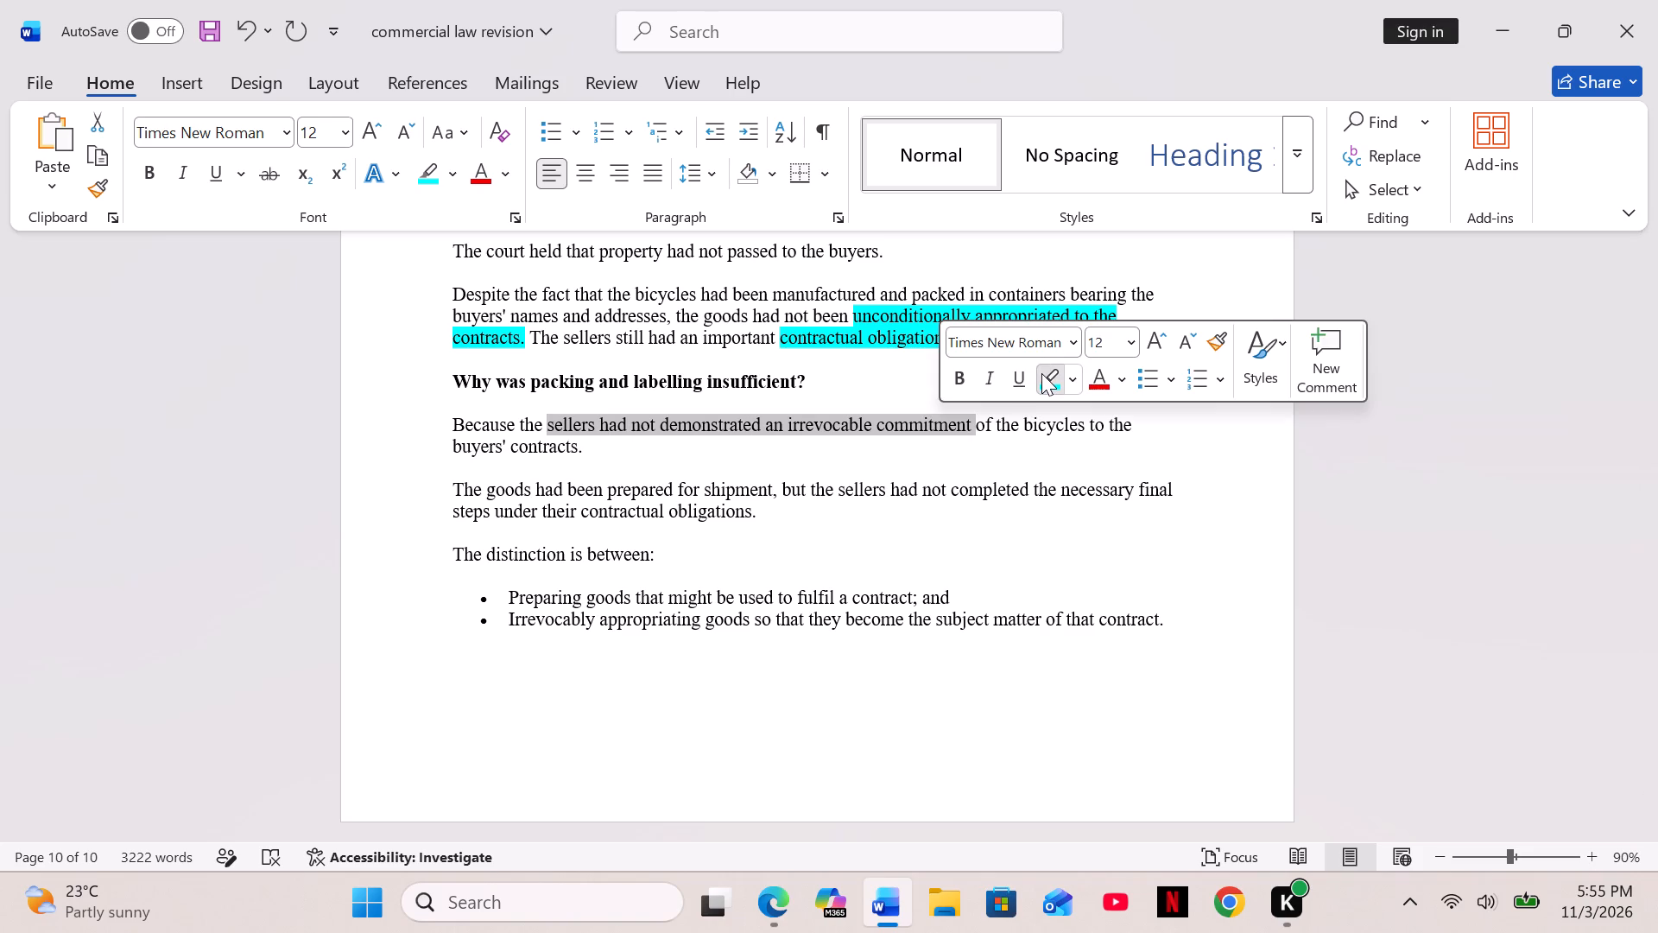
# Join the paragraph starting "The goods had been prepared for shipment" onto the preceding one, separated by a space.
pyautogui.click(447, 495)
pyautogui.press('BackSpace')
pyautogui.press('space')
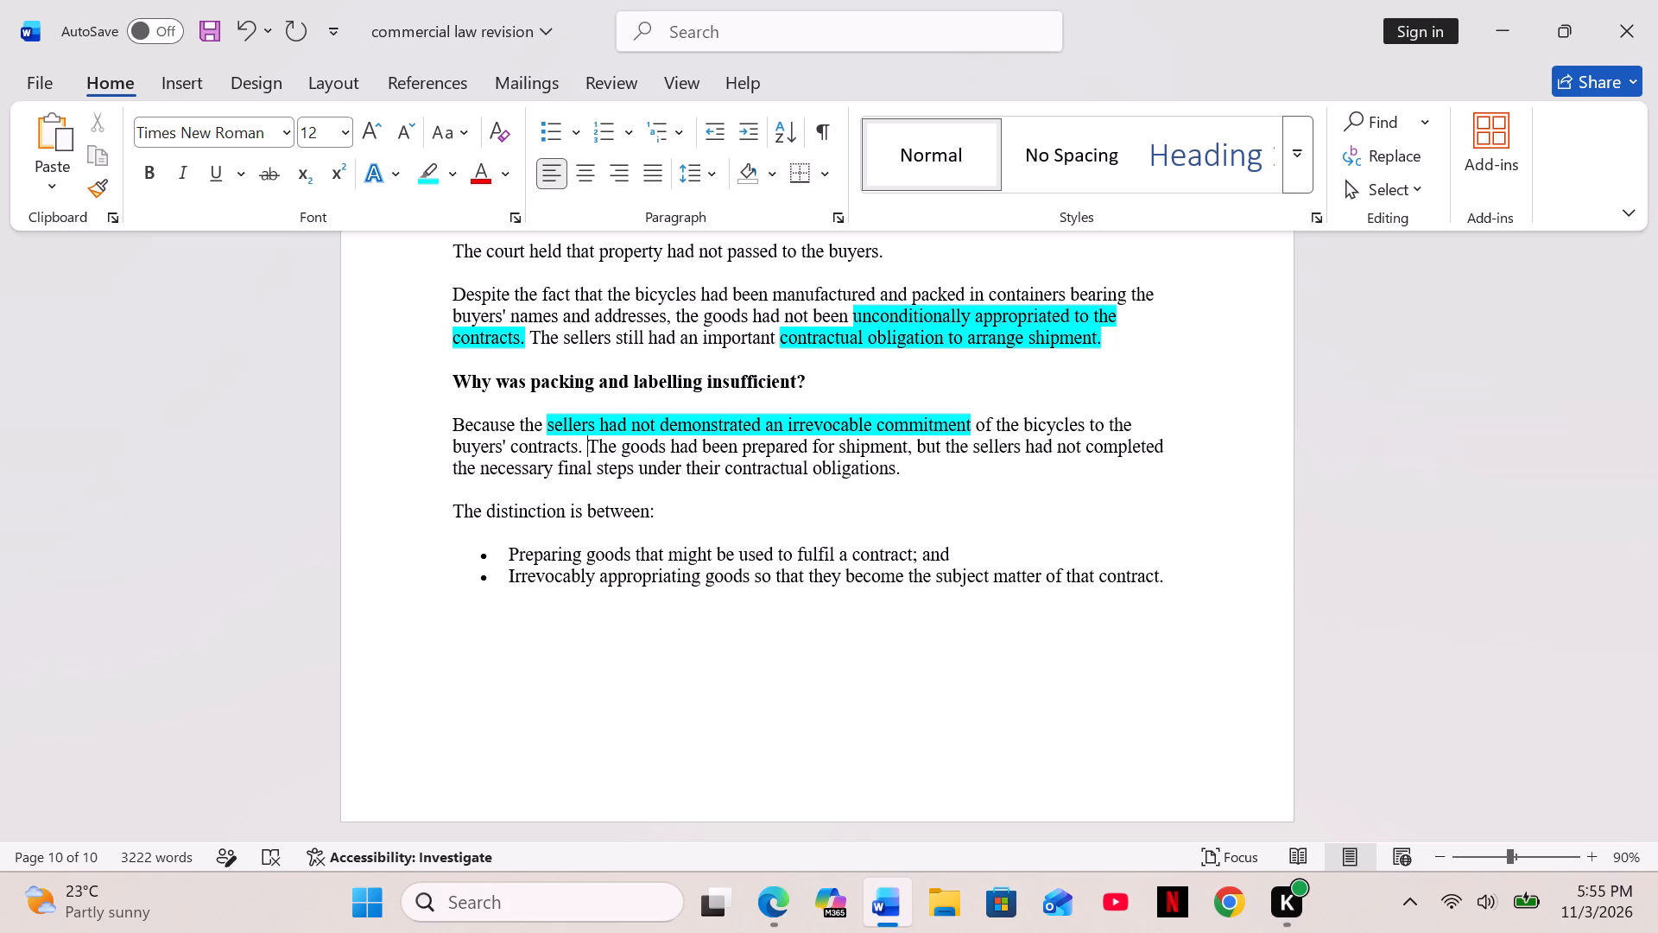
# Start a new unbulleted paragraph at the page margin below the two bullets on the distinction.
pyautogui.scroll(-2, 586, 549)
pyautogui.scroll(-1, 750, 433)
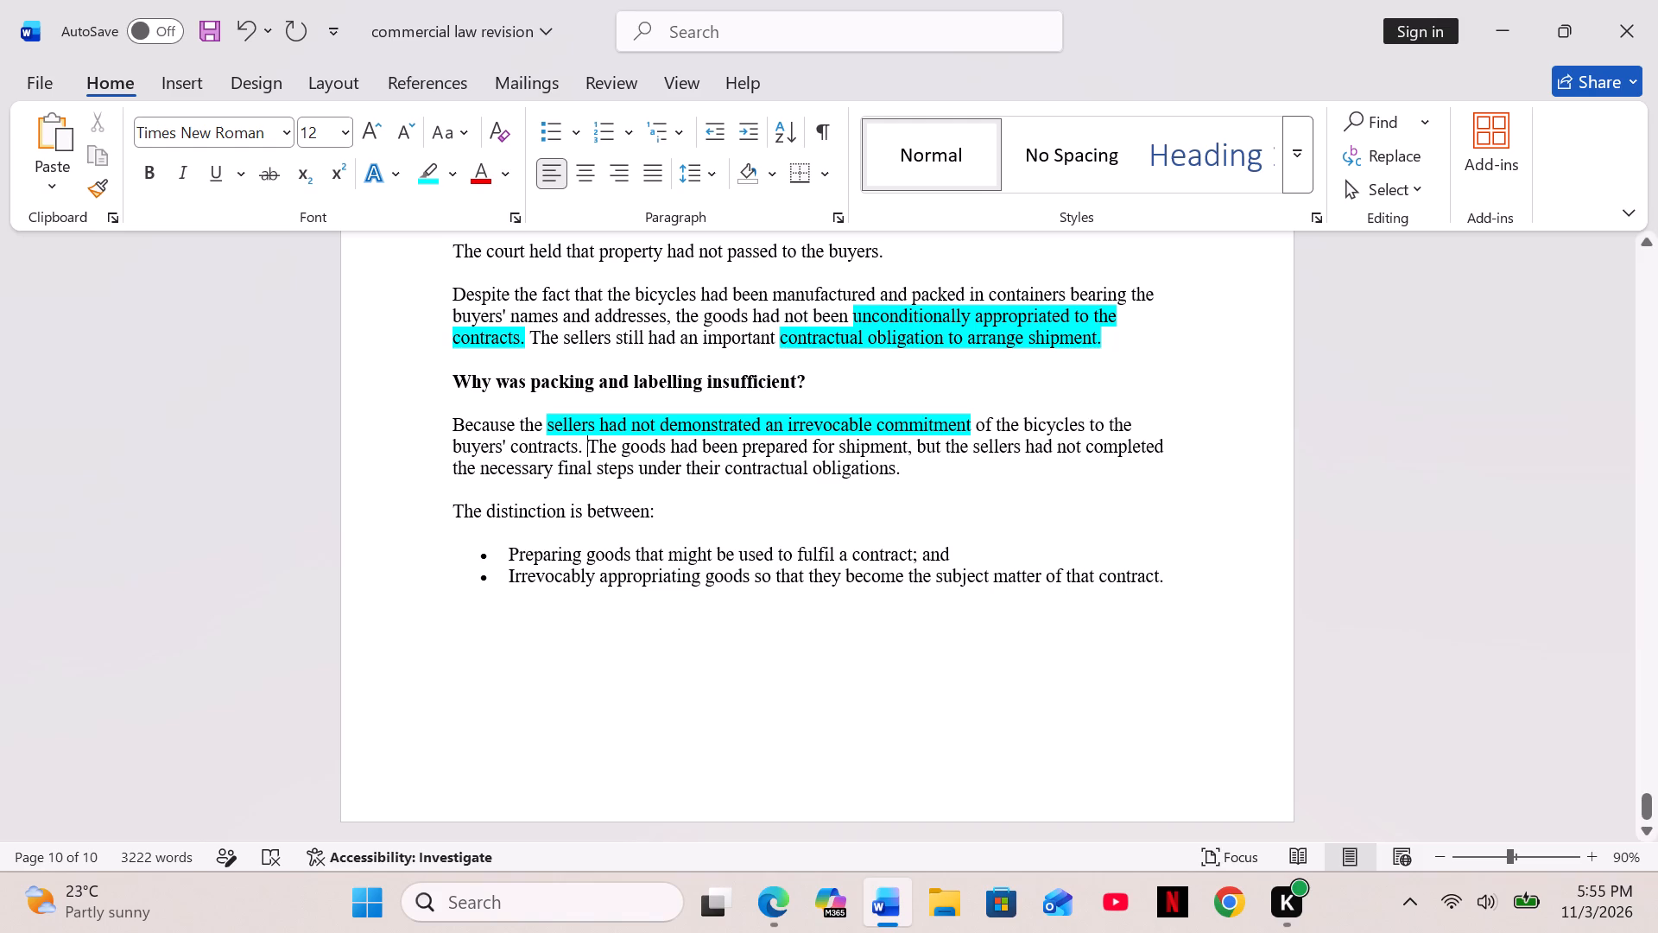
pyautogui.scroll(-2, 750, 433)
pyautogui.hscroll(1, 834, 612)
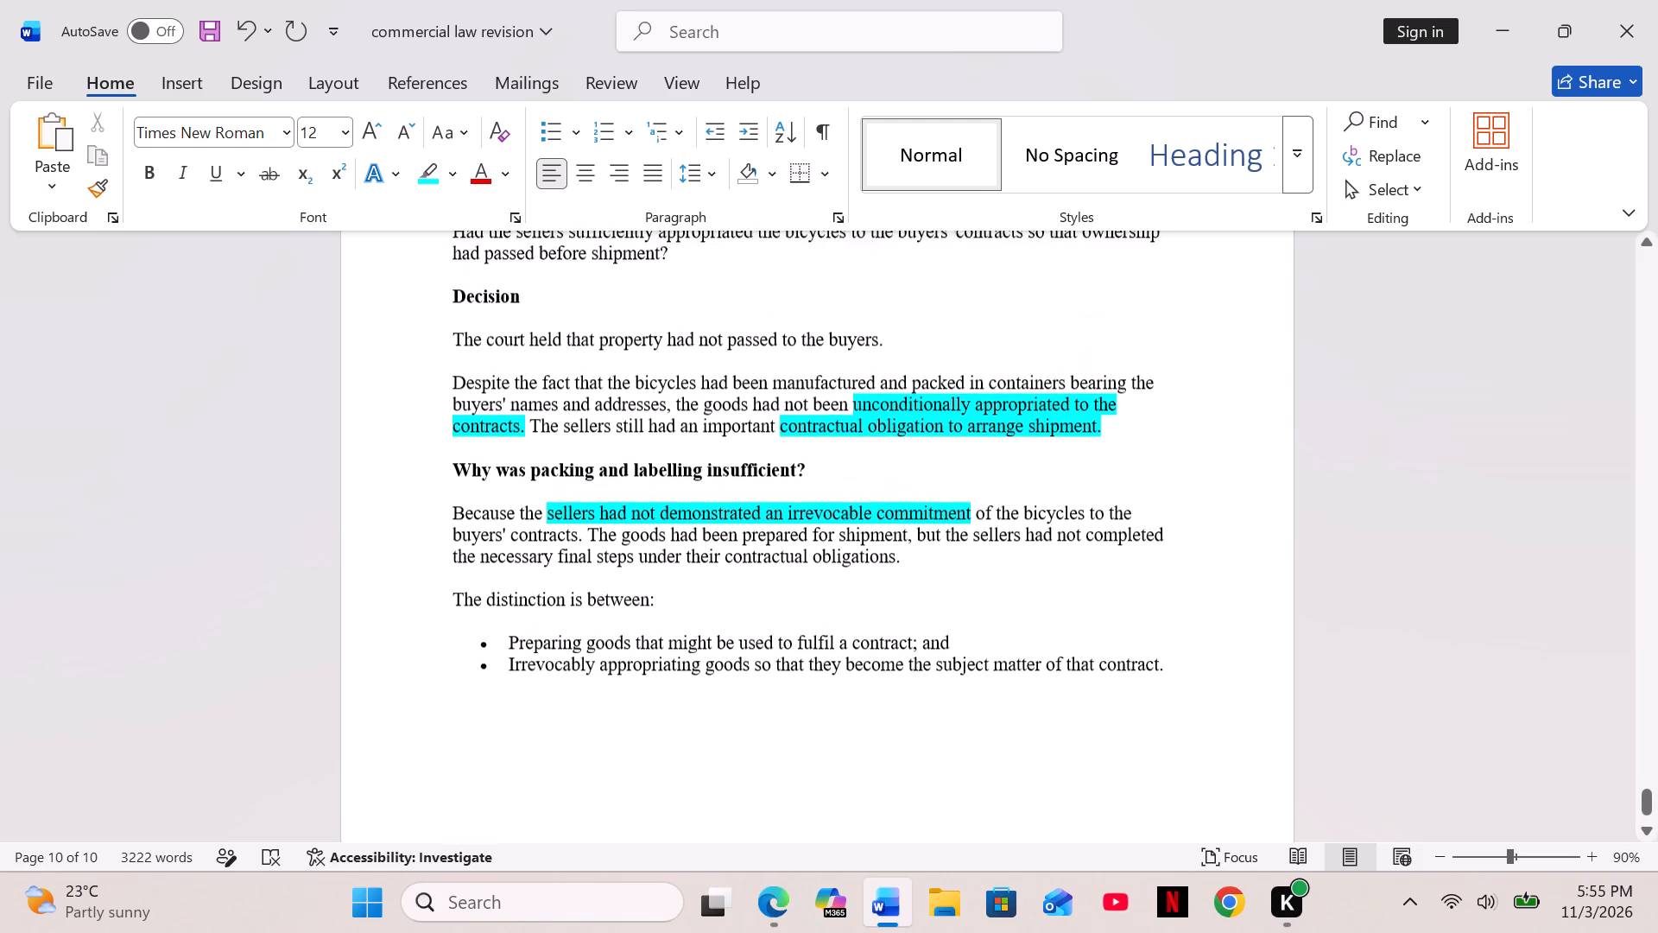
pyautogui.hscroll(1, 834, 612)
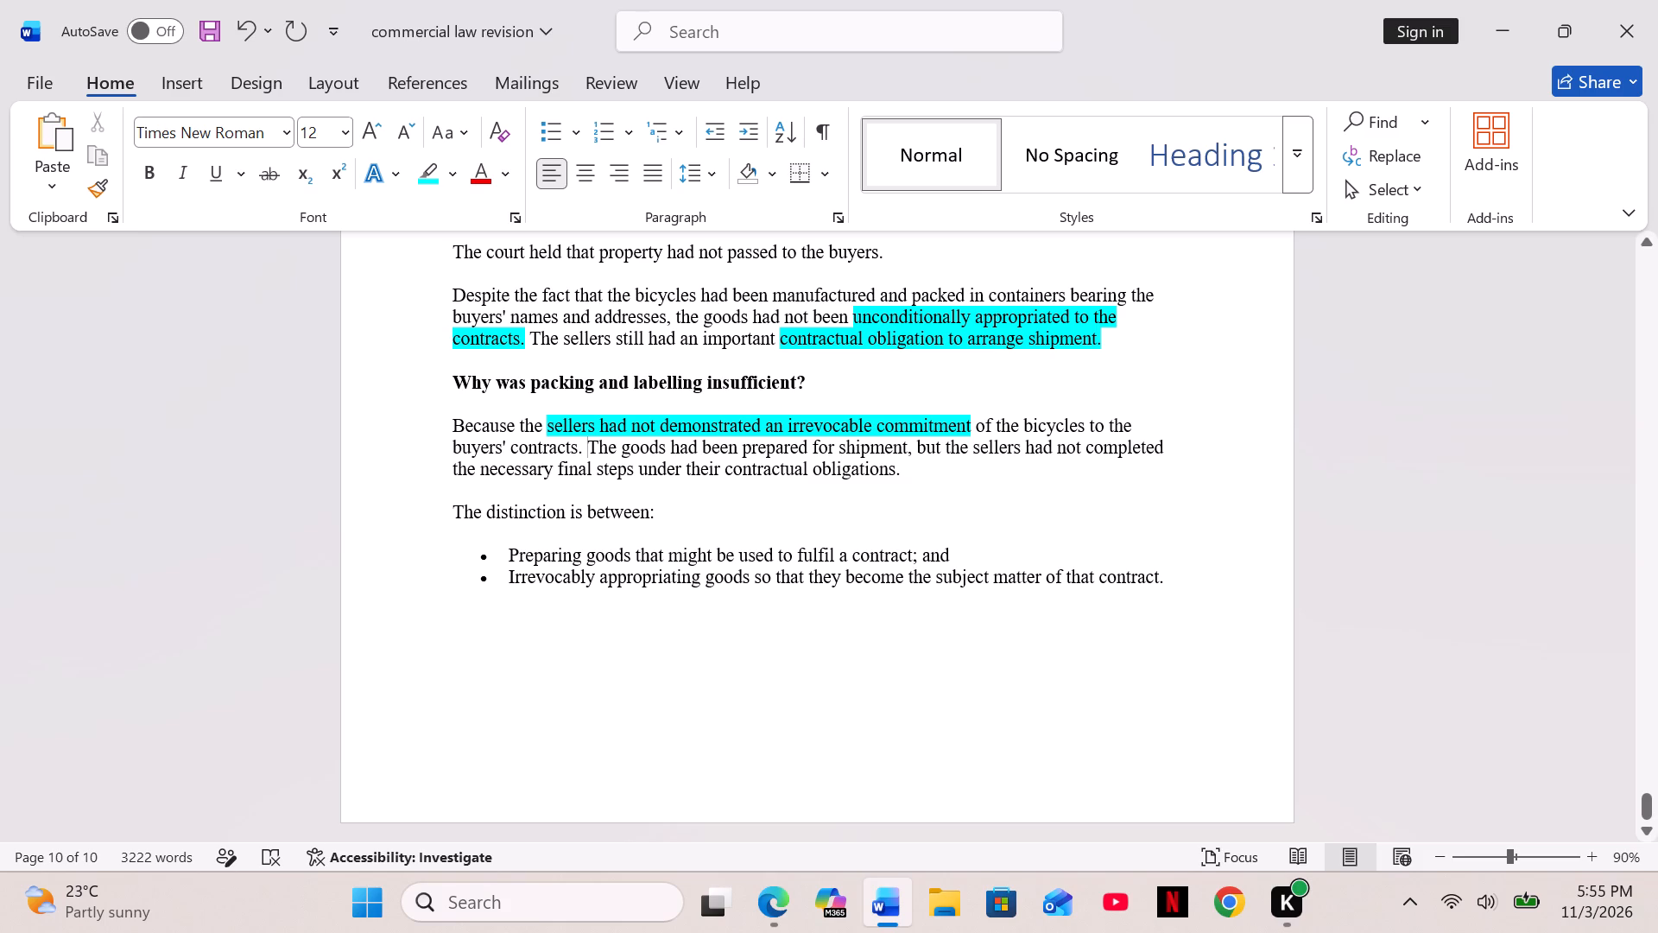
pyautogui.click(1199, 582)
pyautogui.press('Return')
pyautogui.click(548, 123)
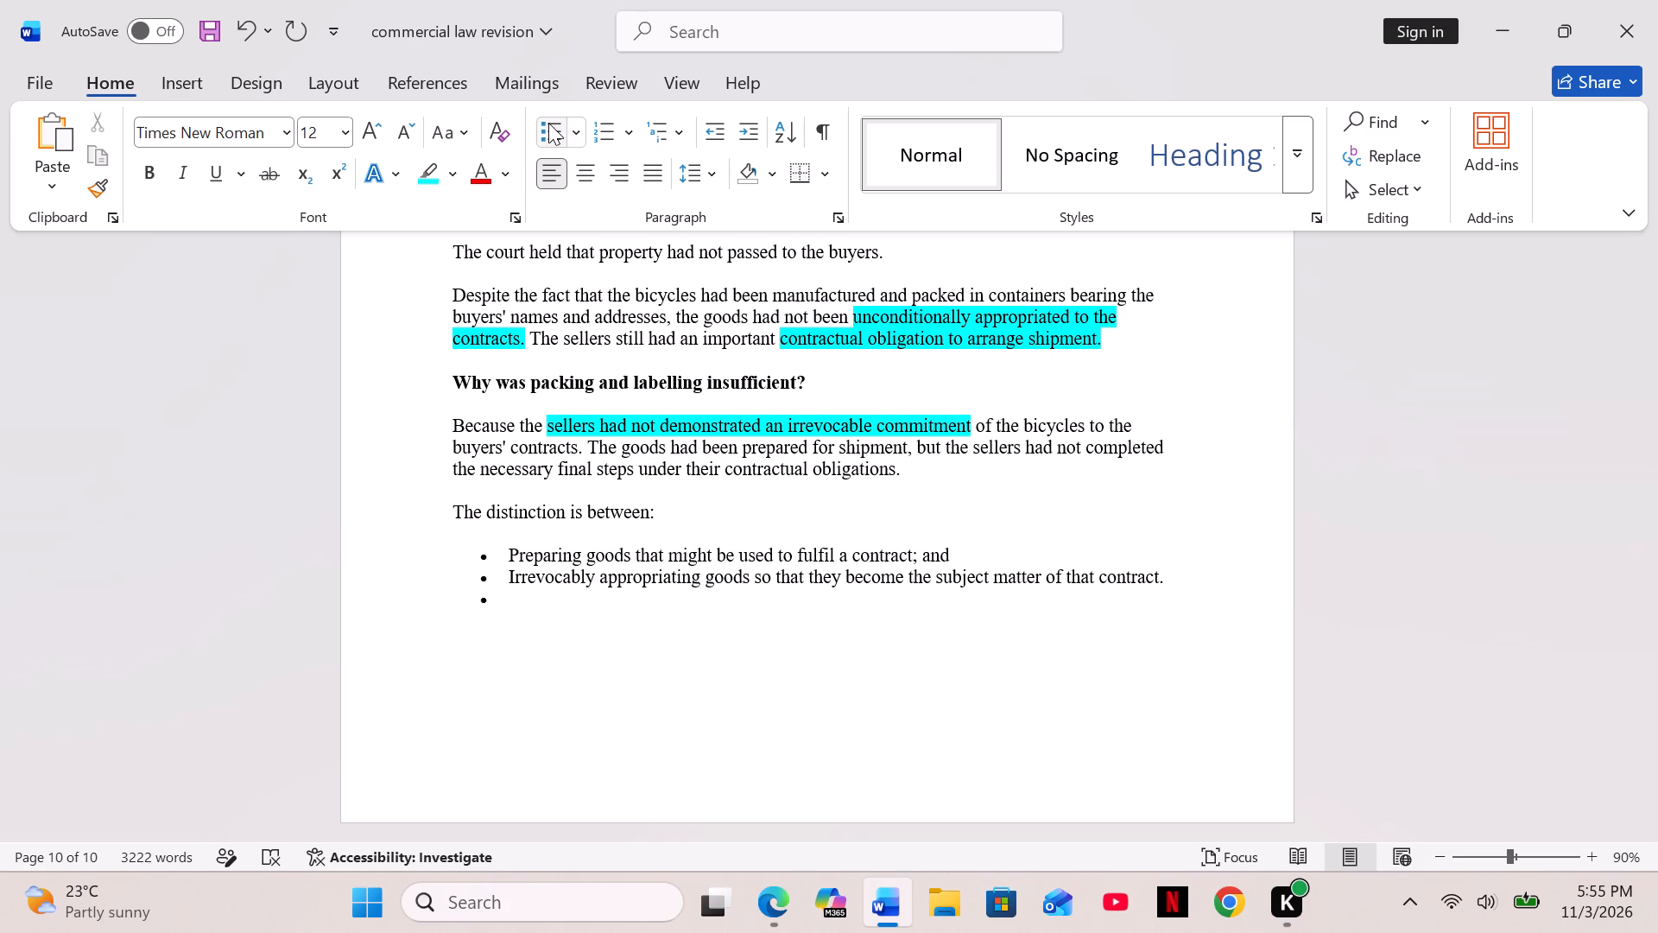
pyautogui.press('BackSpace')
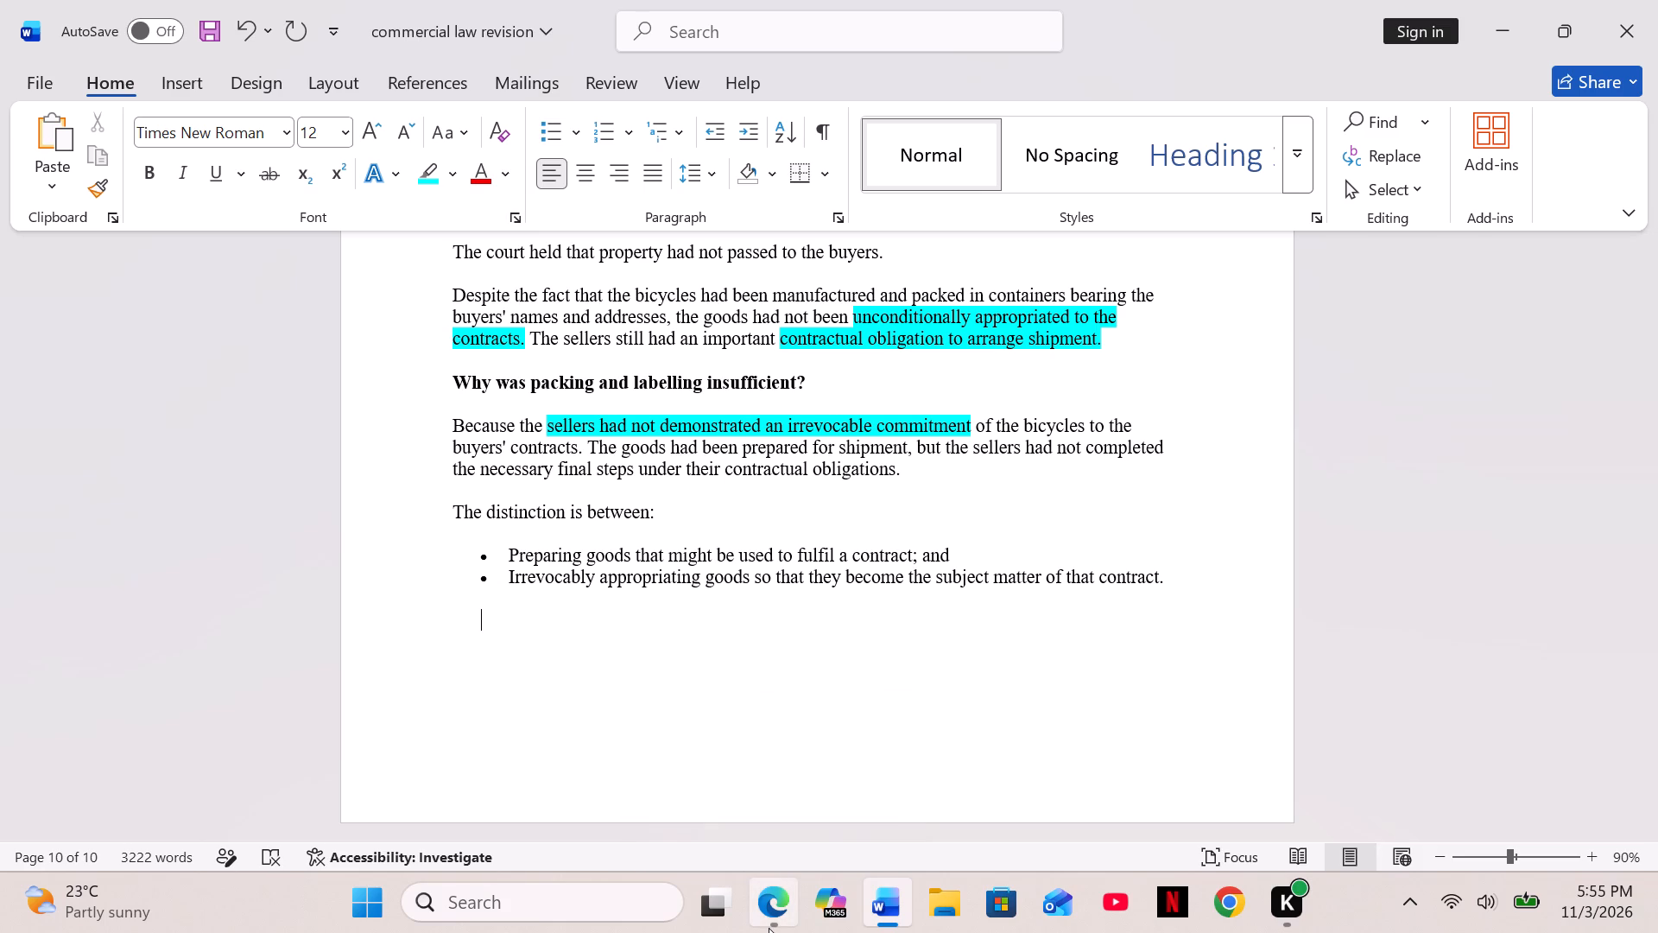
pyautogui.click(766, 916)
pyautogui.click(782, 584)
pyautogui.scroll(-2, 782, 584)
pyautogui.moveTo(585, 332); pyautogui.dragTo(1135, 332)
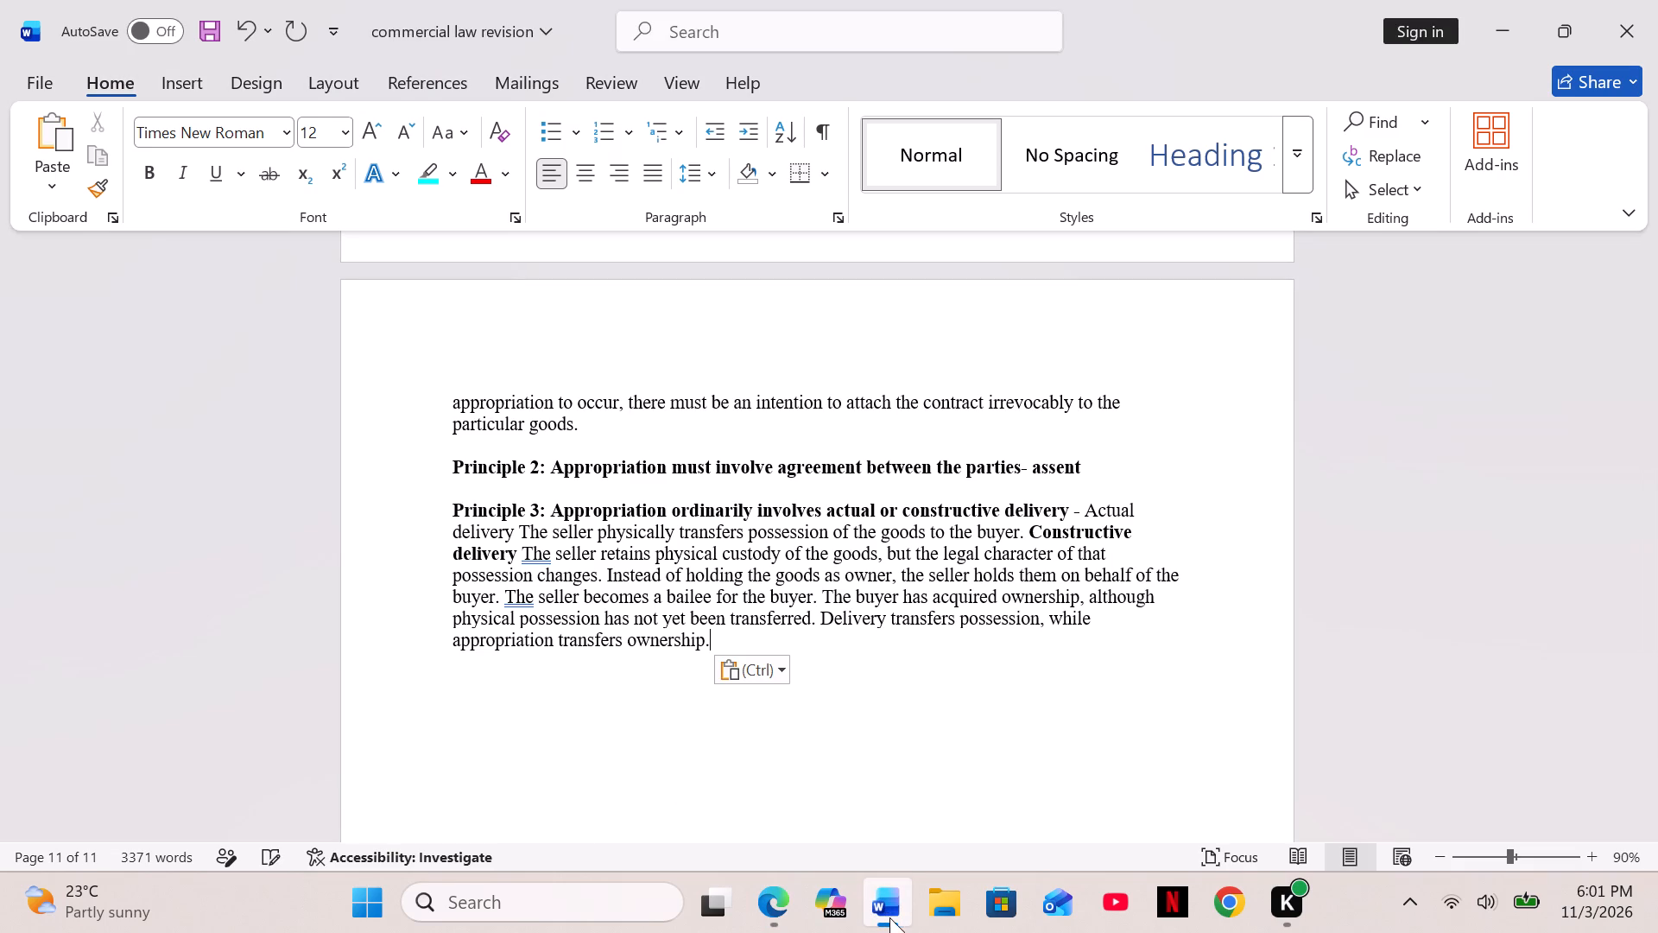
# Copy ChatGPT's heading "Principle 4: Risk may provide evidence of whether property has passed" into Word as a new paragraph below Principle 3.
pyautogui.click(887, 914)
pyautogui.click(885, 639)
pyautogui.scroll(-1, 885, 639)
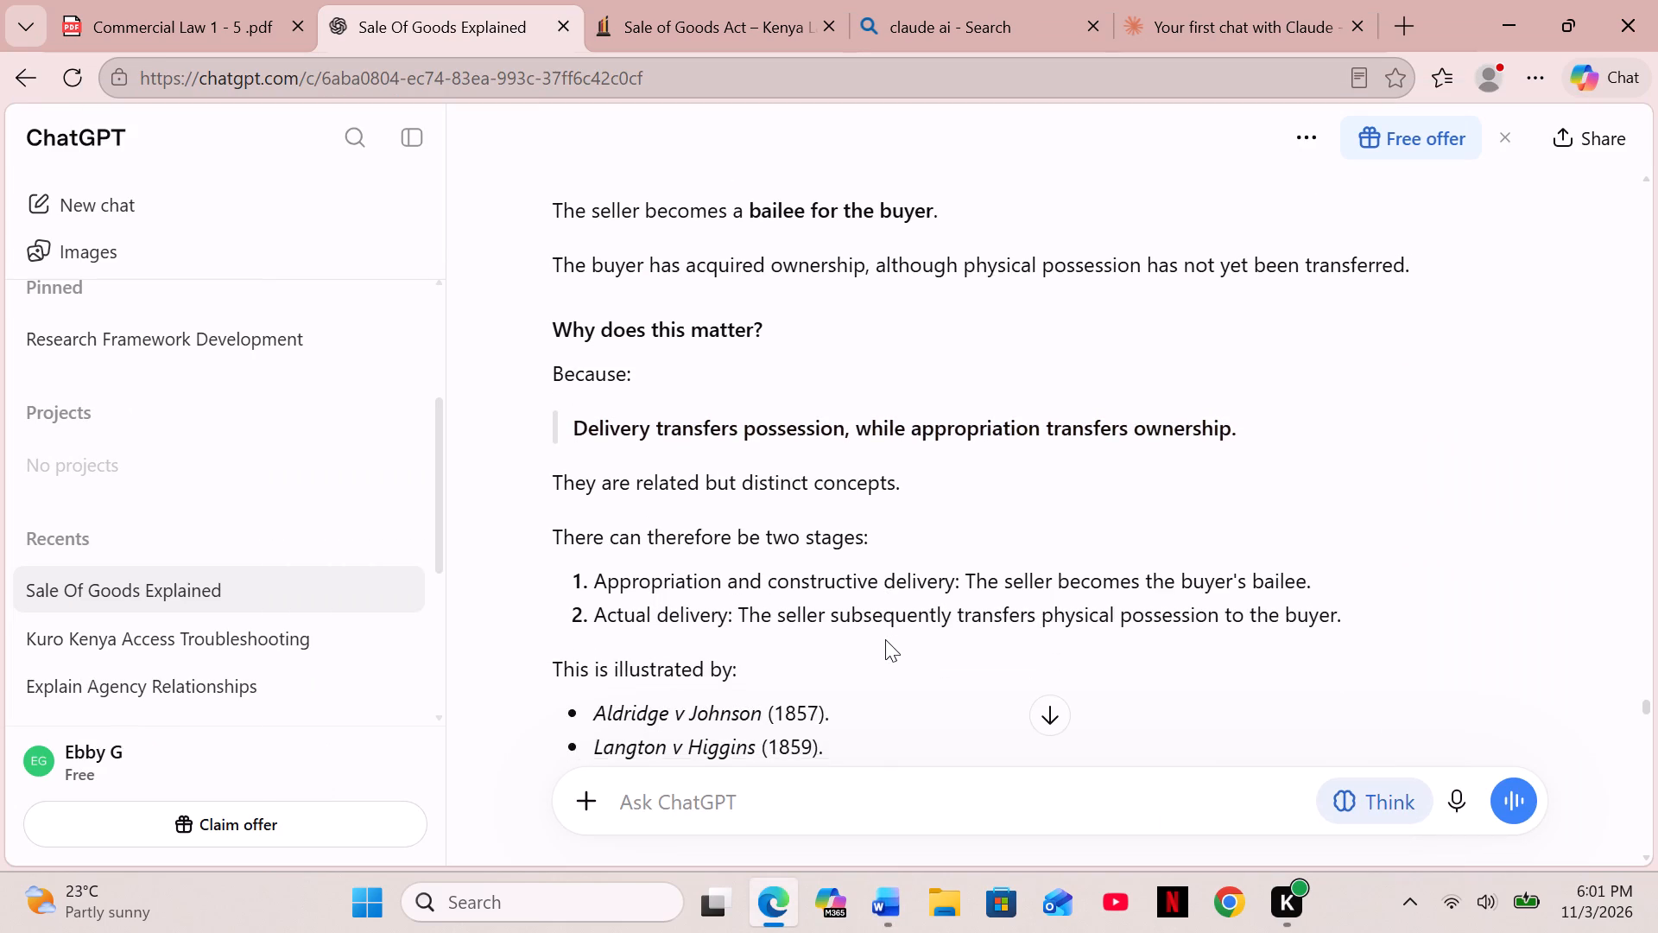
pyautogui.scroll(-2, 885, 639)
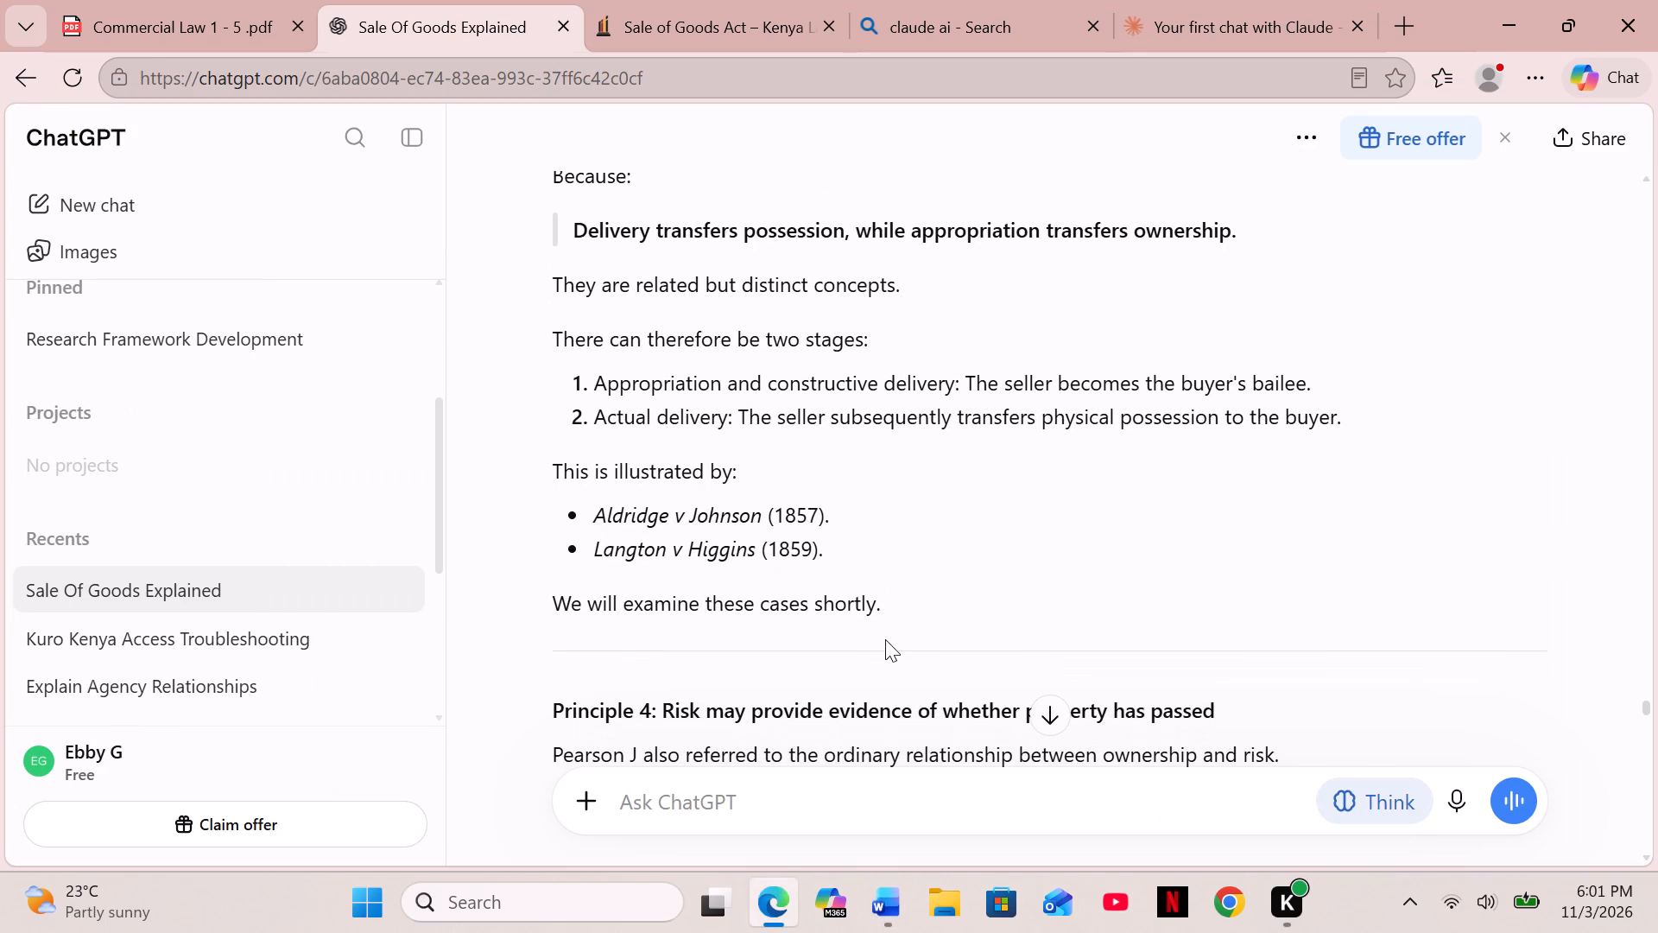
pyautogui.scroll(-2, 885, 639)
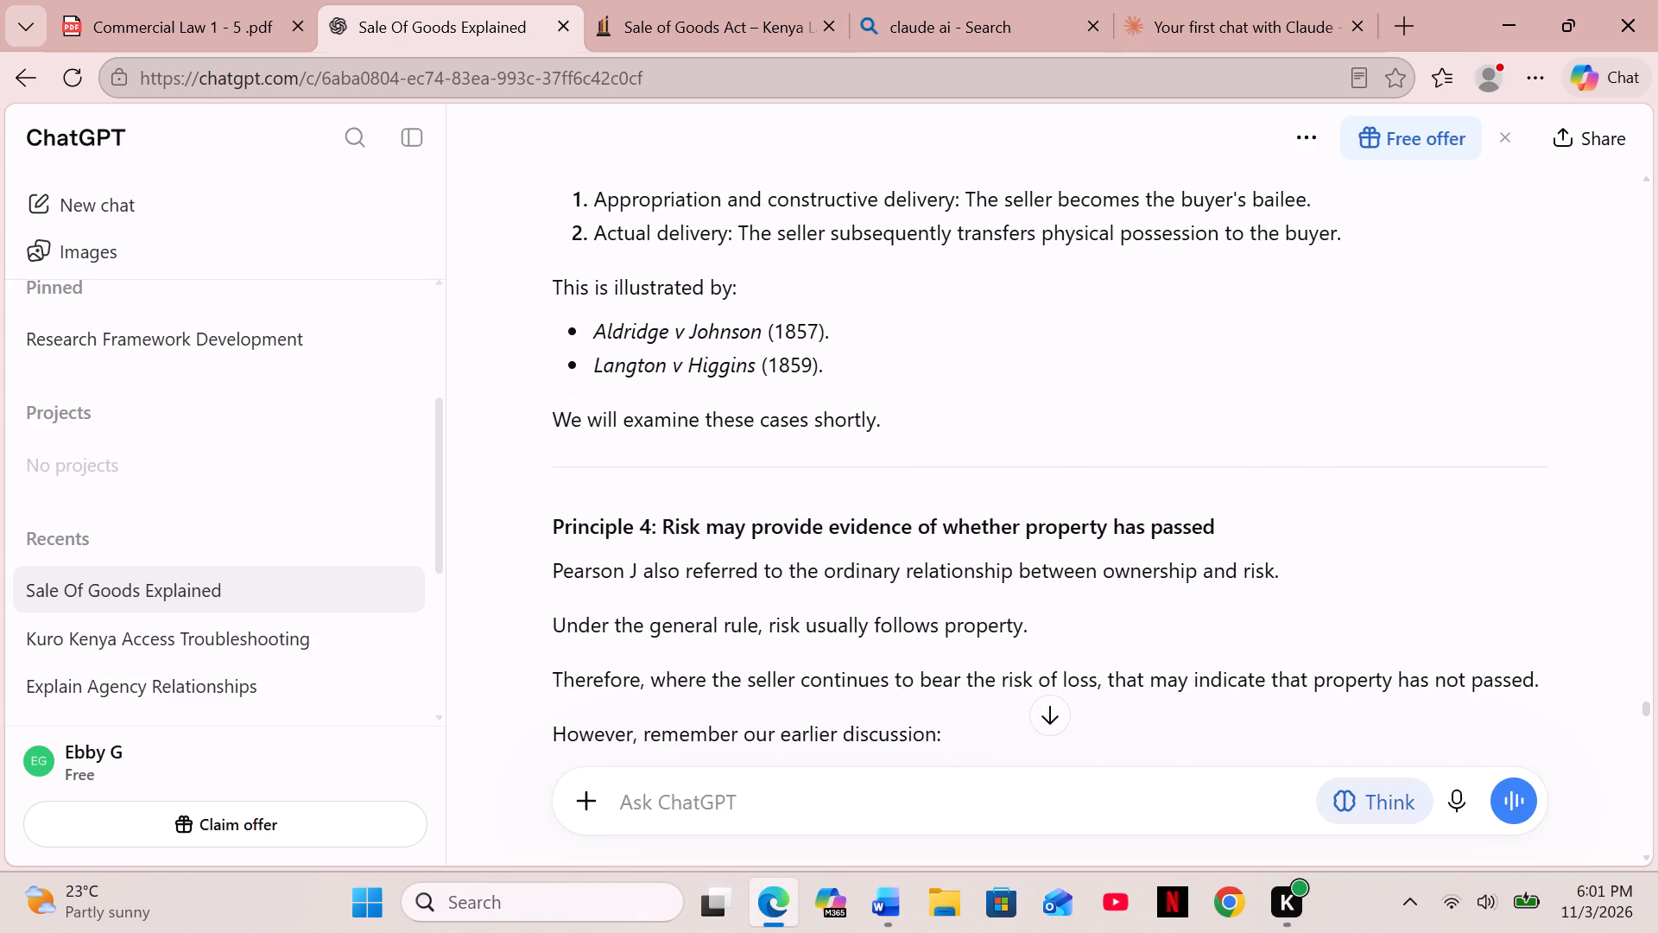
pyautogui.scroll(-1, 885, 639)
pyautogui.moveTo(552, 434); pyautogui.dragTo(1251, 418)
pyautogui.click(1305, 332)
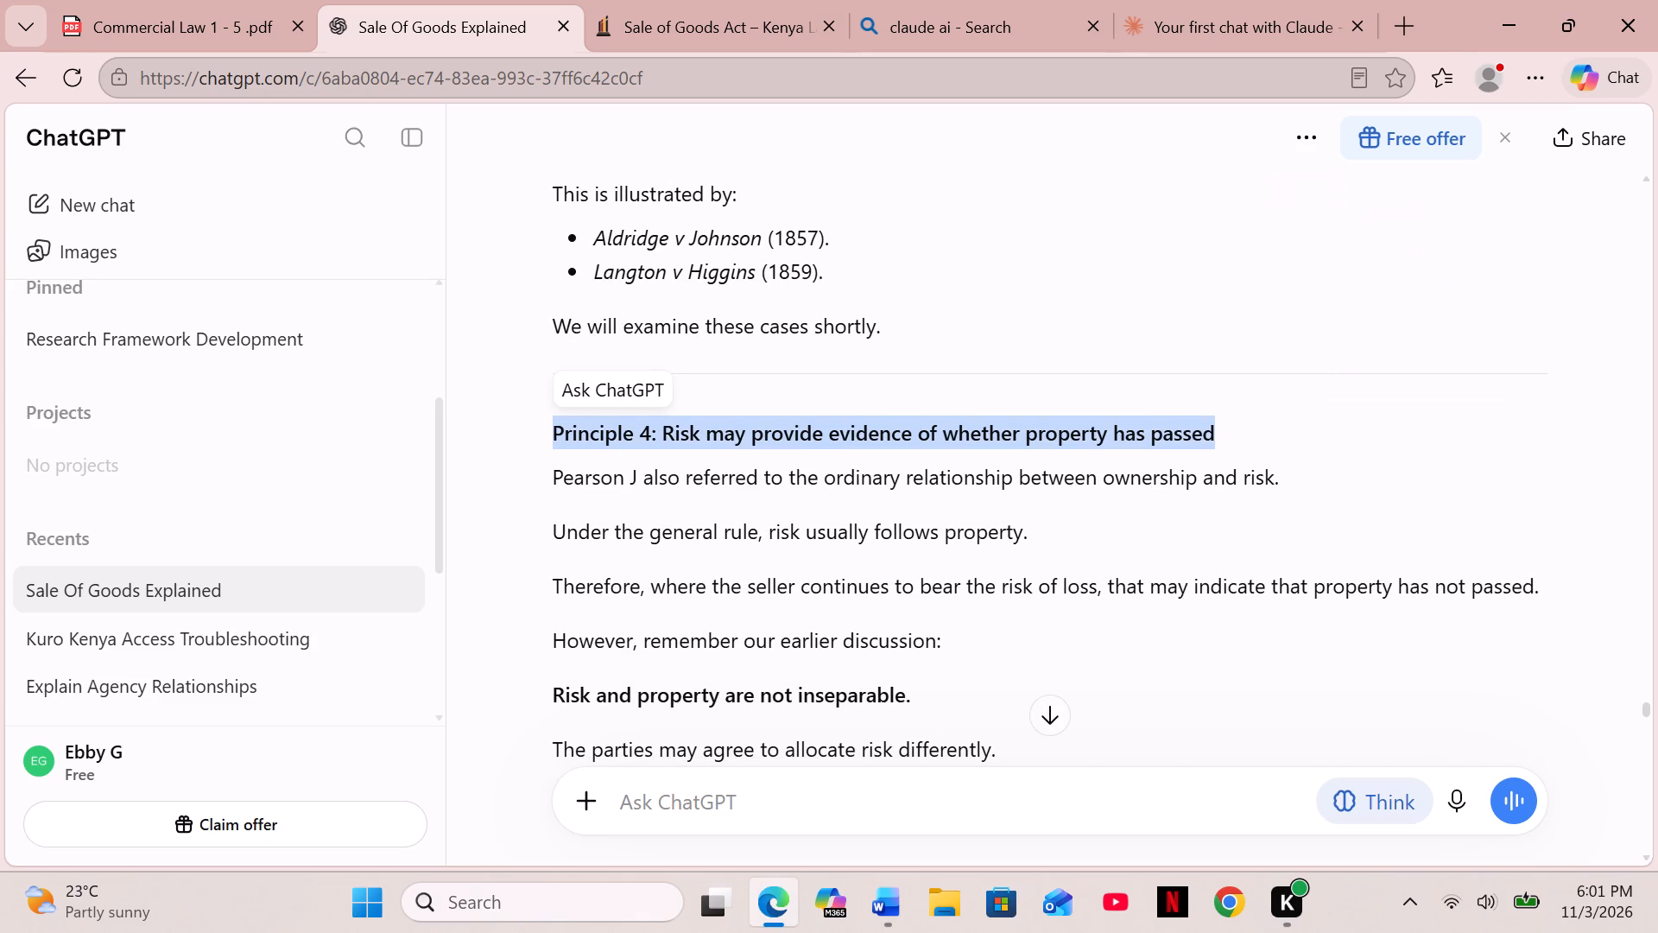
pyautogui.click(883, 896)
pyautogui.press('Return')
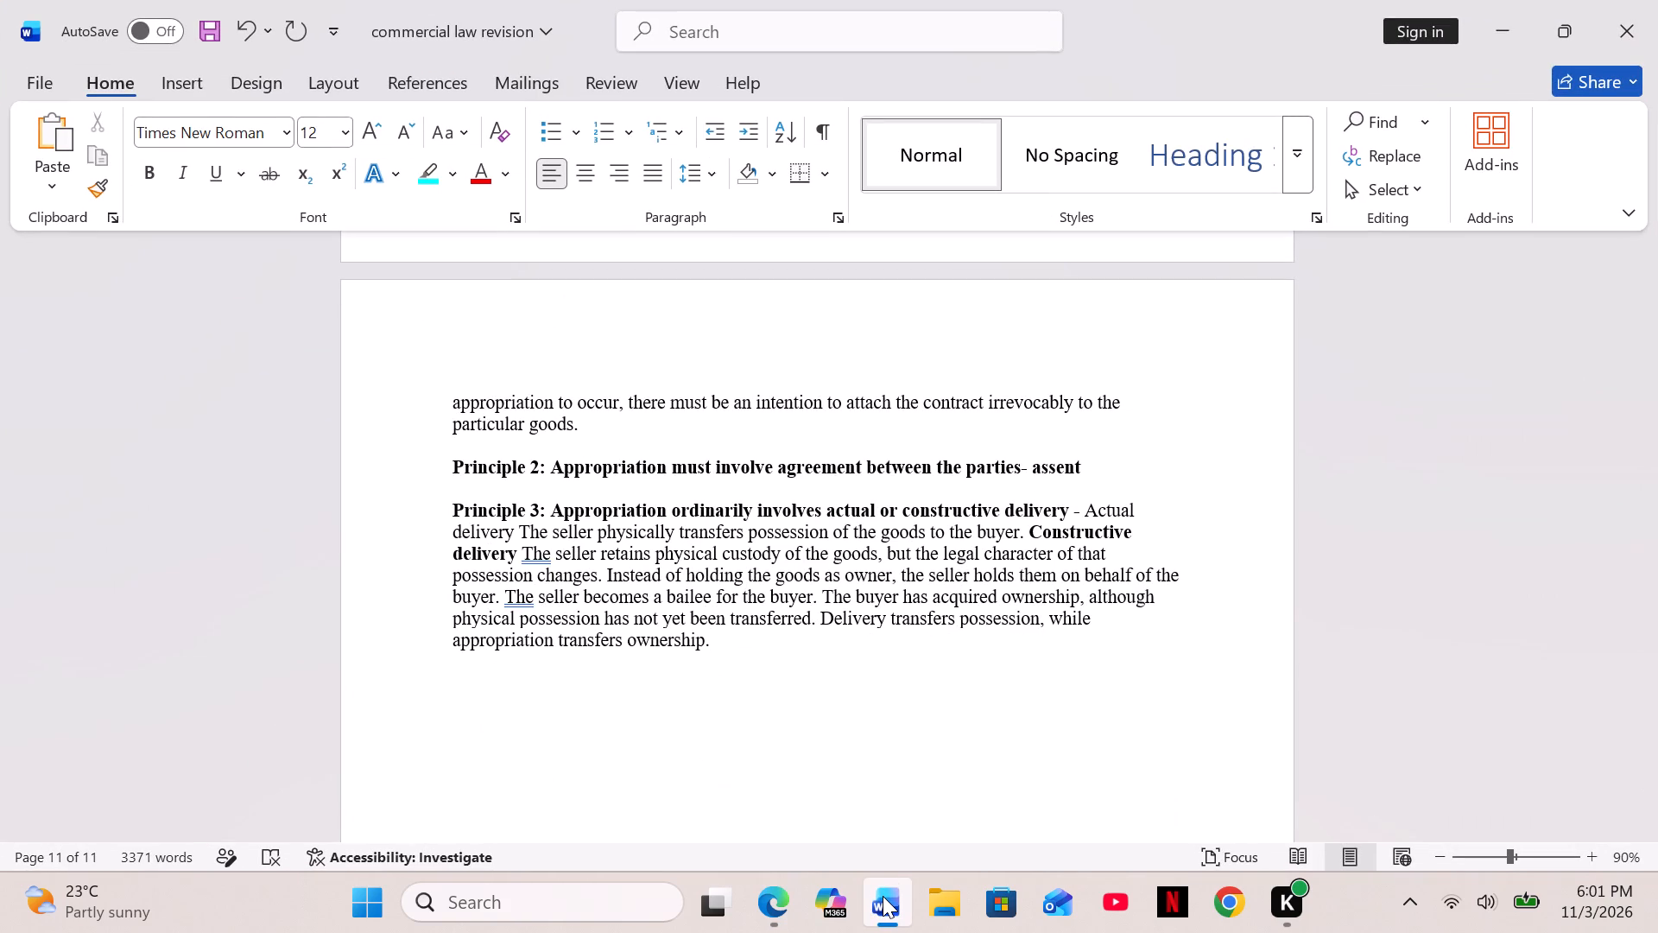
pyautogui.hotkey('ctrl', 'v')
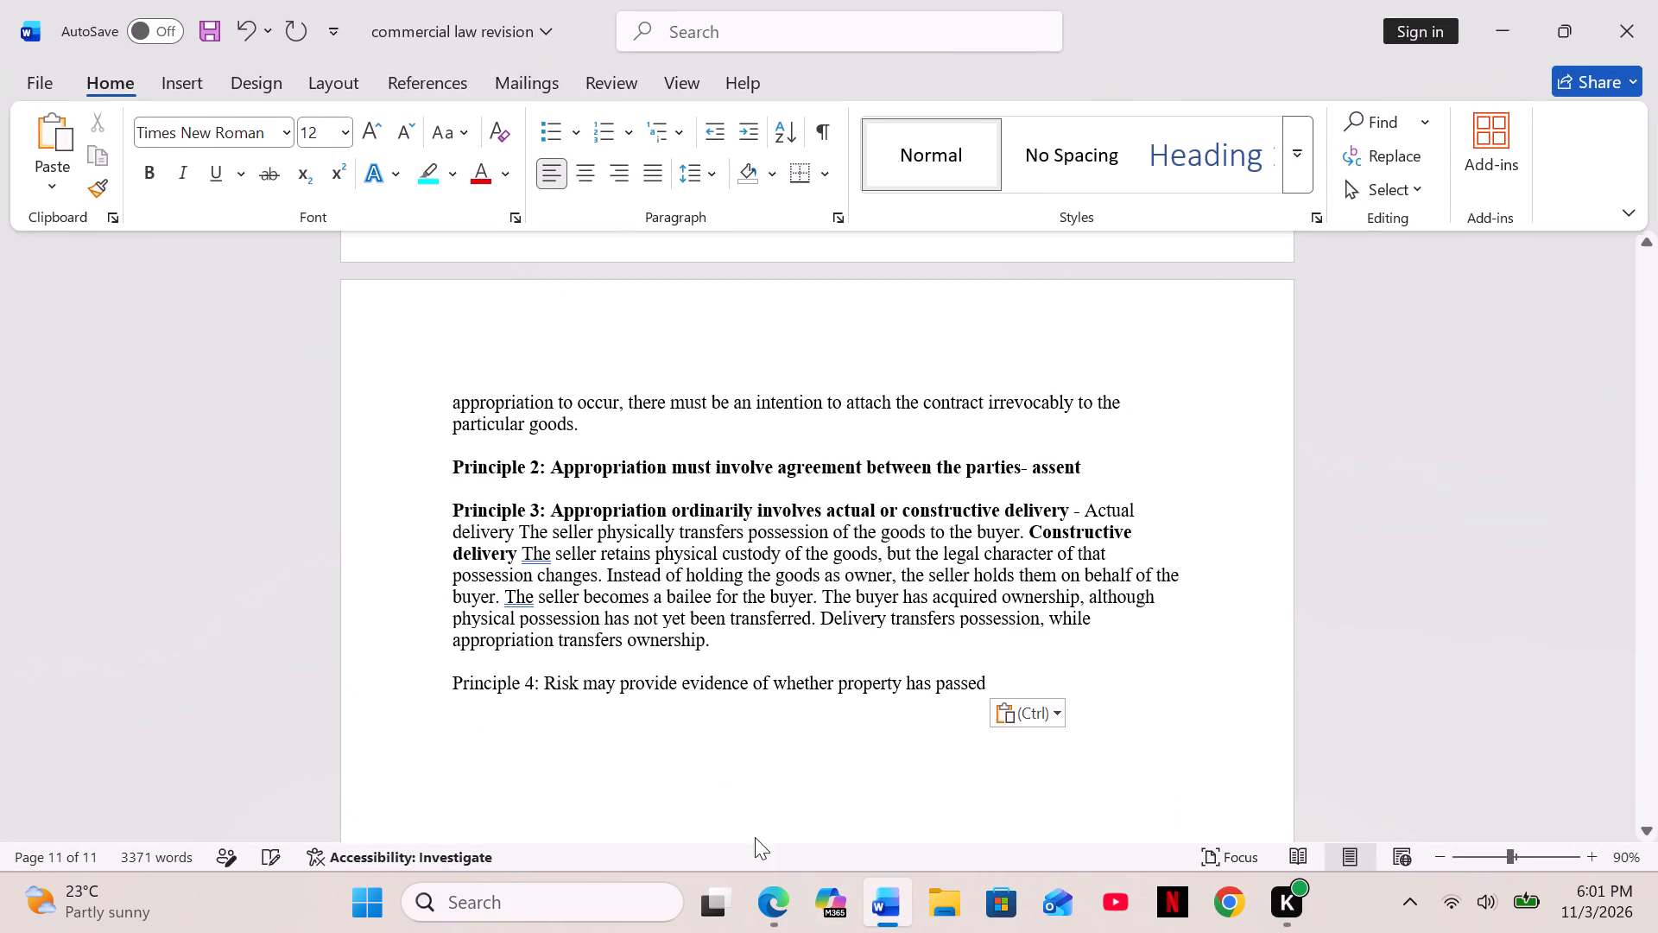
# Make the Principle 4 heading bold and place the cursor in the empty space below it.
pyautogui.moveTo(447, 680); pyautogui.dragTo(1016, 676)
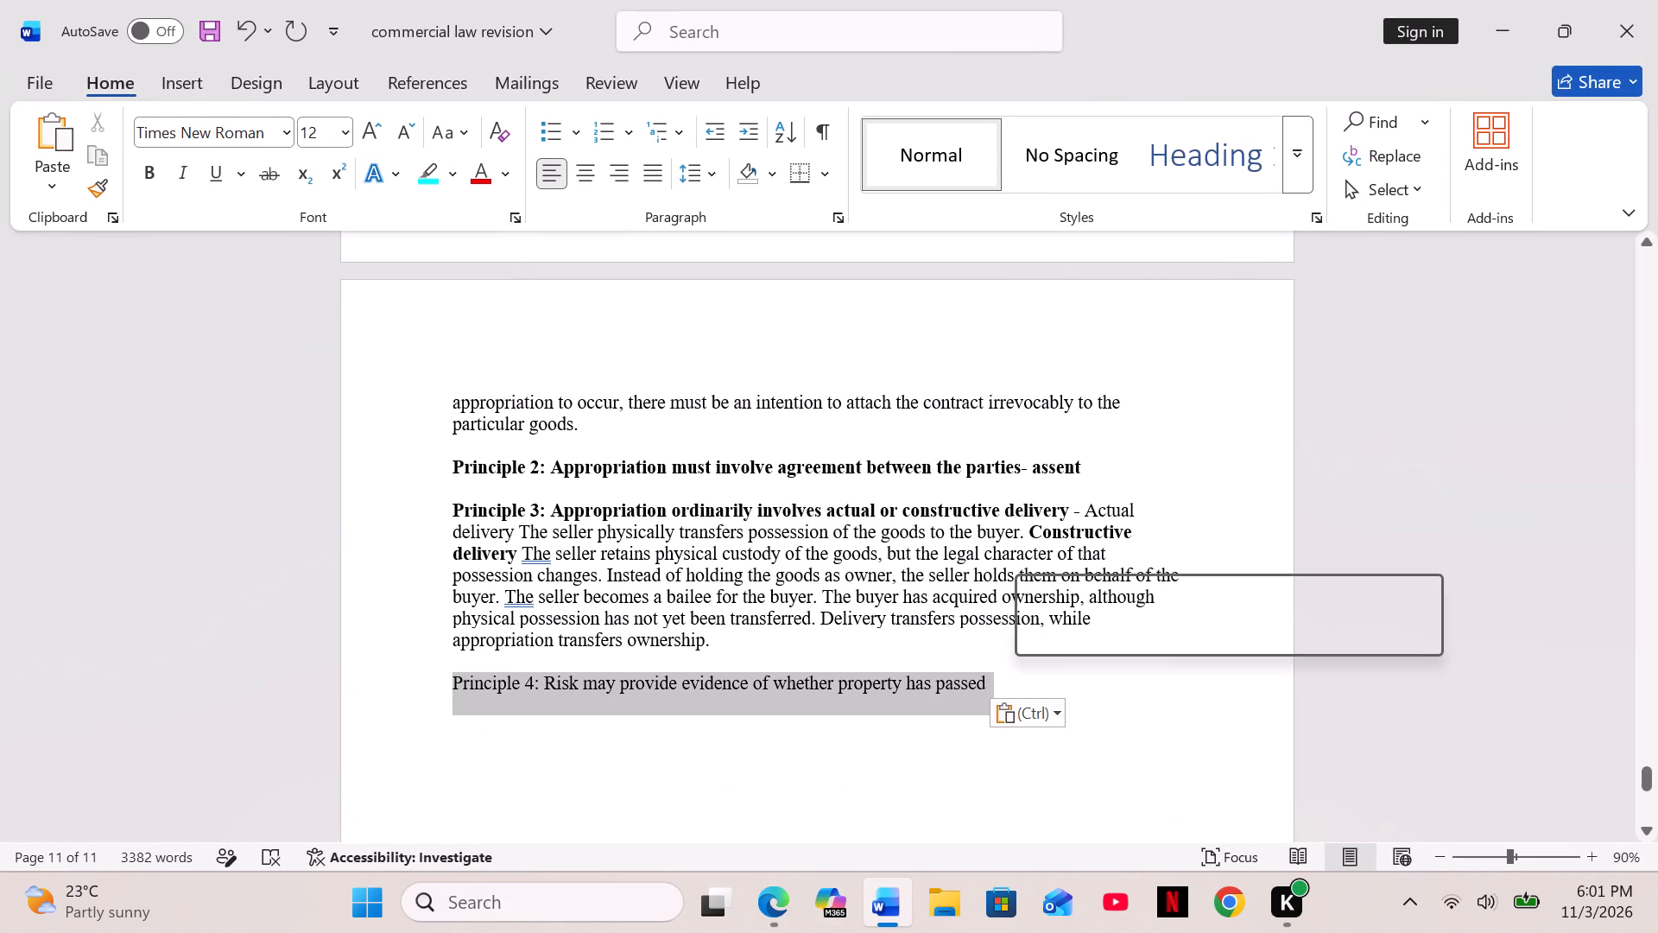
pyautogui.click(1033, 635)
pyautogui.click(888, 784)
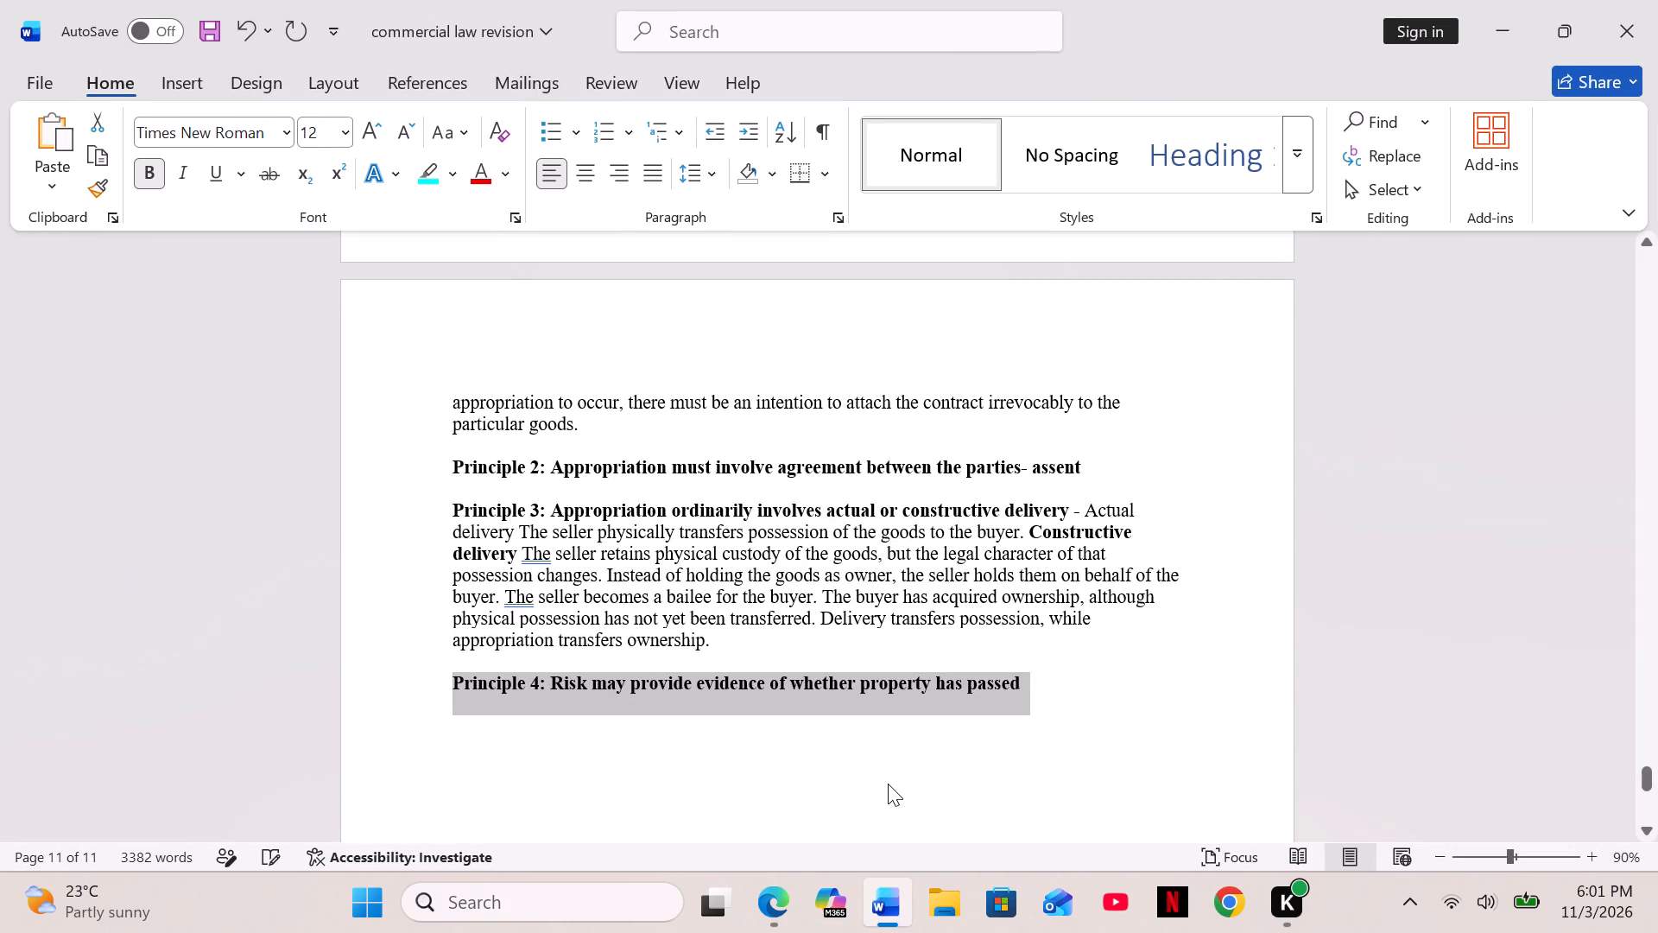
# Read ChatGPT's Principle 4 explanation on risk and property, including the computers example, through to the Principle 5 heading.
pyautogui.click(777, 885)
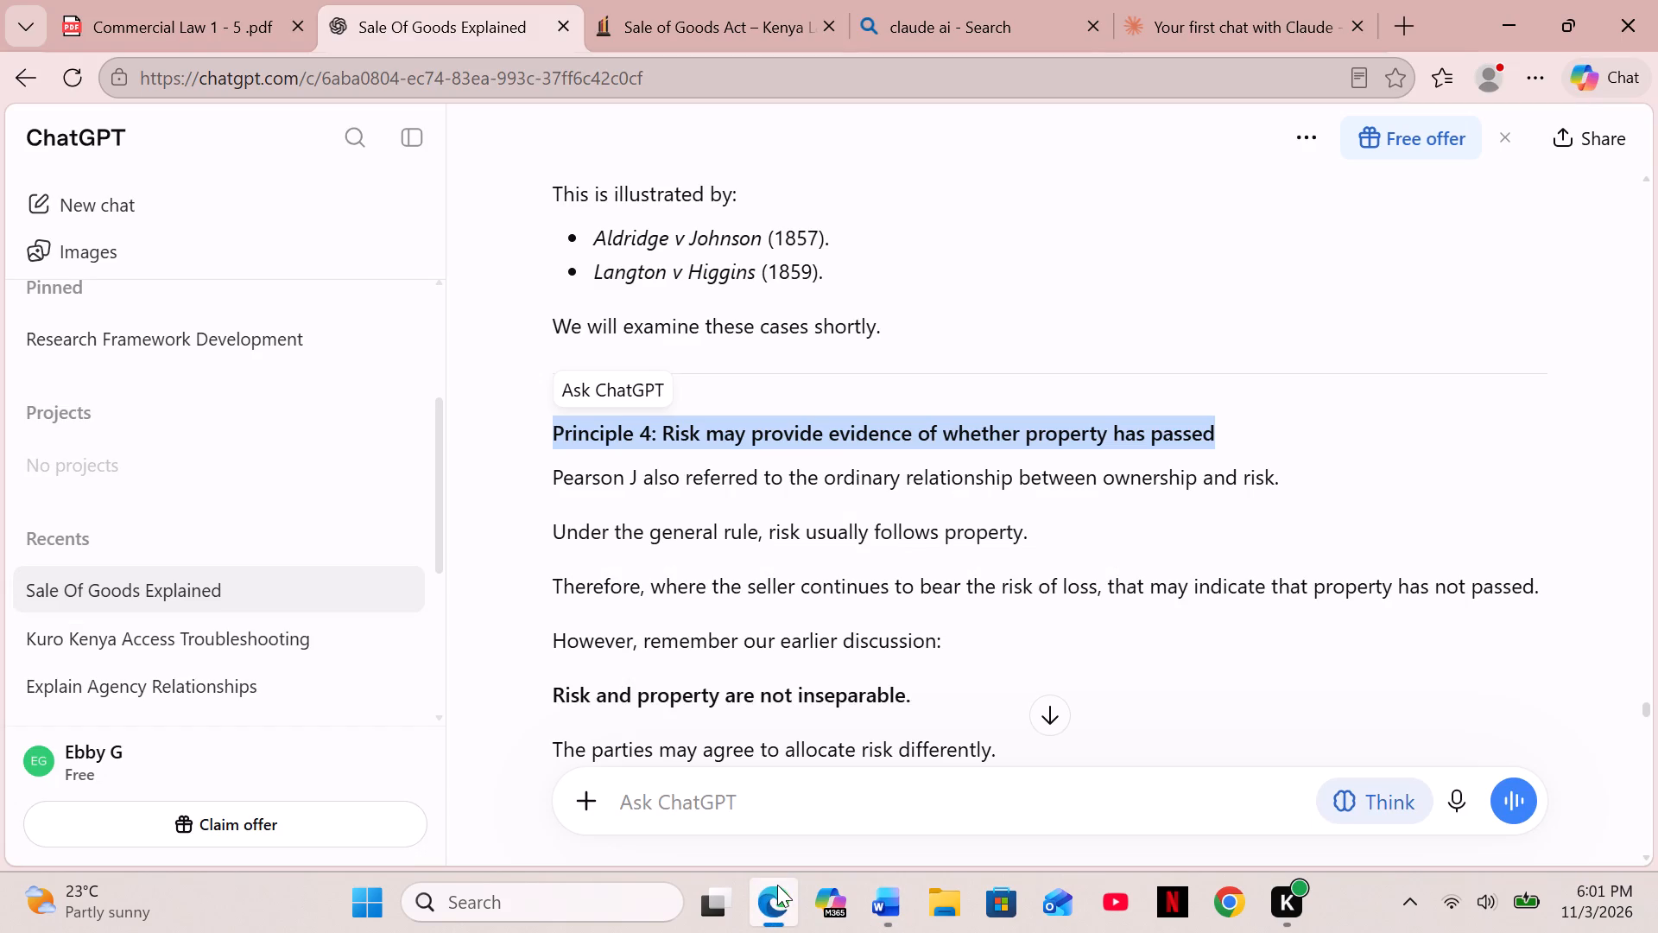
pyautogui.click(879, 708)
pyautogui.scroll(-1, 879, 708)
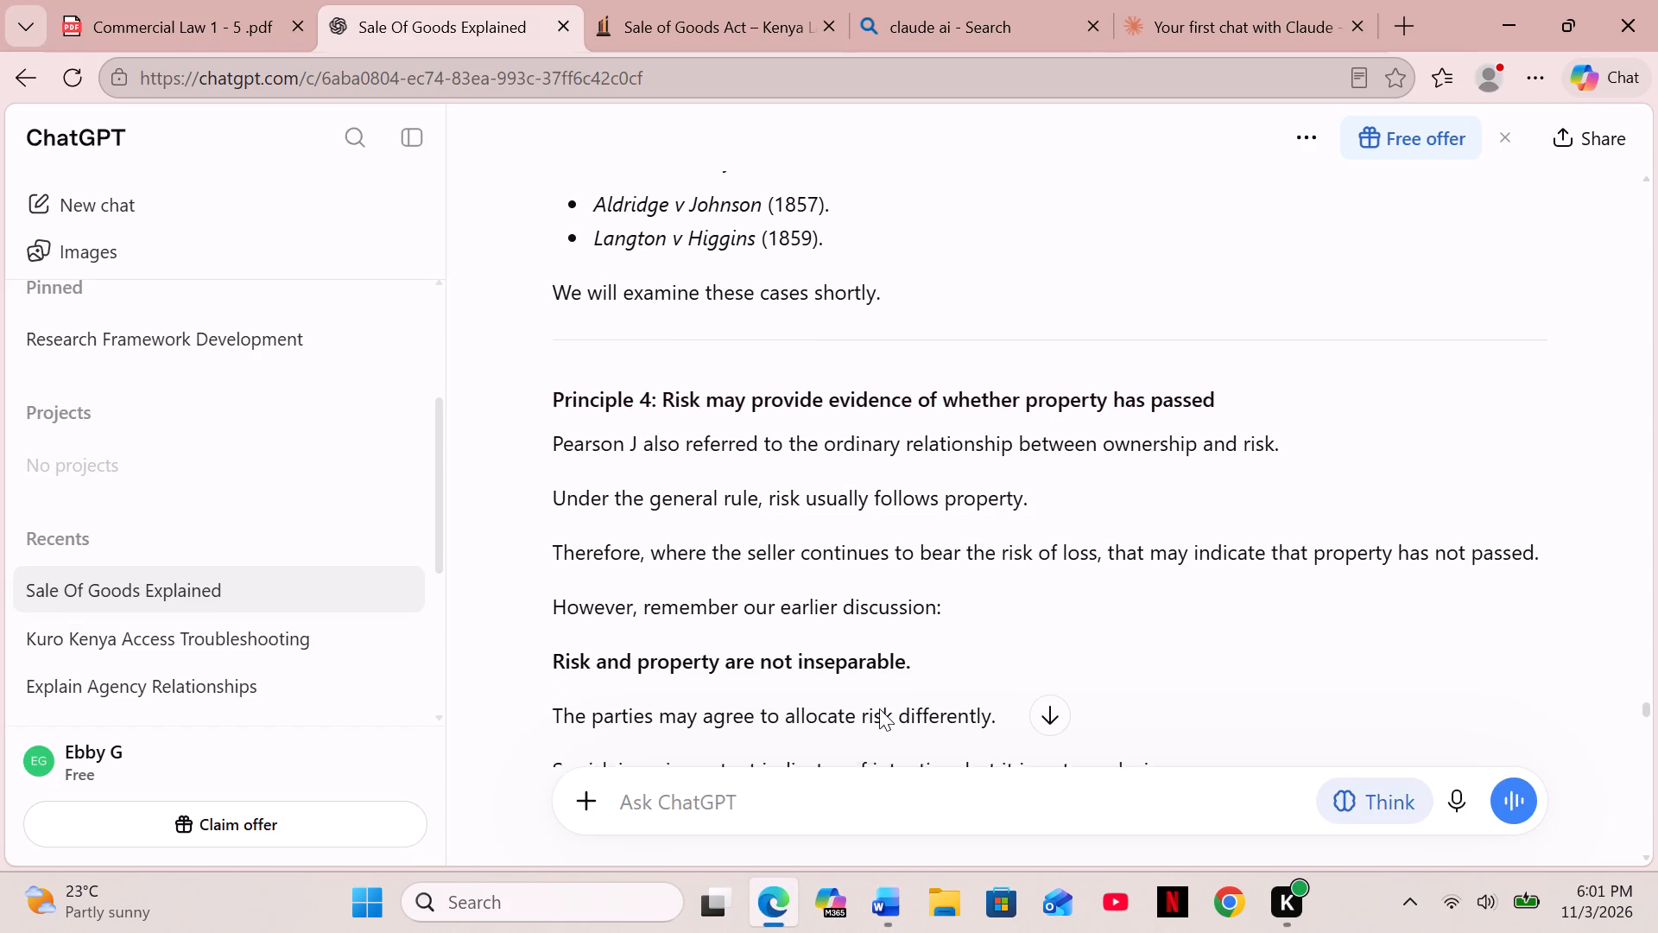
pyautogui.scroll(-1, 879, 708)
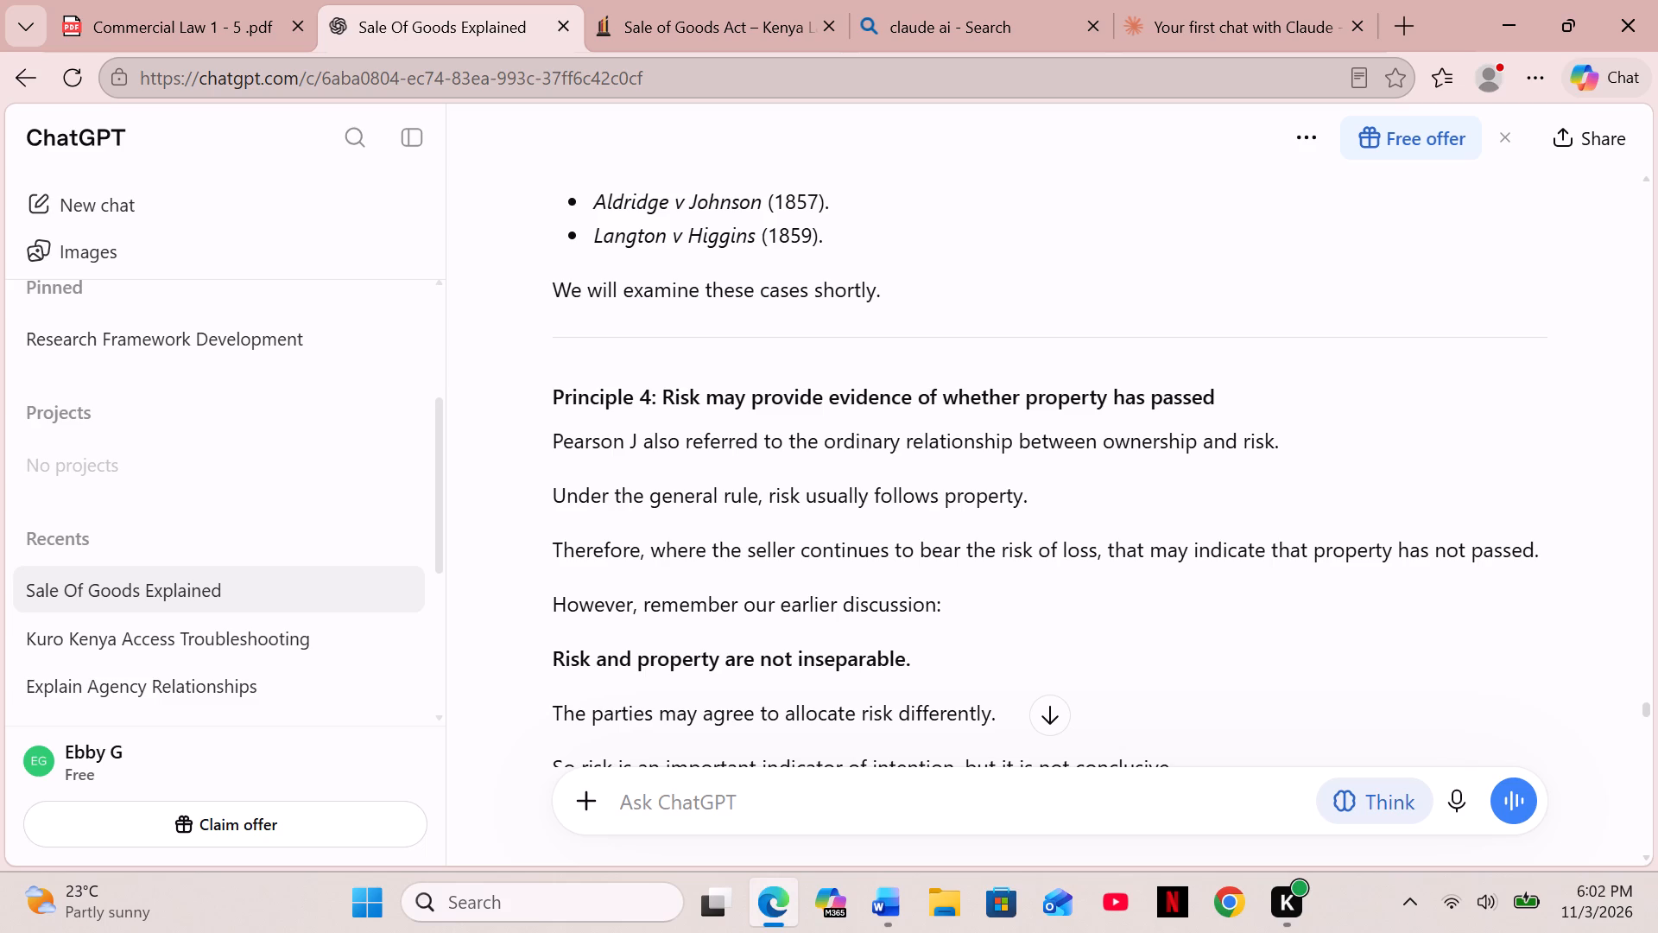
pyautogui.scroll(-1, 1021, 524)
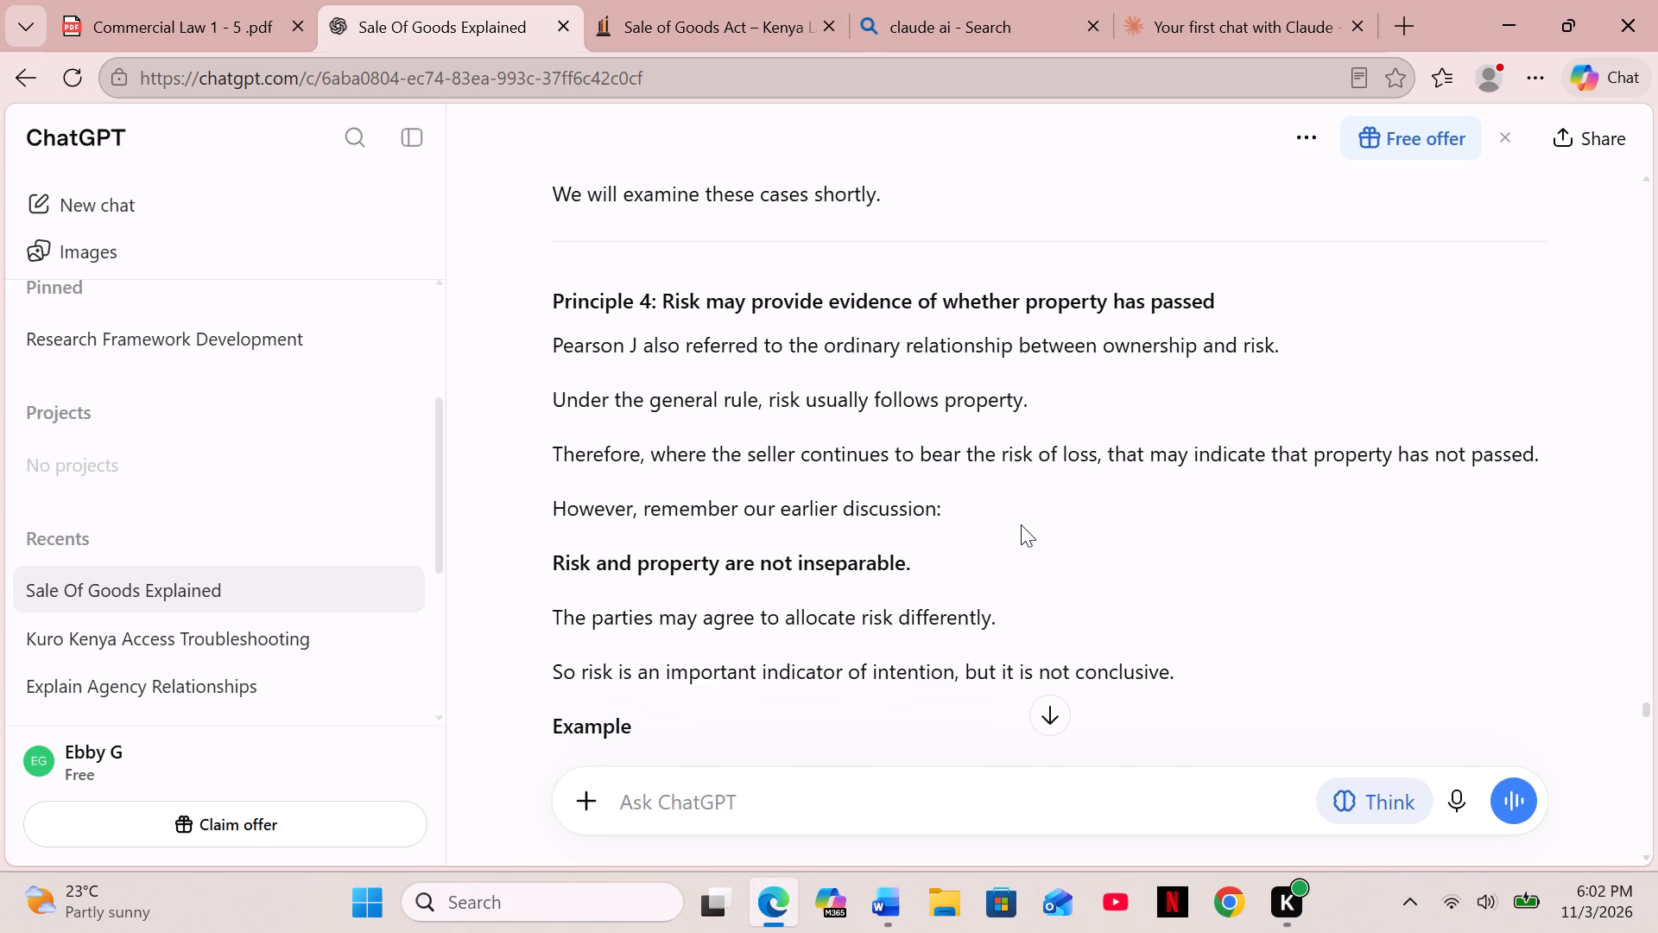
pyautogui.scroll(-1, 1021, 524)
pyautogui.scroll(-1, 801, 461)
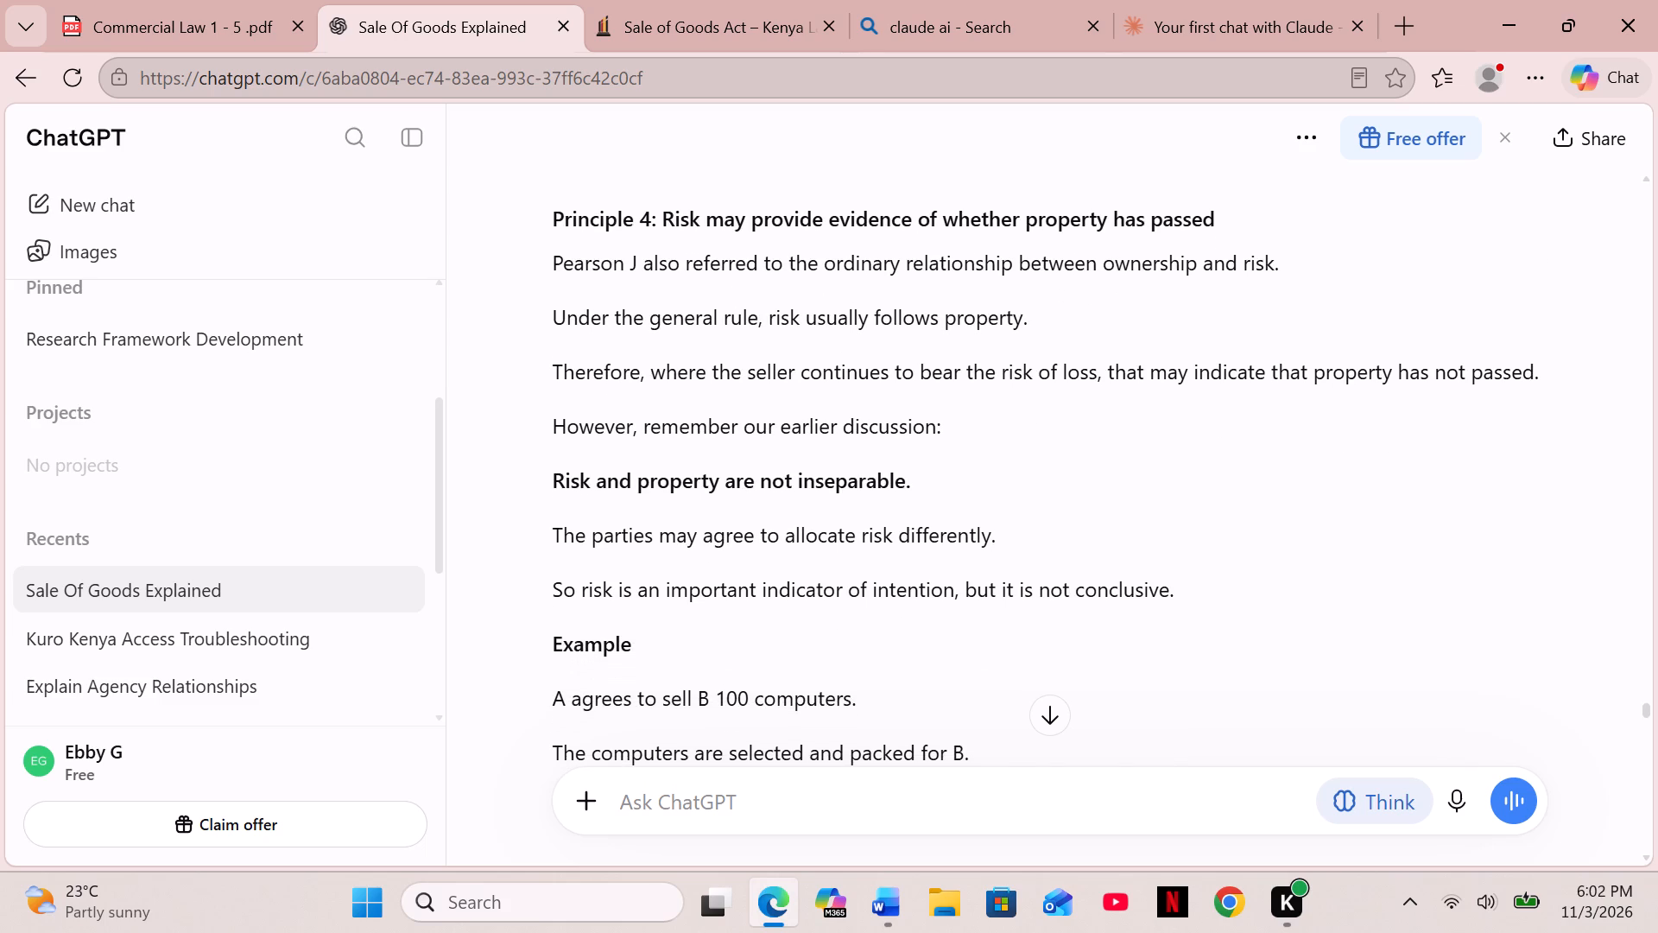
pyautogui.scroll(-2, 801, 461)
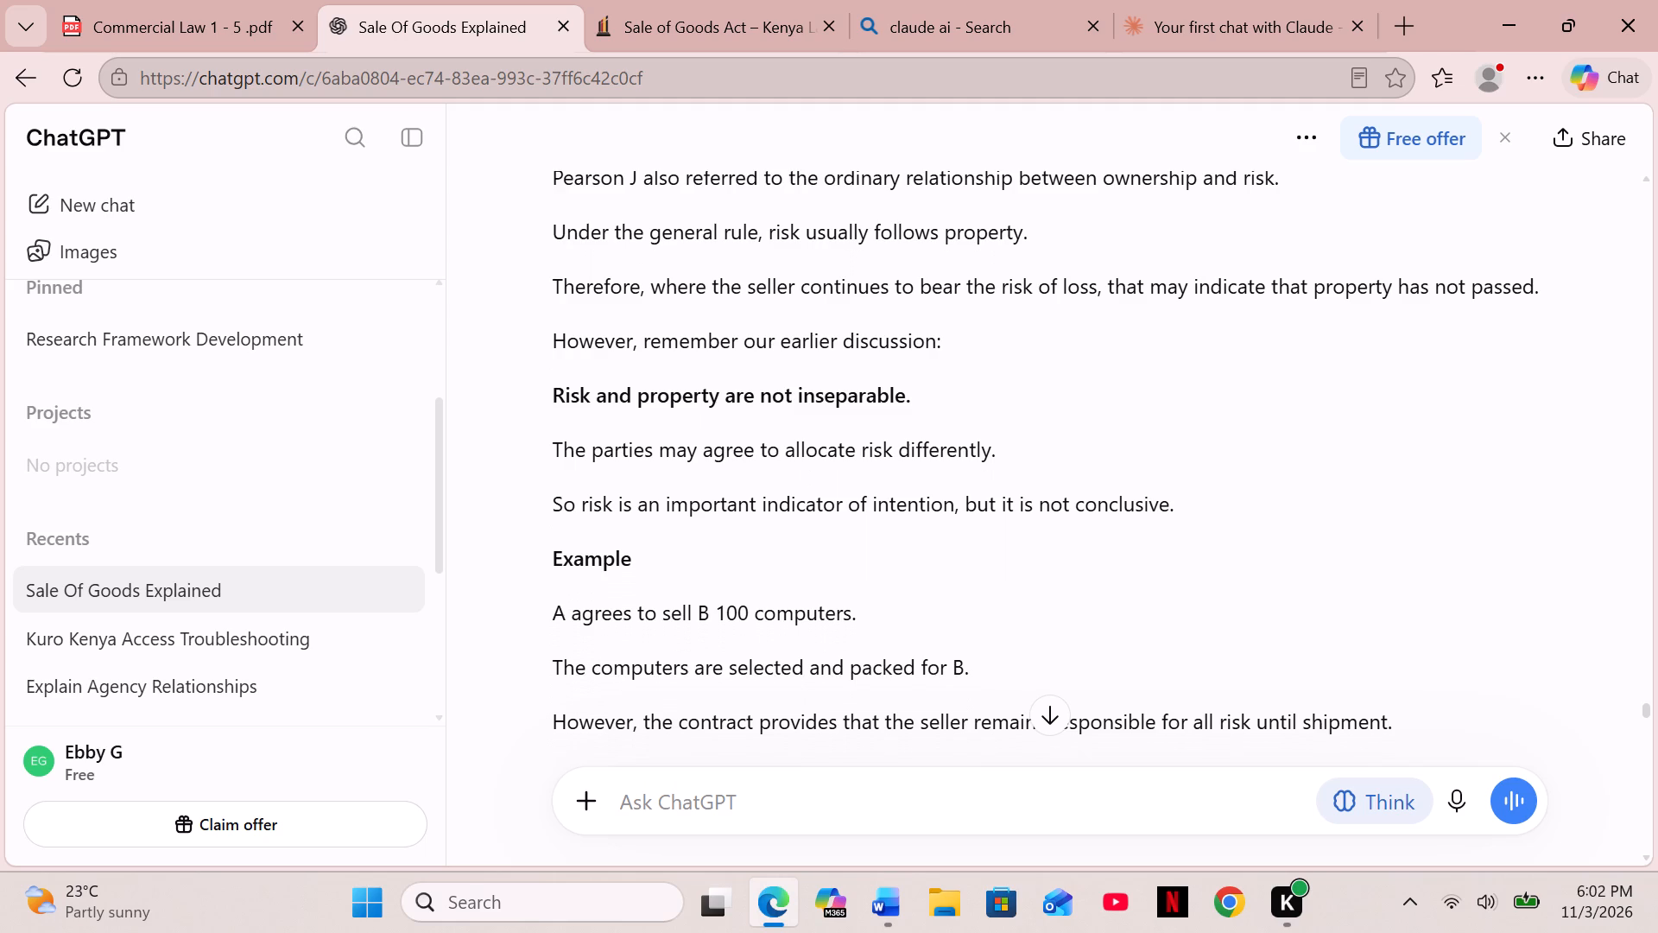
pyautogui.scroll(-2, 801, 461)
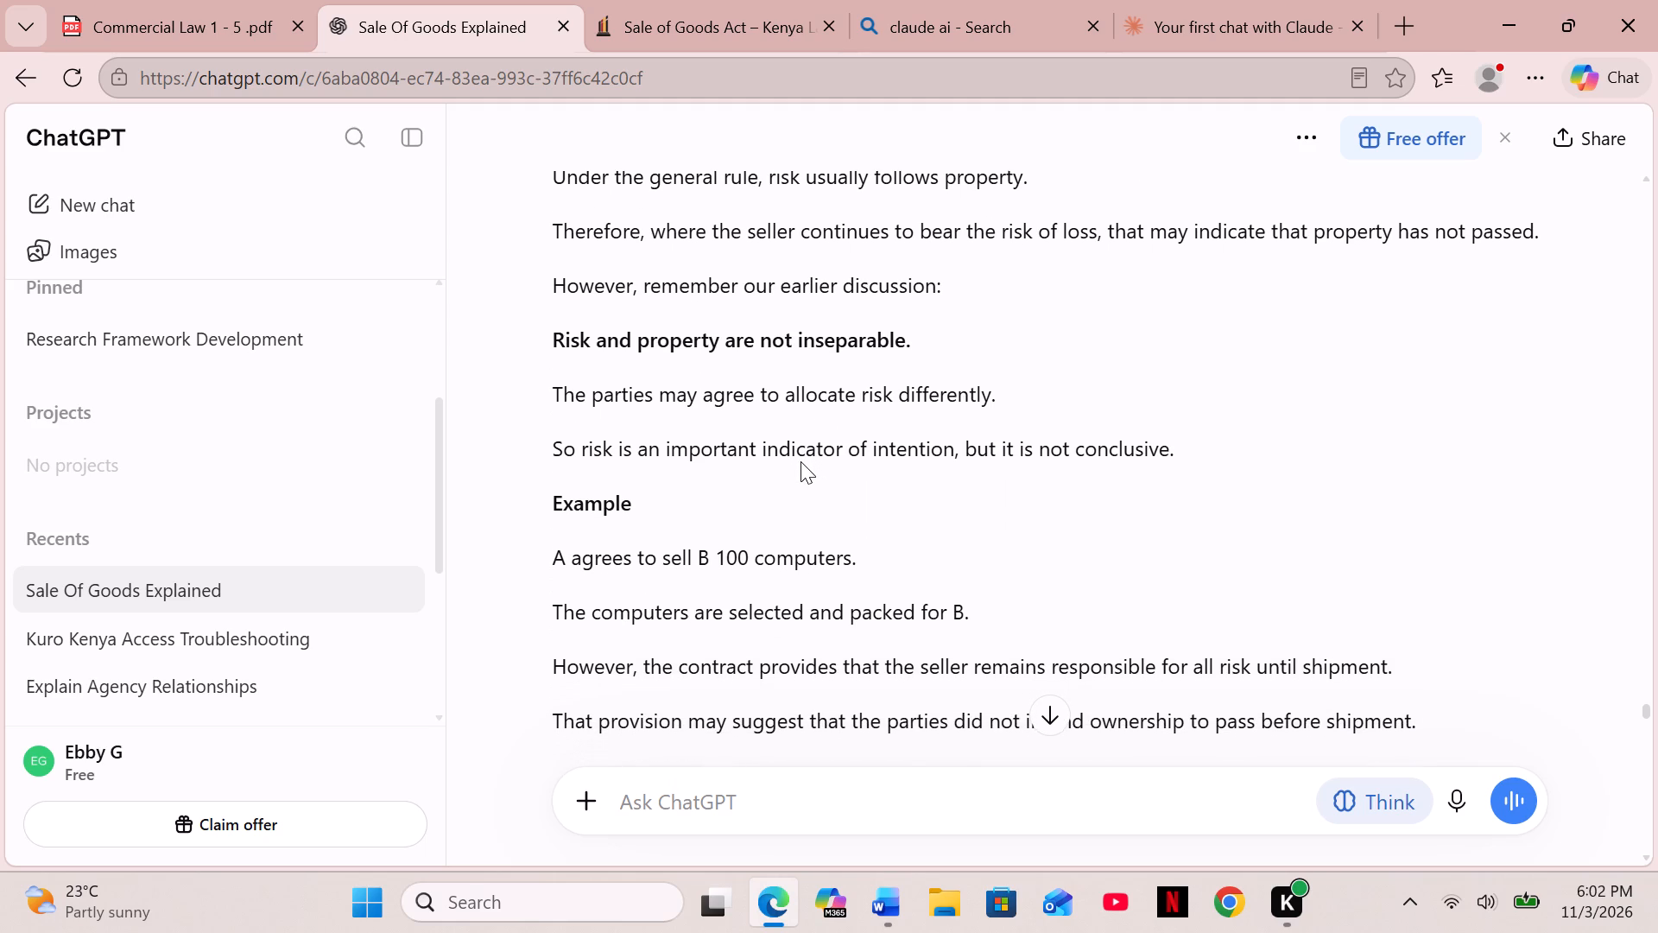
pyautogui.scroll(-2, 801, 461)
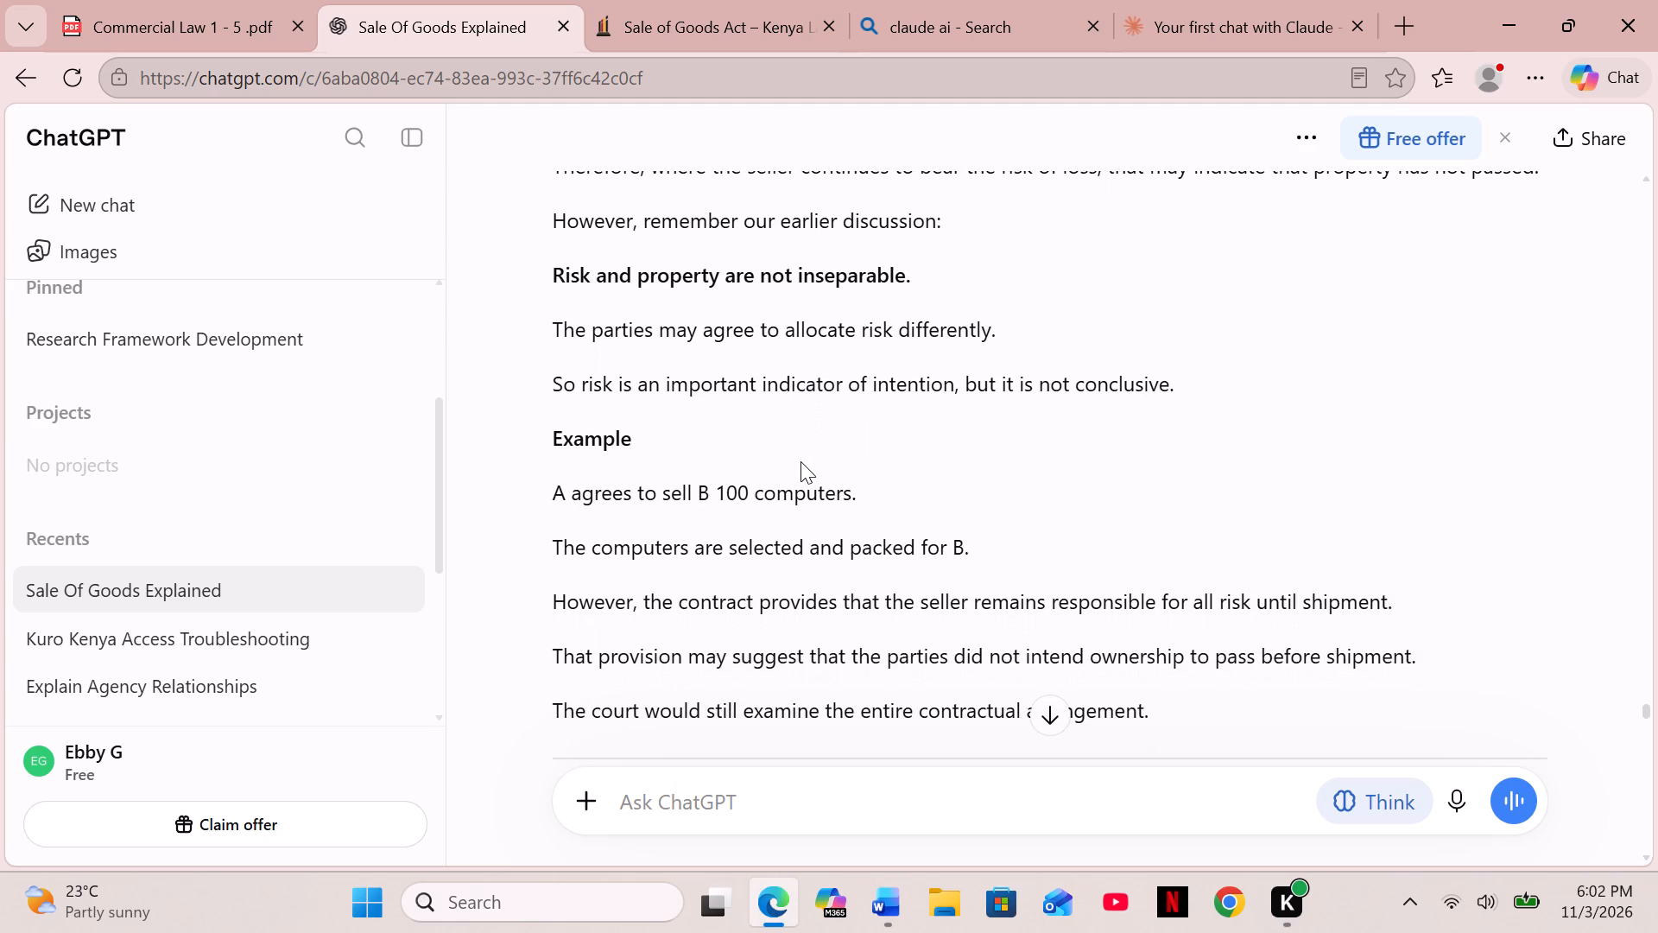
pyautogui.scroll(-2, 801, 461)
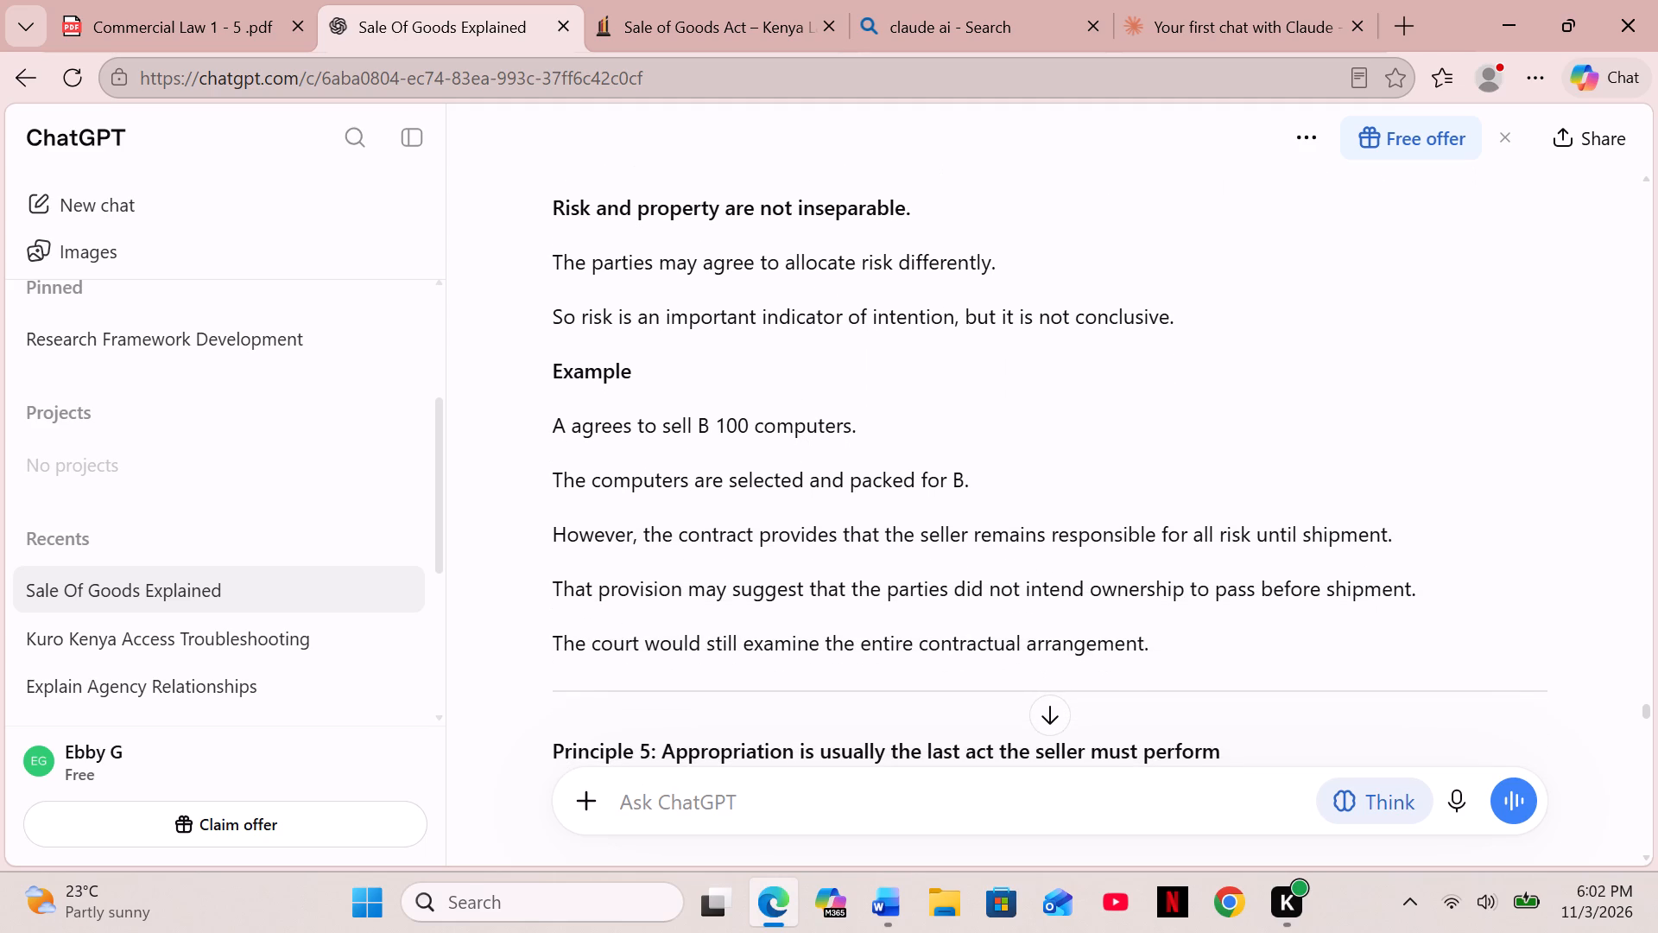
pyautogui.scroll(-3, 801, 461)
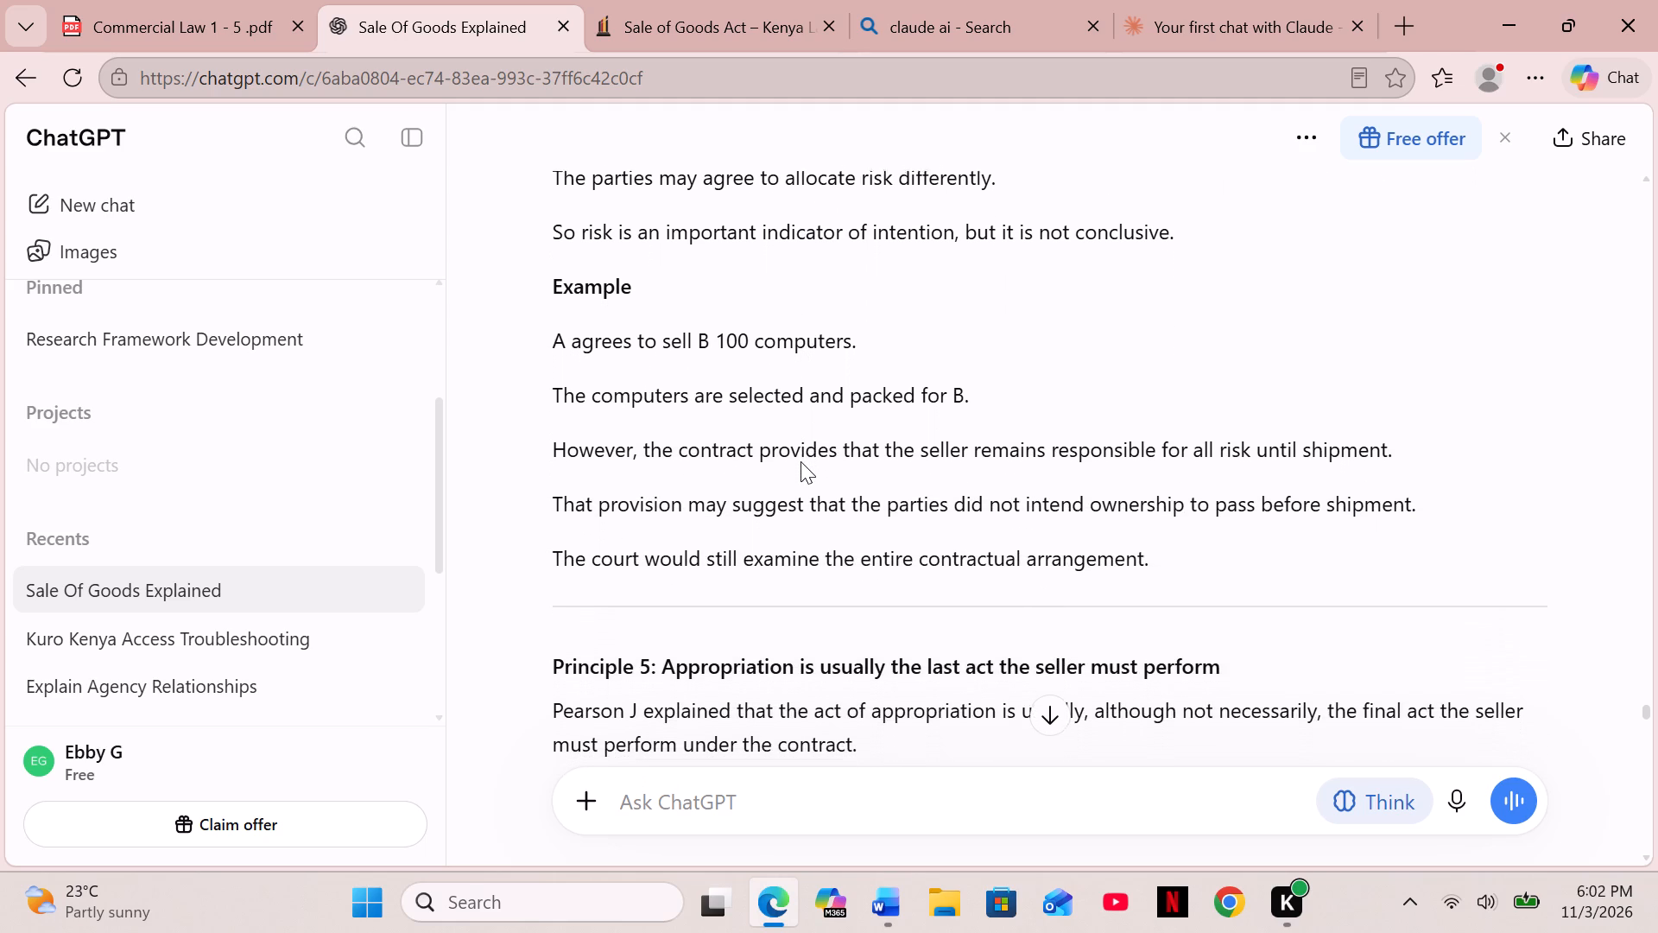
pyautogui.scroll(-3, 801, 461)
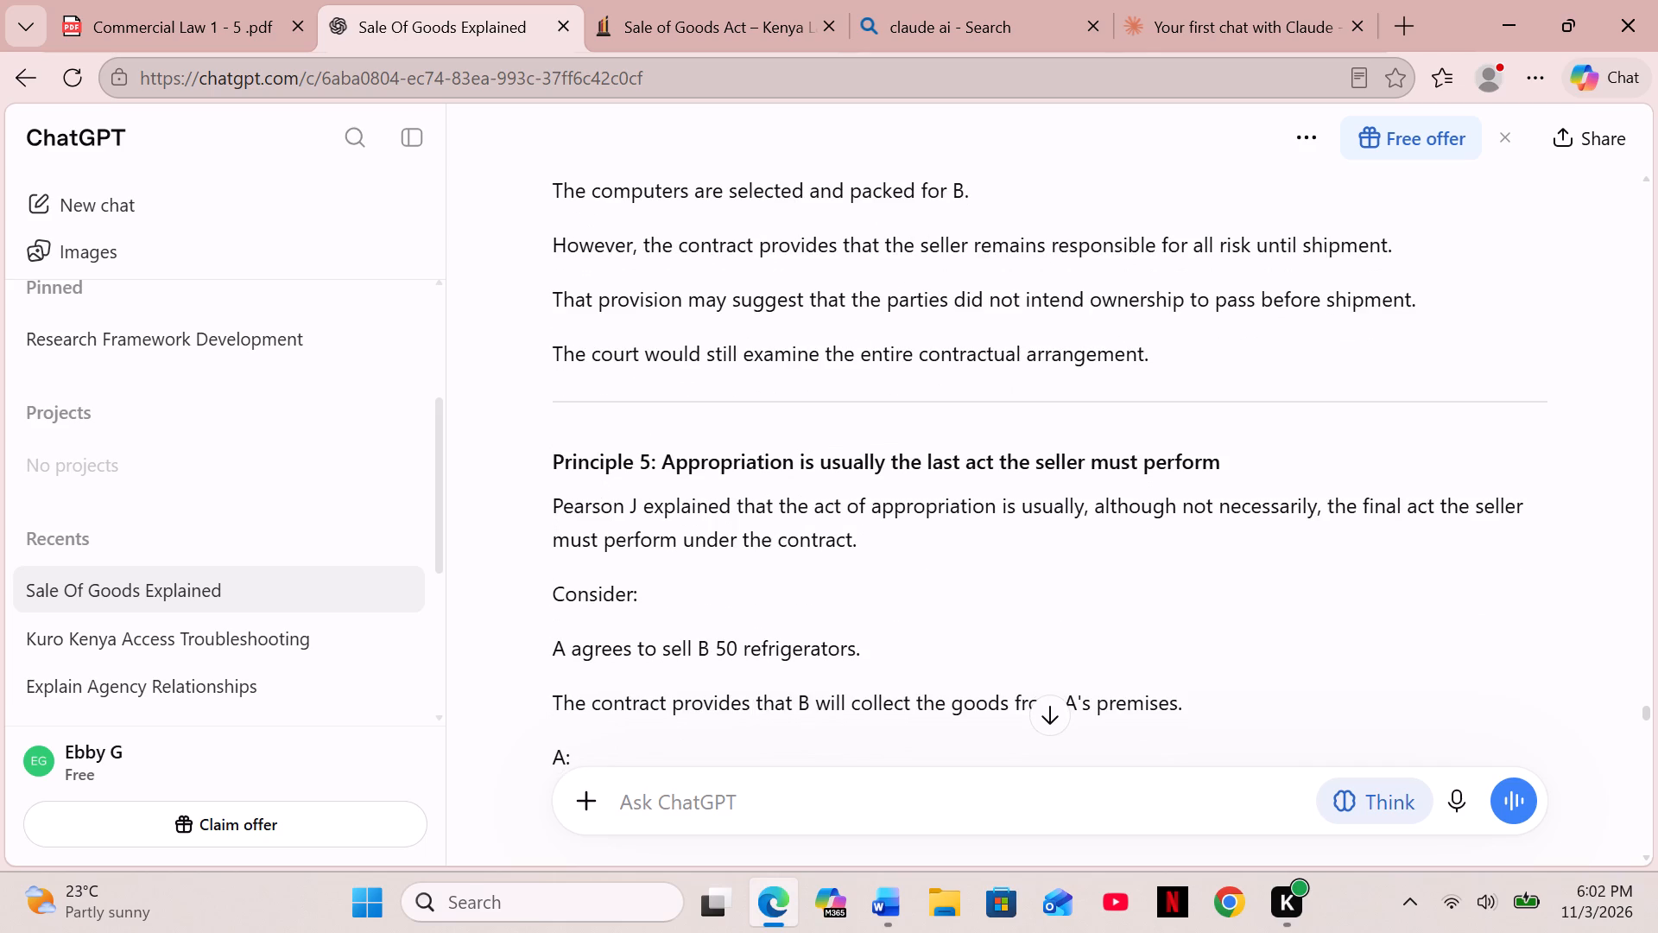
# Copy ChatGPT's heading "Principle 5: Appropriation is usually the last act the seller must perform" into Word below Principle 4, removing the extra blank line.
pyautogui.click(552, 467)
pyautogui.moveTo(1216, 462); pyautogui.dragTo(568, 466)
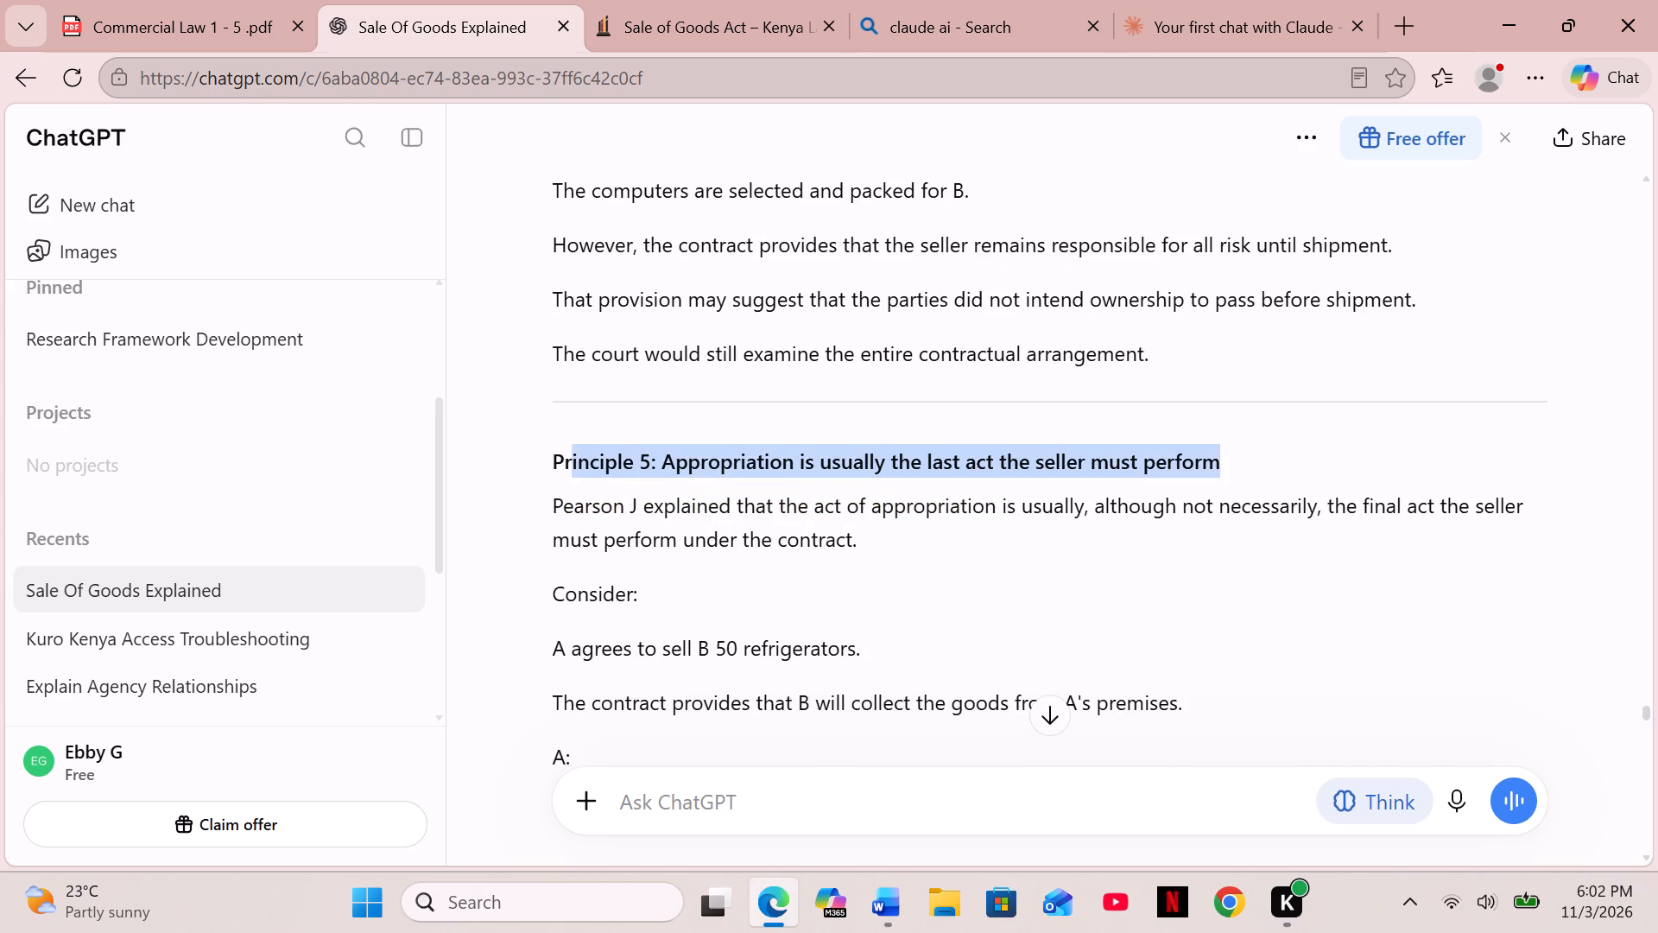
pyautogui.moveTo(568, 466); pyautogui.dragTo(542, 462)
pyautogui.click(597, 364)
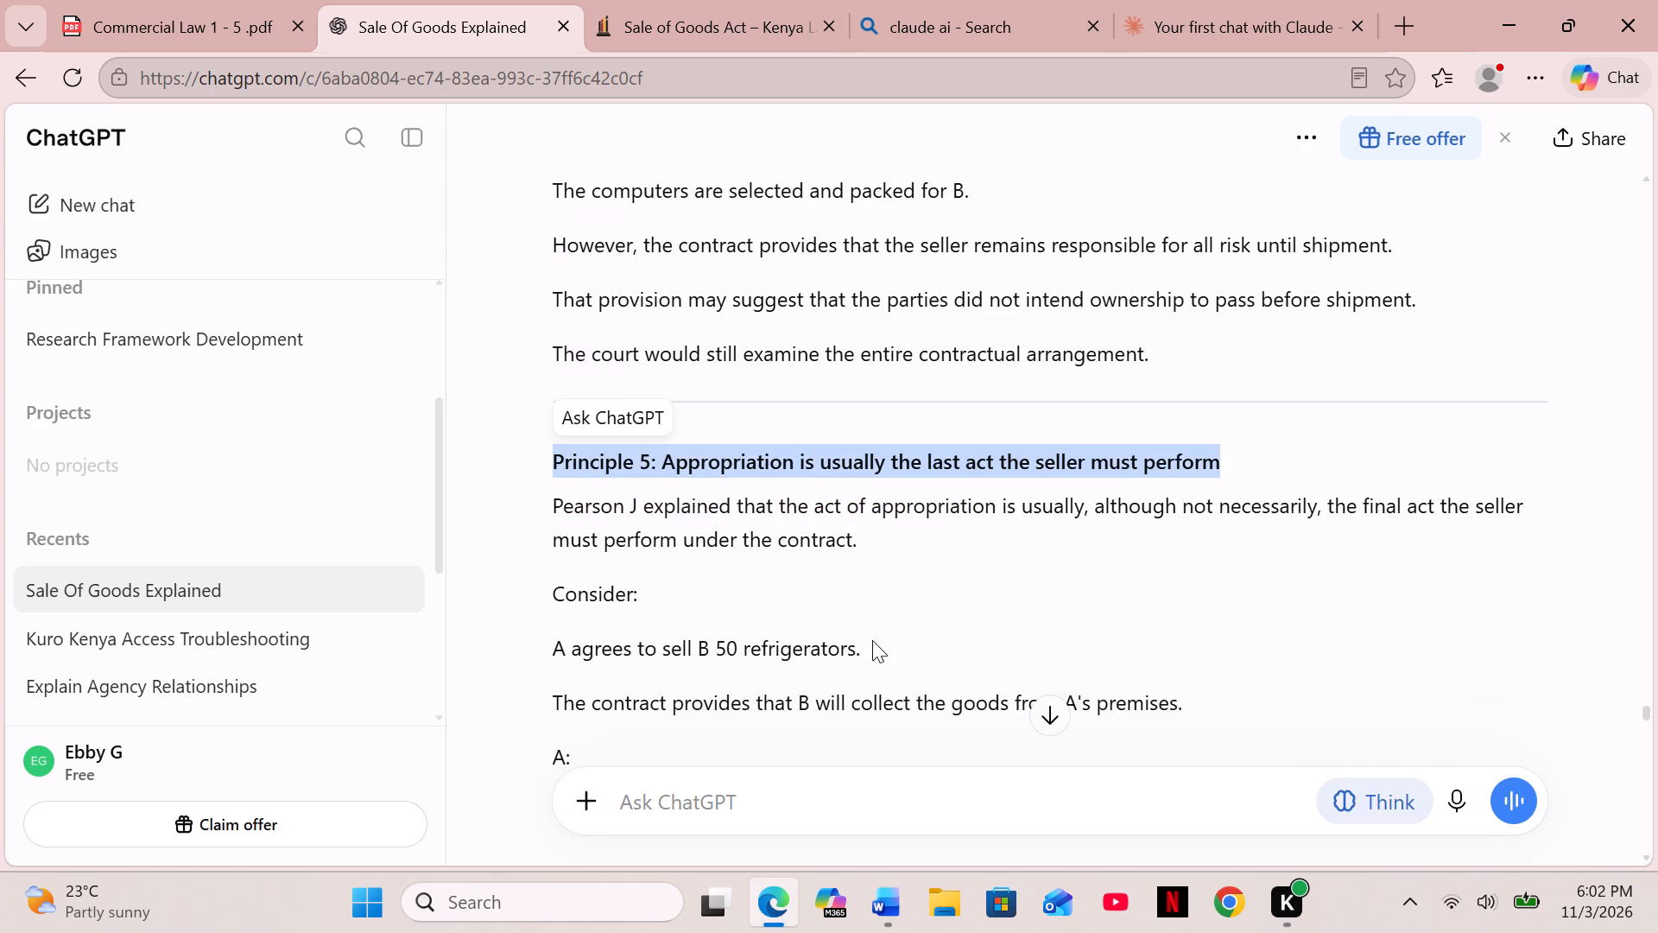
pyautogui.click(883, 891)
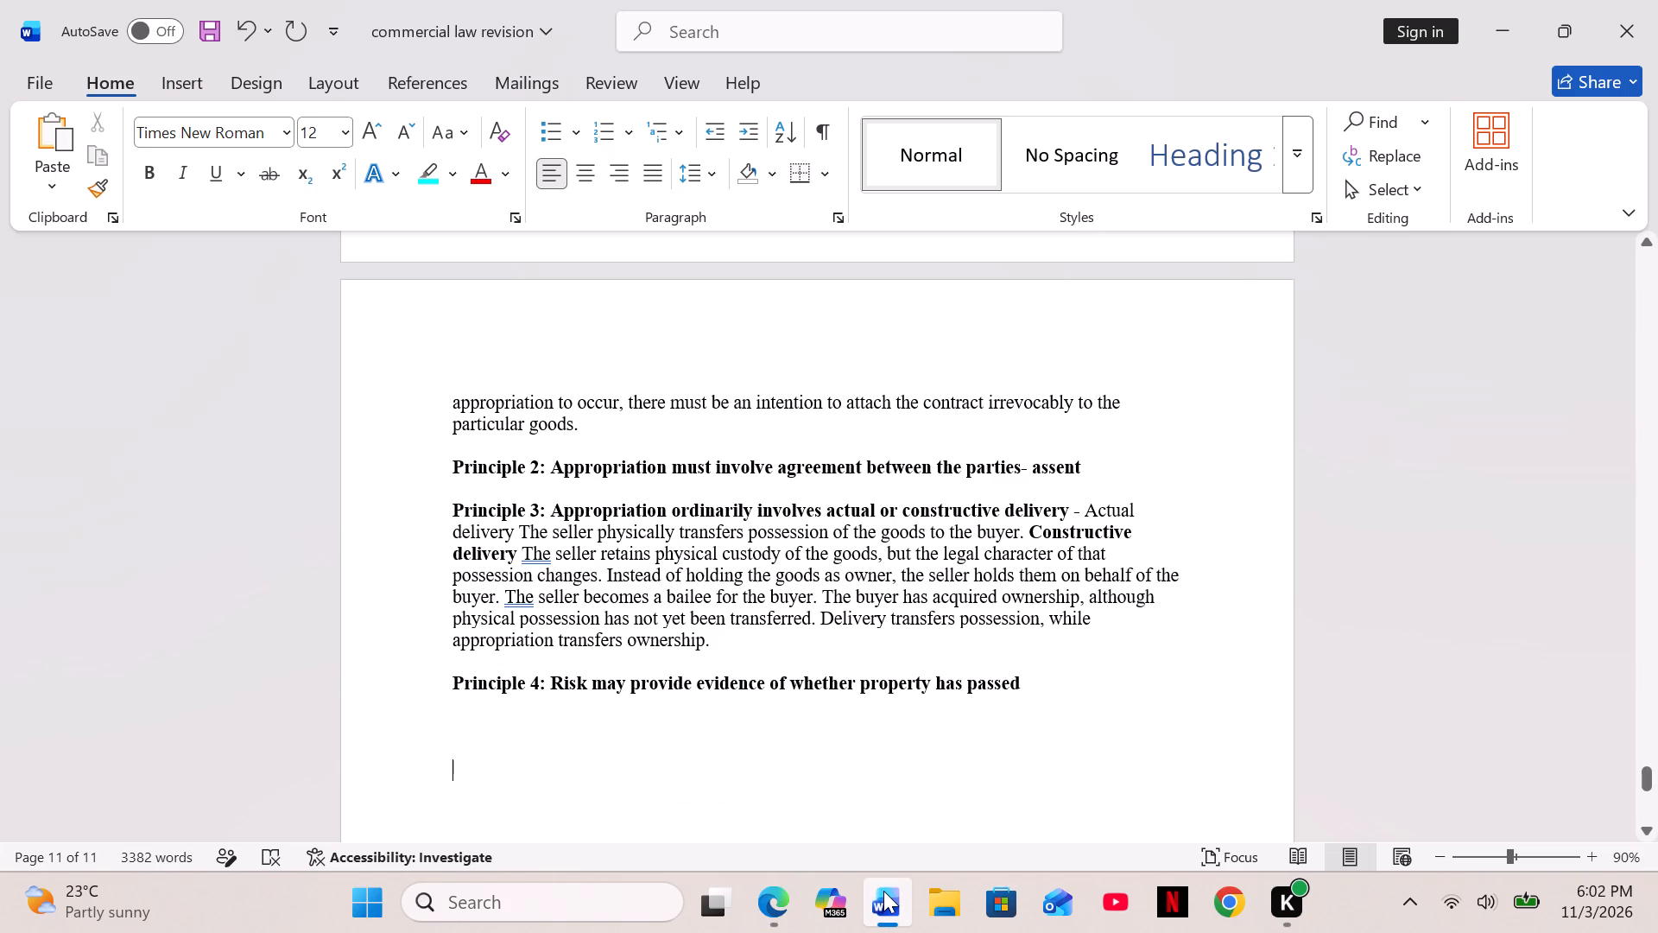
pyautogui.press('BackSpace')
pyautogui.hotkey('ctrl', 'v')
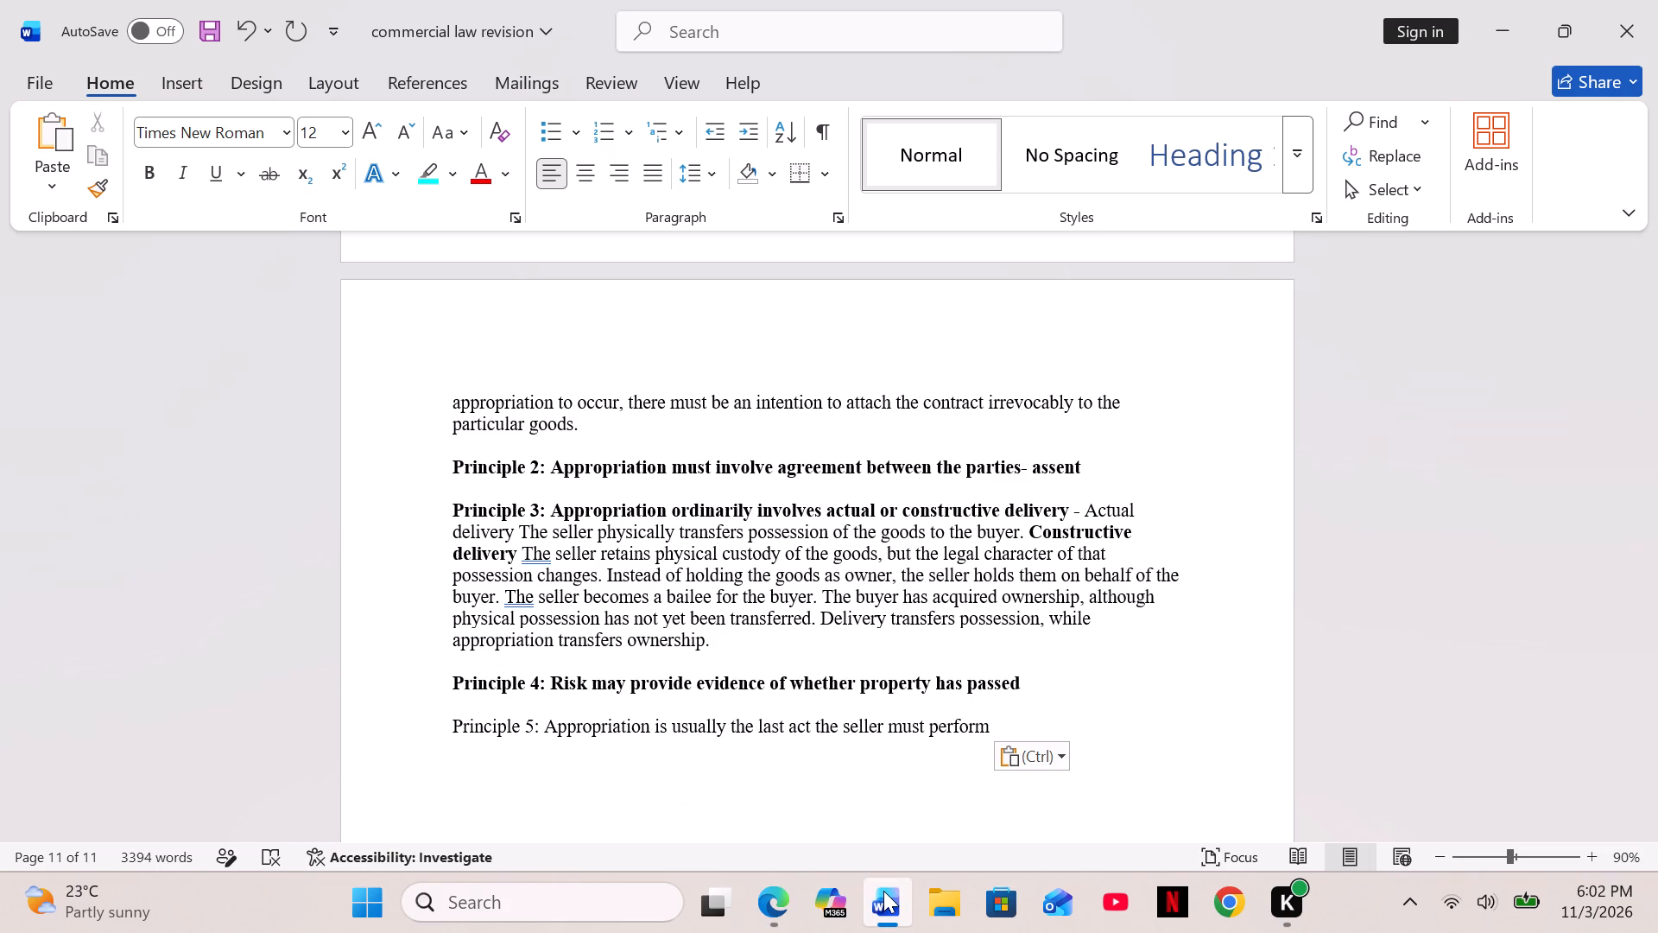
# Make the Principle 5 heading bold and place the cursor on the empty line below it.
pyautogui.moveTo(452, 723); pyautogui.dragTo(1094, 719)
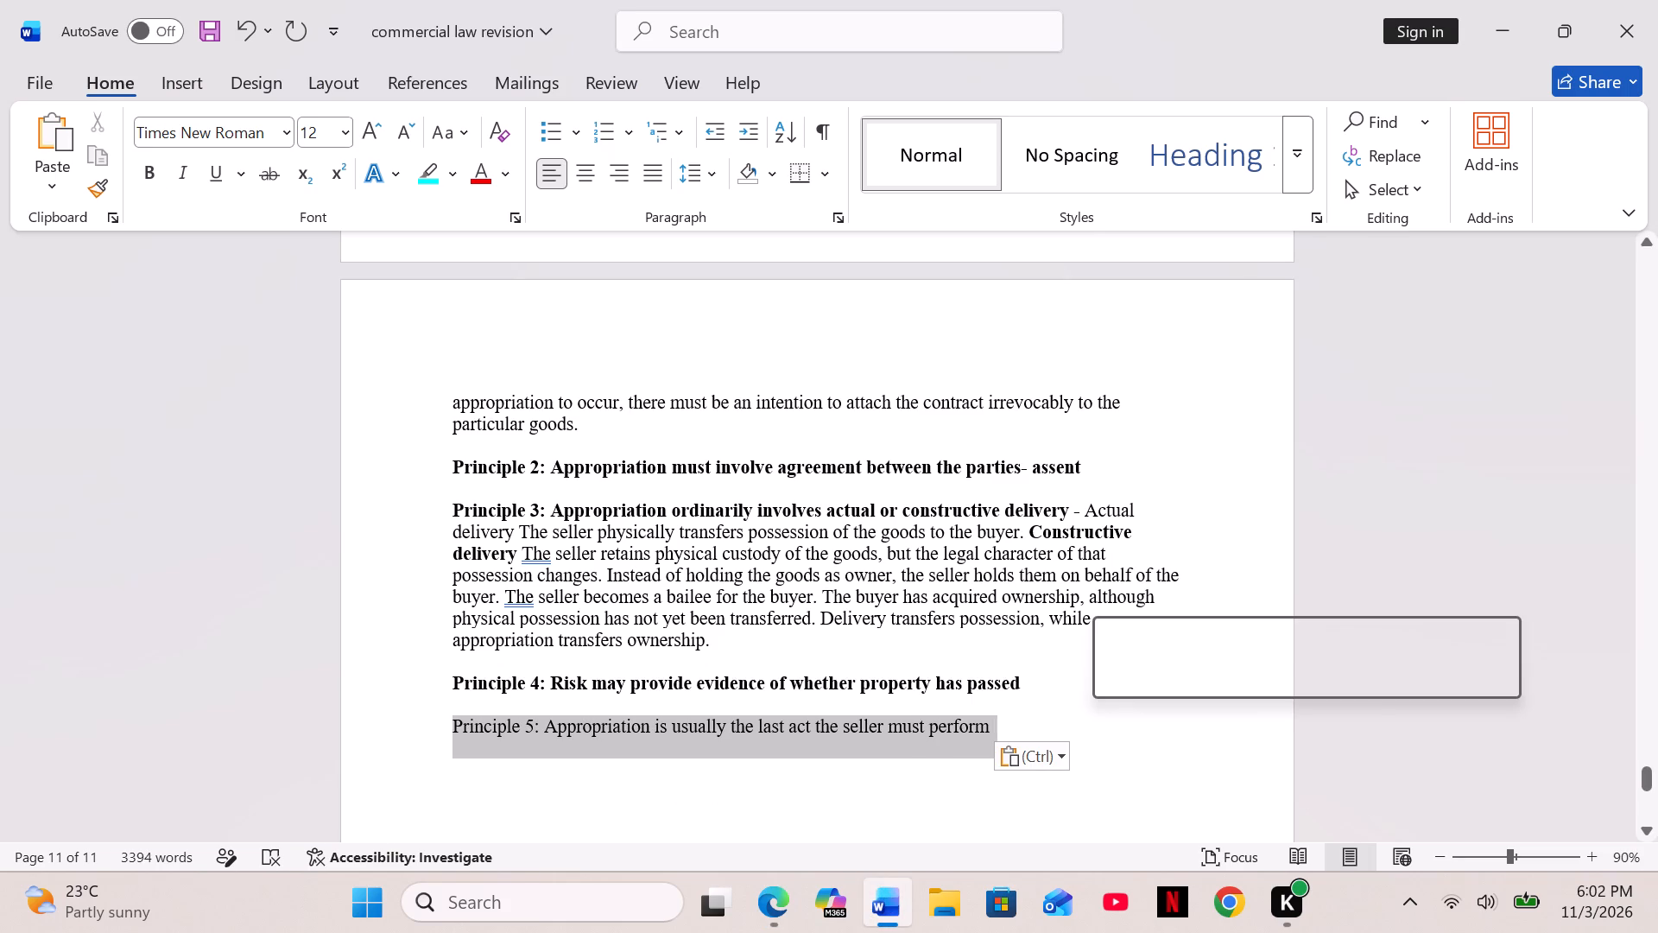
pyautogui.click(1124, 676)
pyautogui.click(1081, 764)
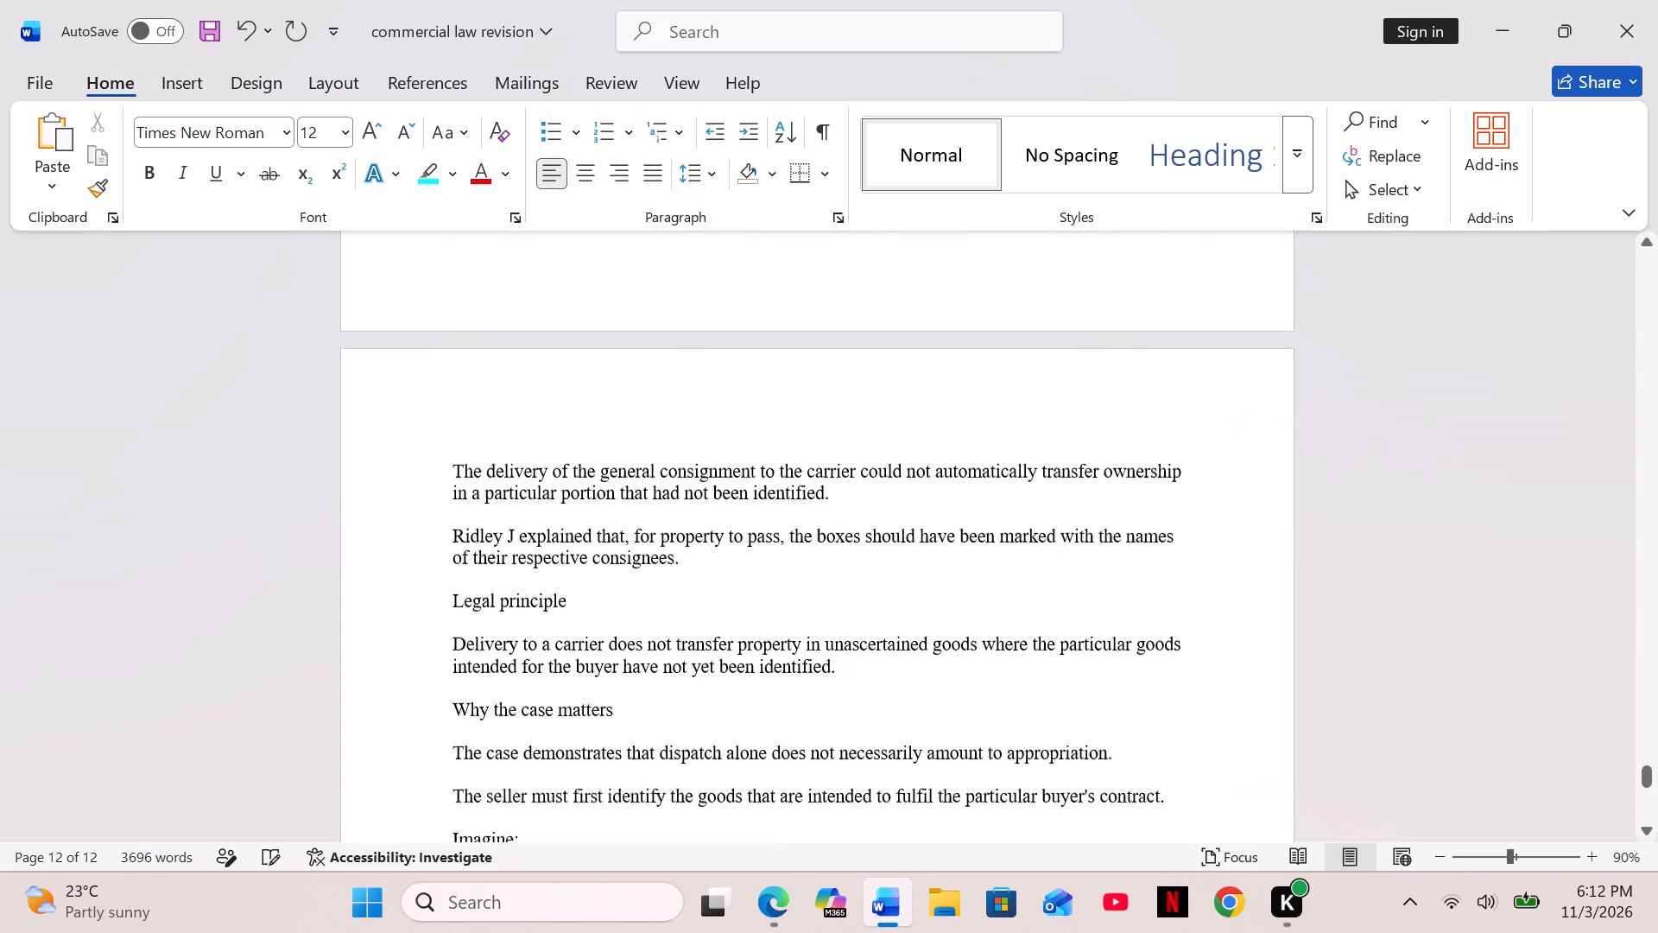
pyautogui.scroll(3, 908, 561)
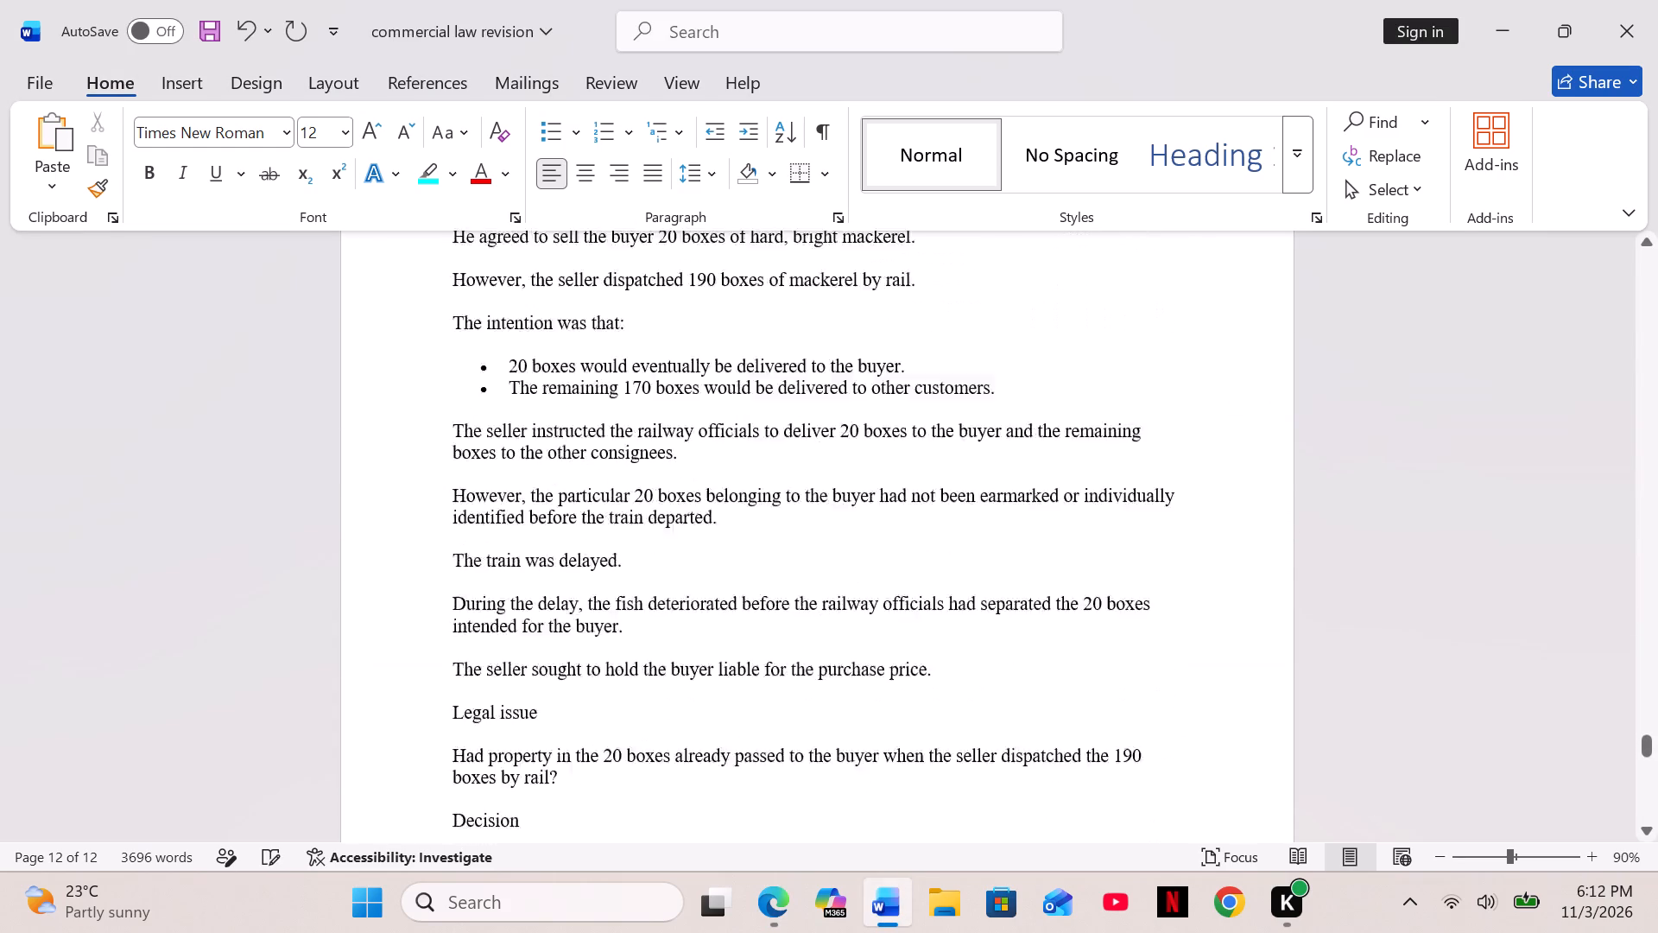
pyautogui.scroll(3, 908, 561)
pyautogui.scroll(-1, 908, 561)
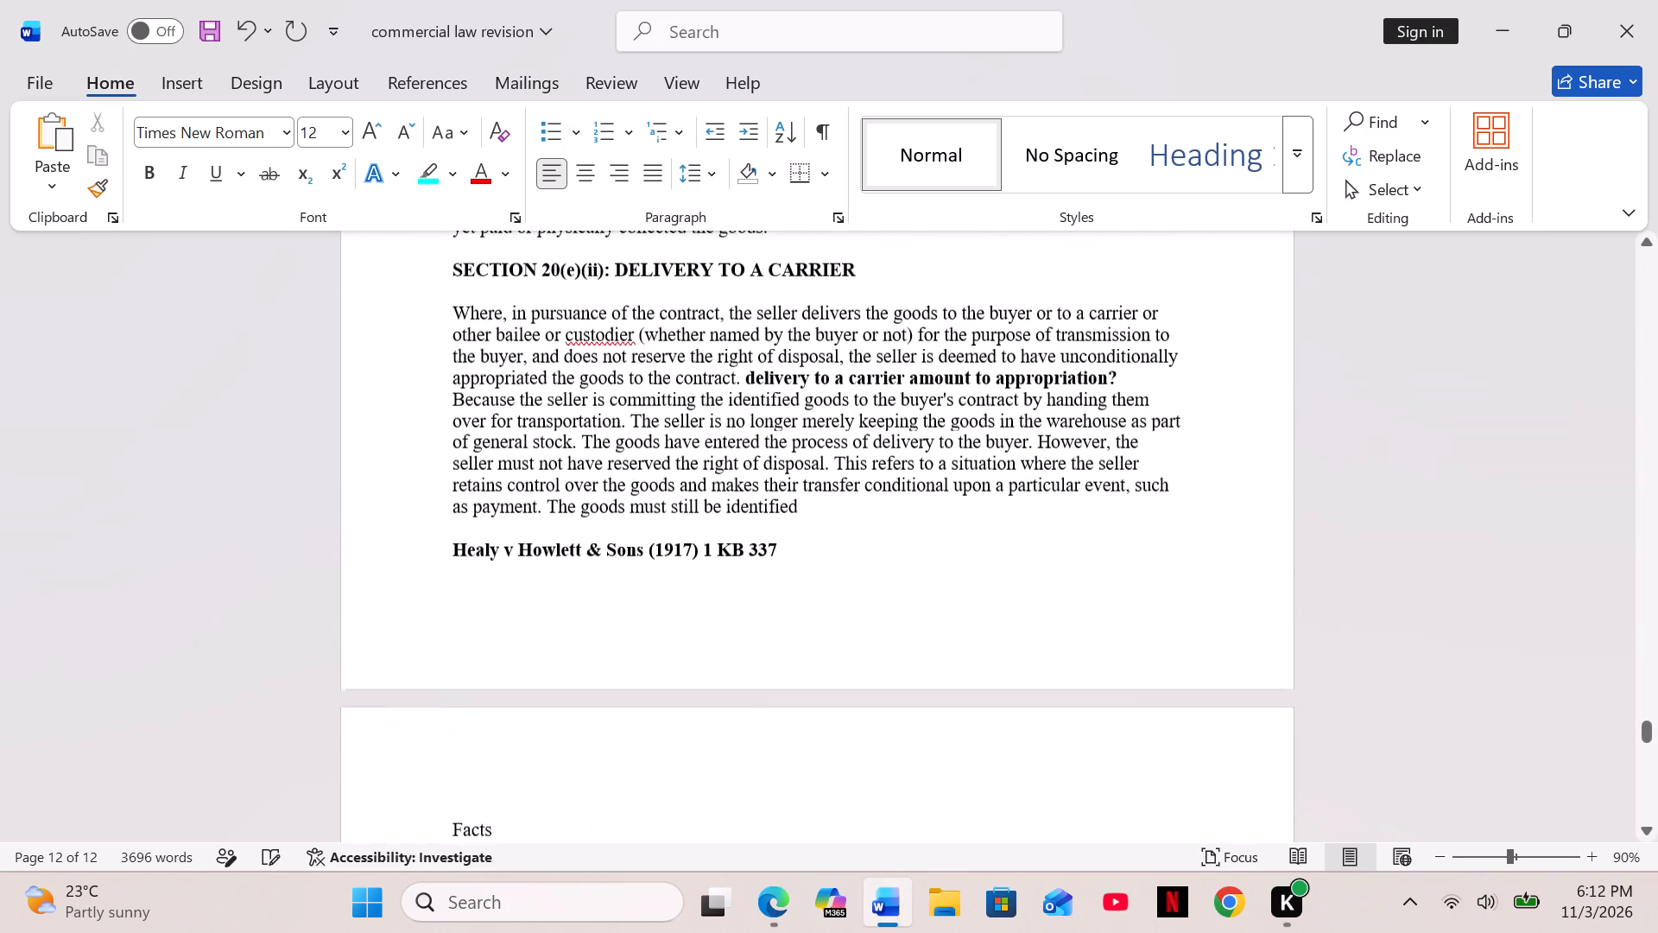
pyautogui.scroll(-2, 908, 561)
pyautogui.scroll(1, 908, 561)
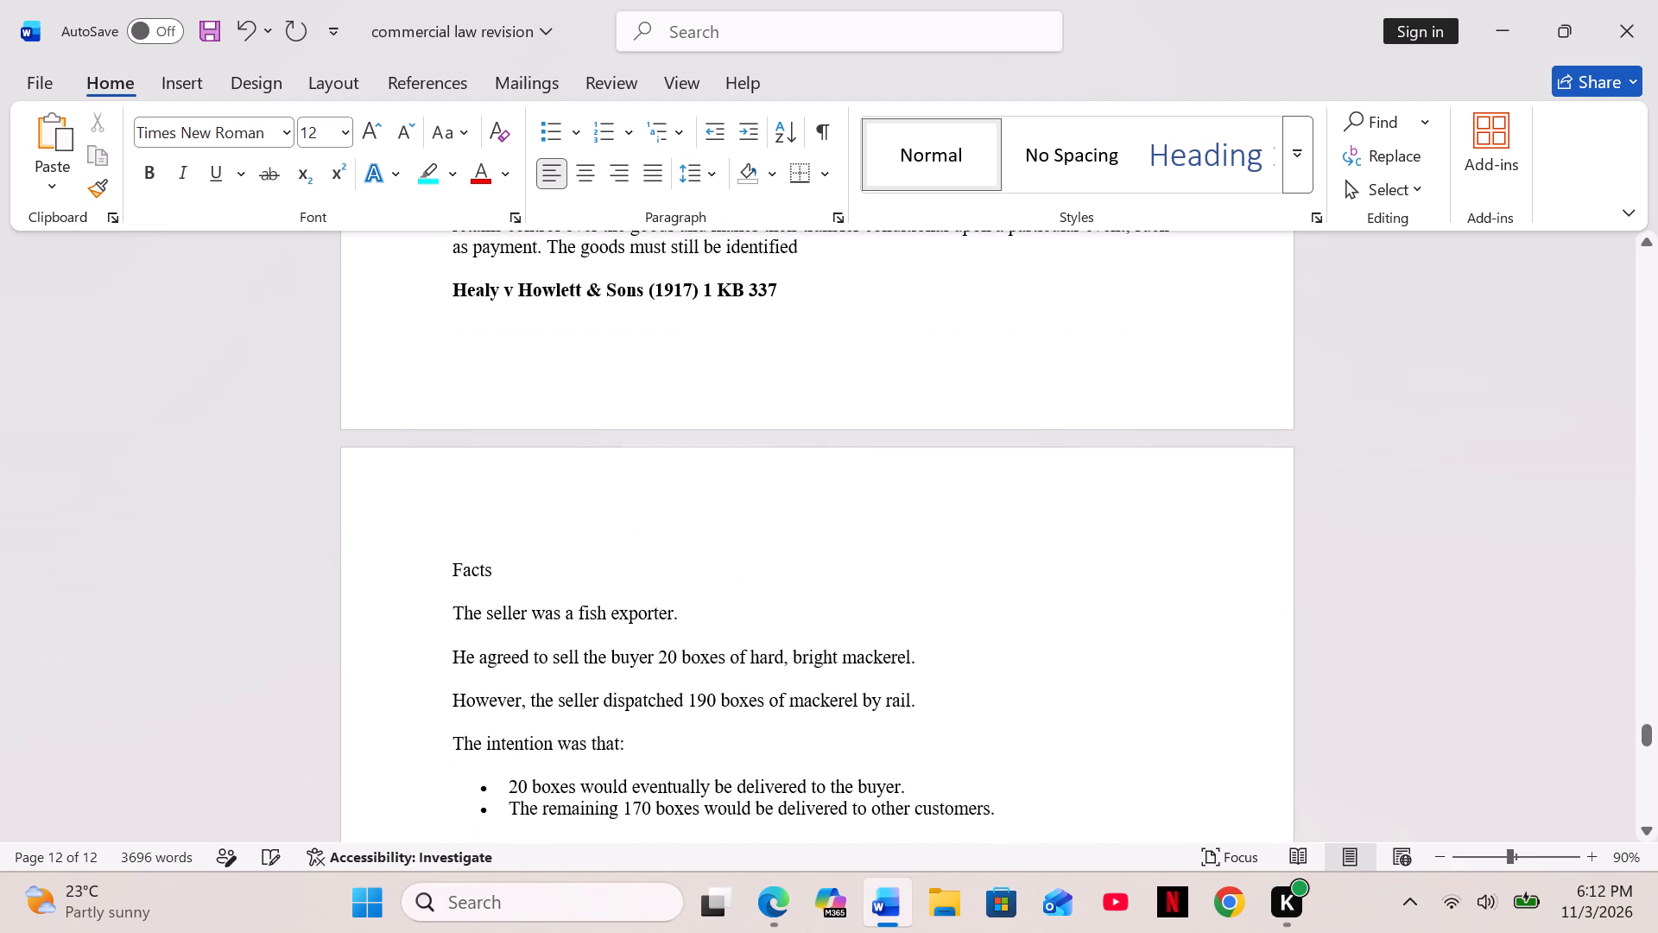
pyautogui.click(438, 564)
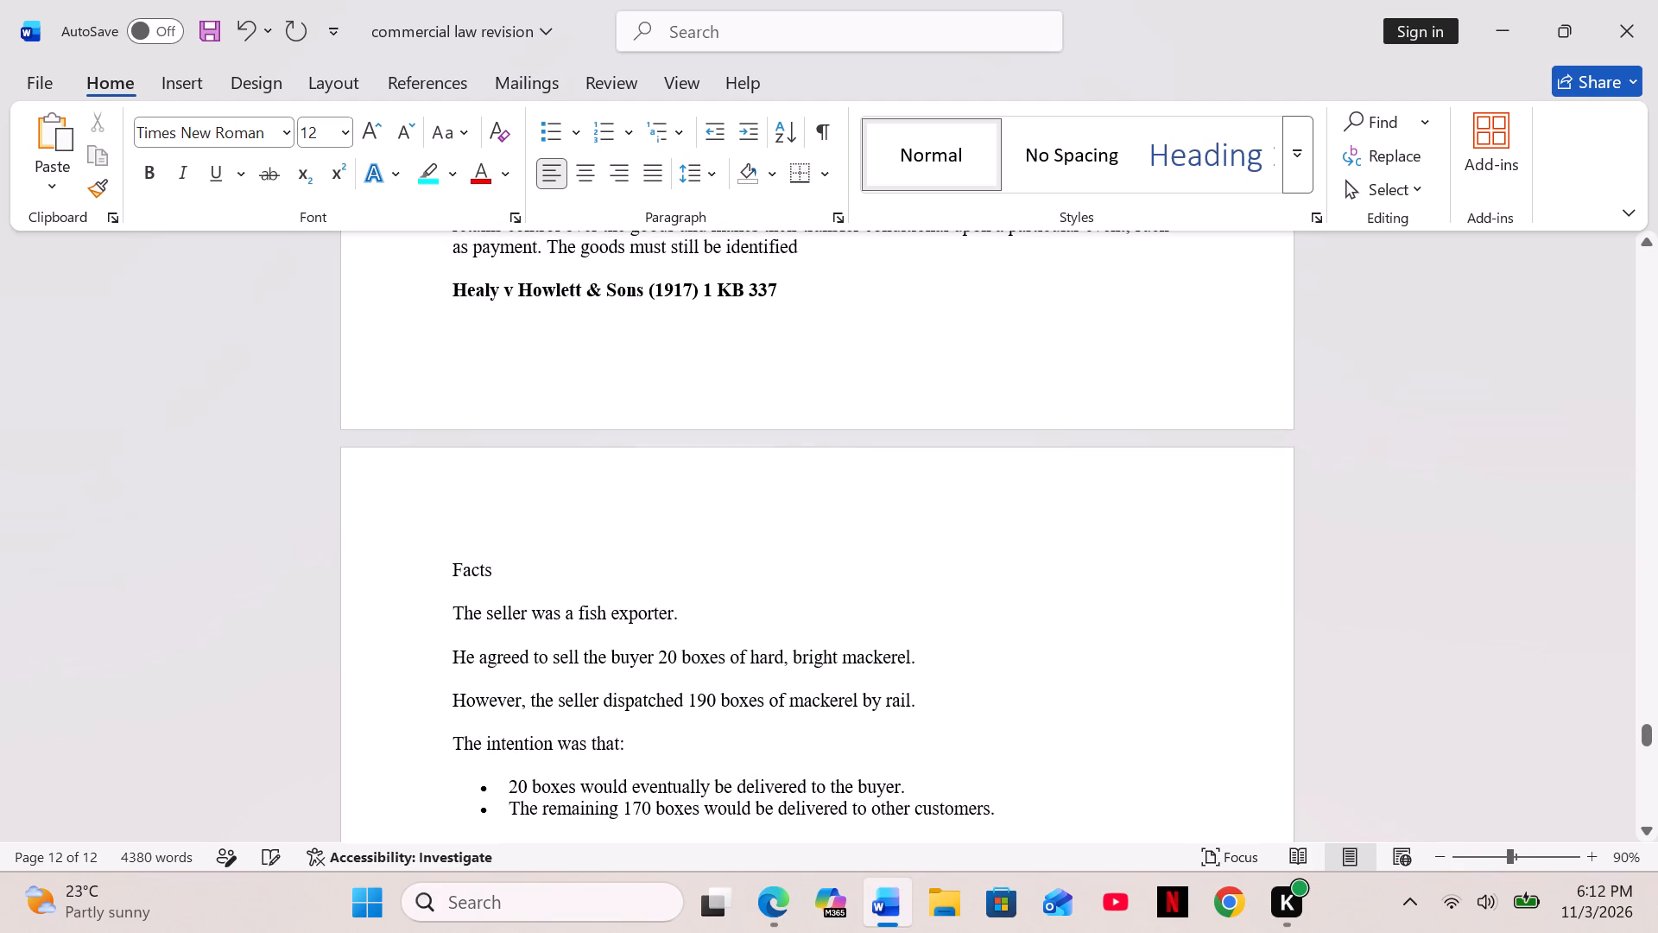
pyautogui.click(452, 574)
pyautogui.press('BackSpace')
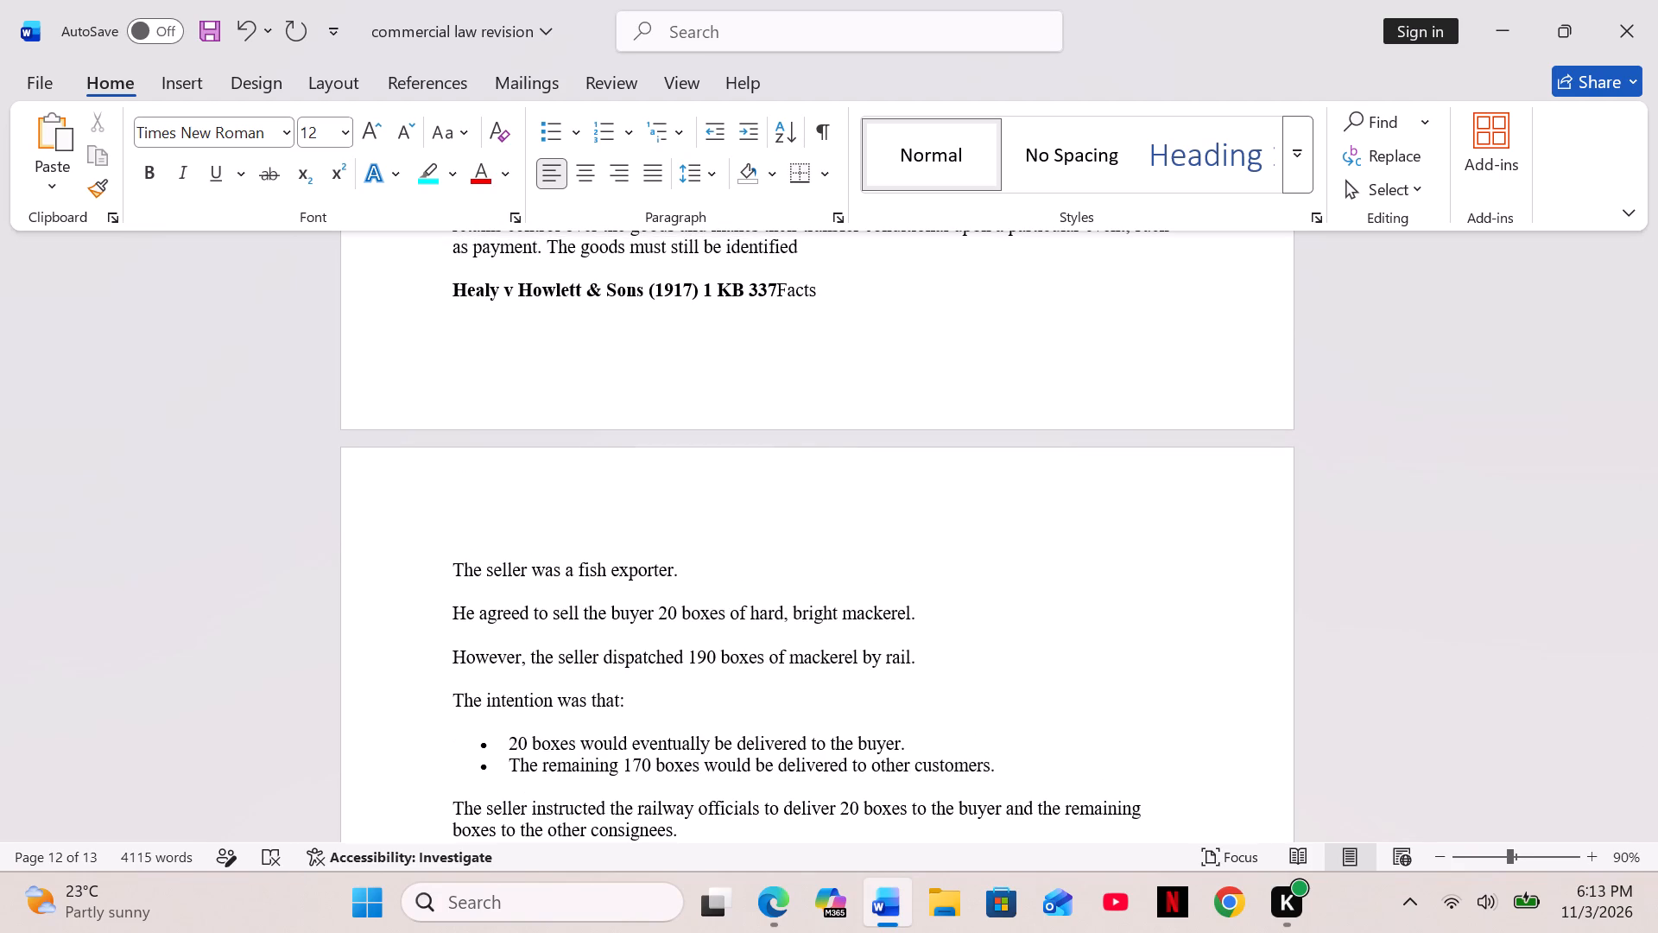
pyautogui.press('space')
# Merge "He agreed to sell", "However, the seller dispatched" and "The intention was that:" into the paragraph starting "The seller was a fish exporter.".
pyautogui.click(438, 612)
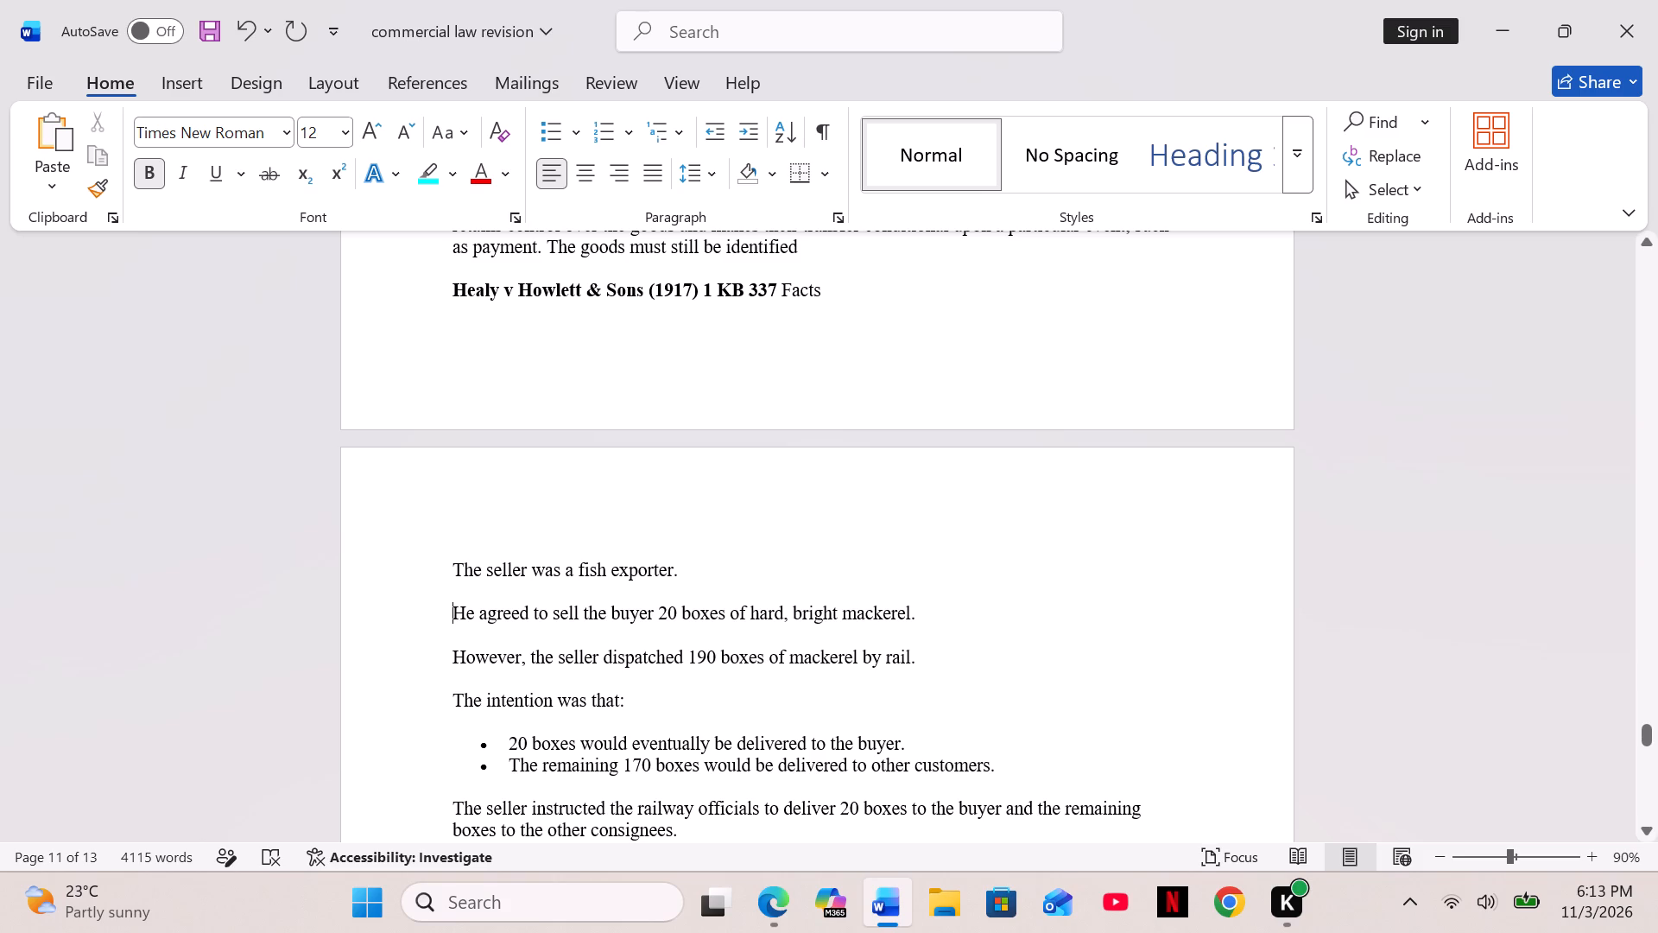
pyautogui.press('BackSpace')
pyautogui.press('space')
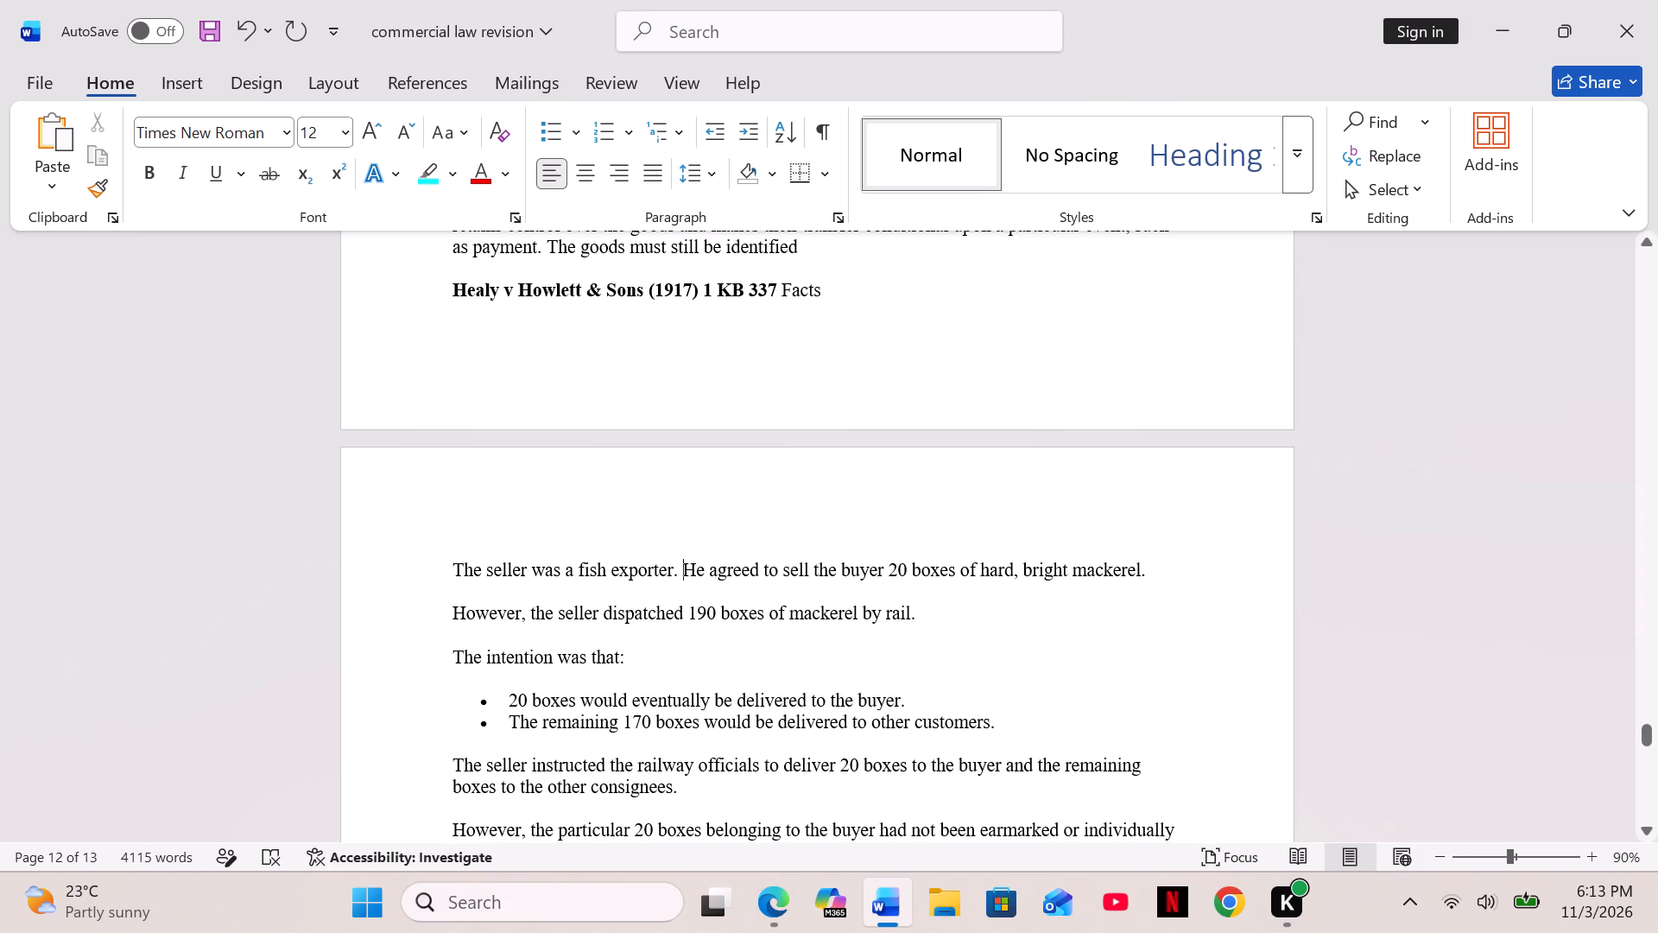
pyautogui.click(449, 623)
pyautogui.press('BackSpace')
pyautogui.press('space')
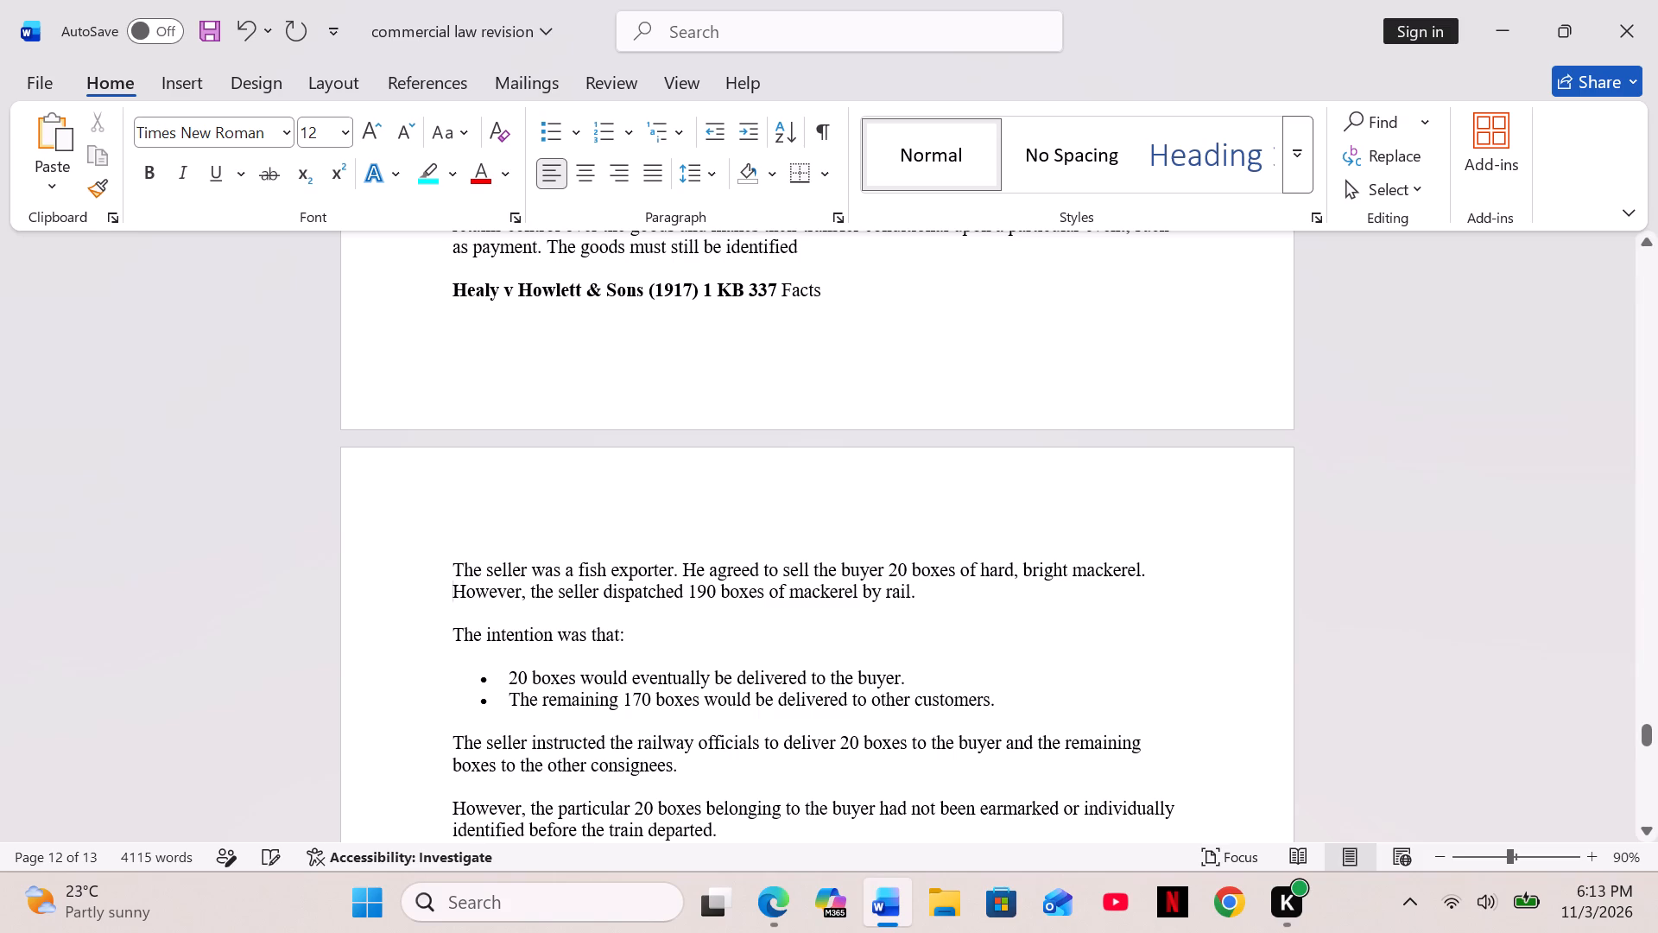
pyautogui.click(444, 641)
pyautogui.press('BackSpace')
pyautogui.press('space')
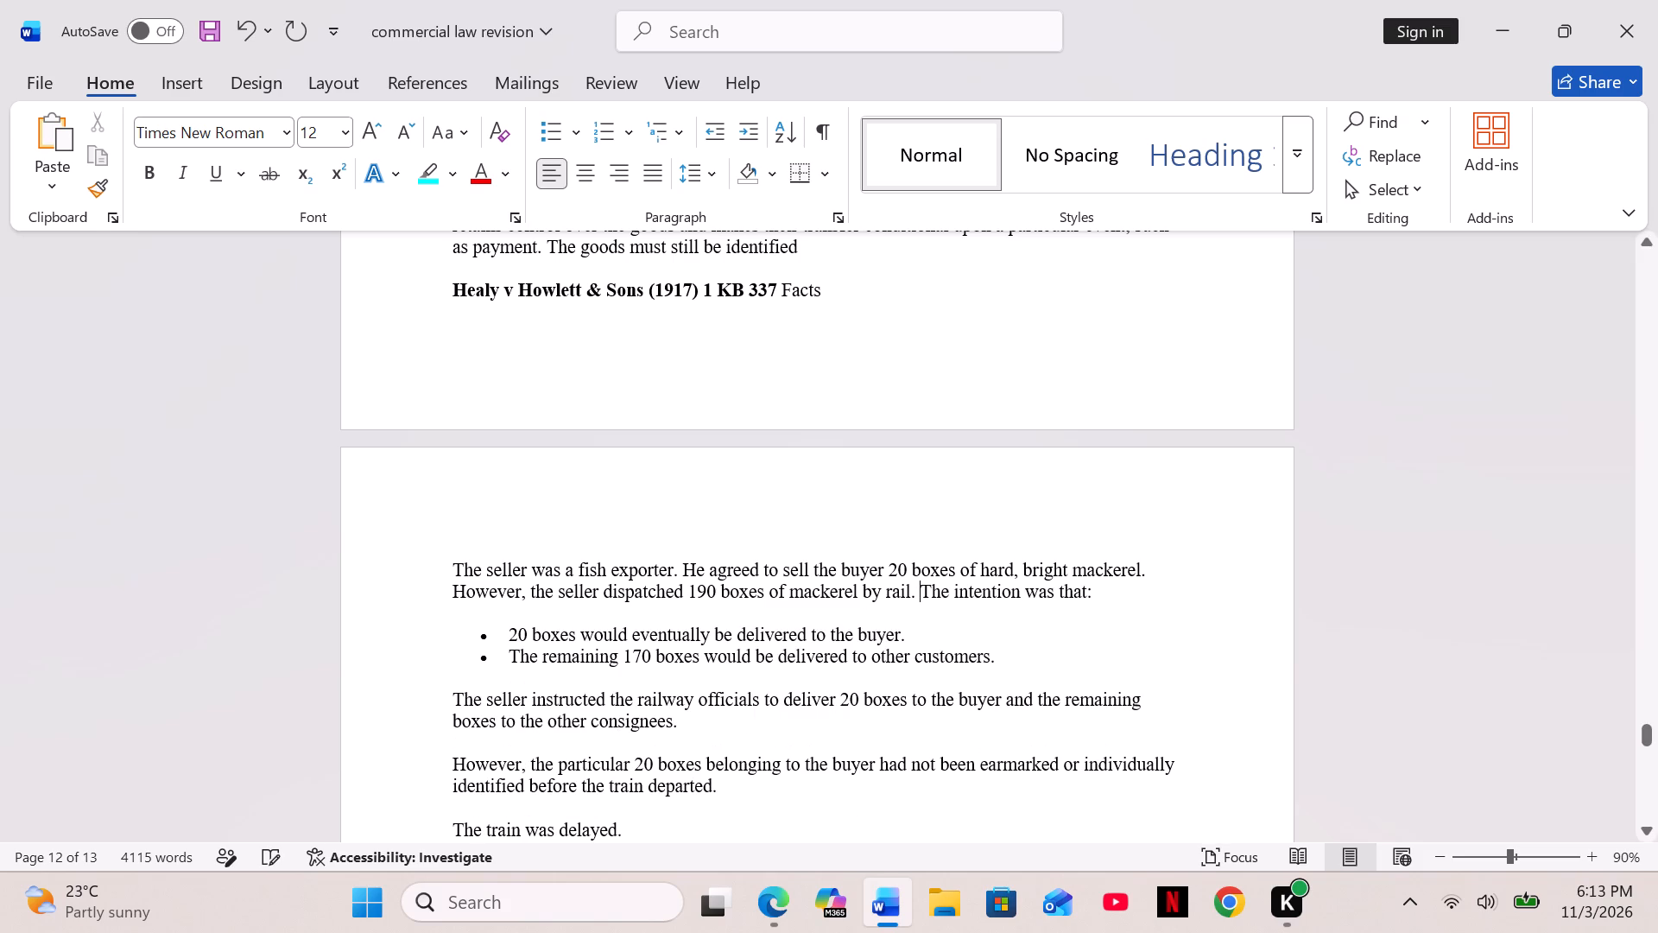
# Join the paragraphs "The seller instructed the railway officials" and "However, the particular 20 boxes" onto the end of the second bullet, separated by spaces.
pyautogui.scroll(-1, 446, 641)
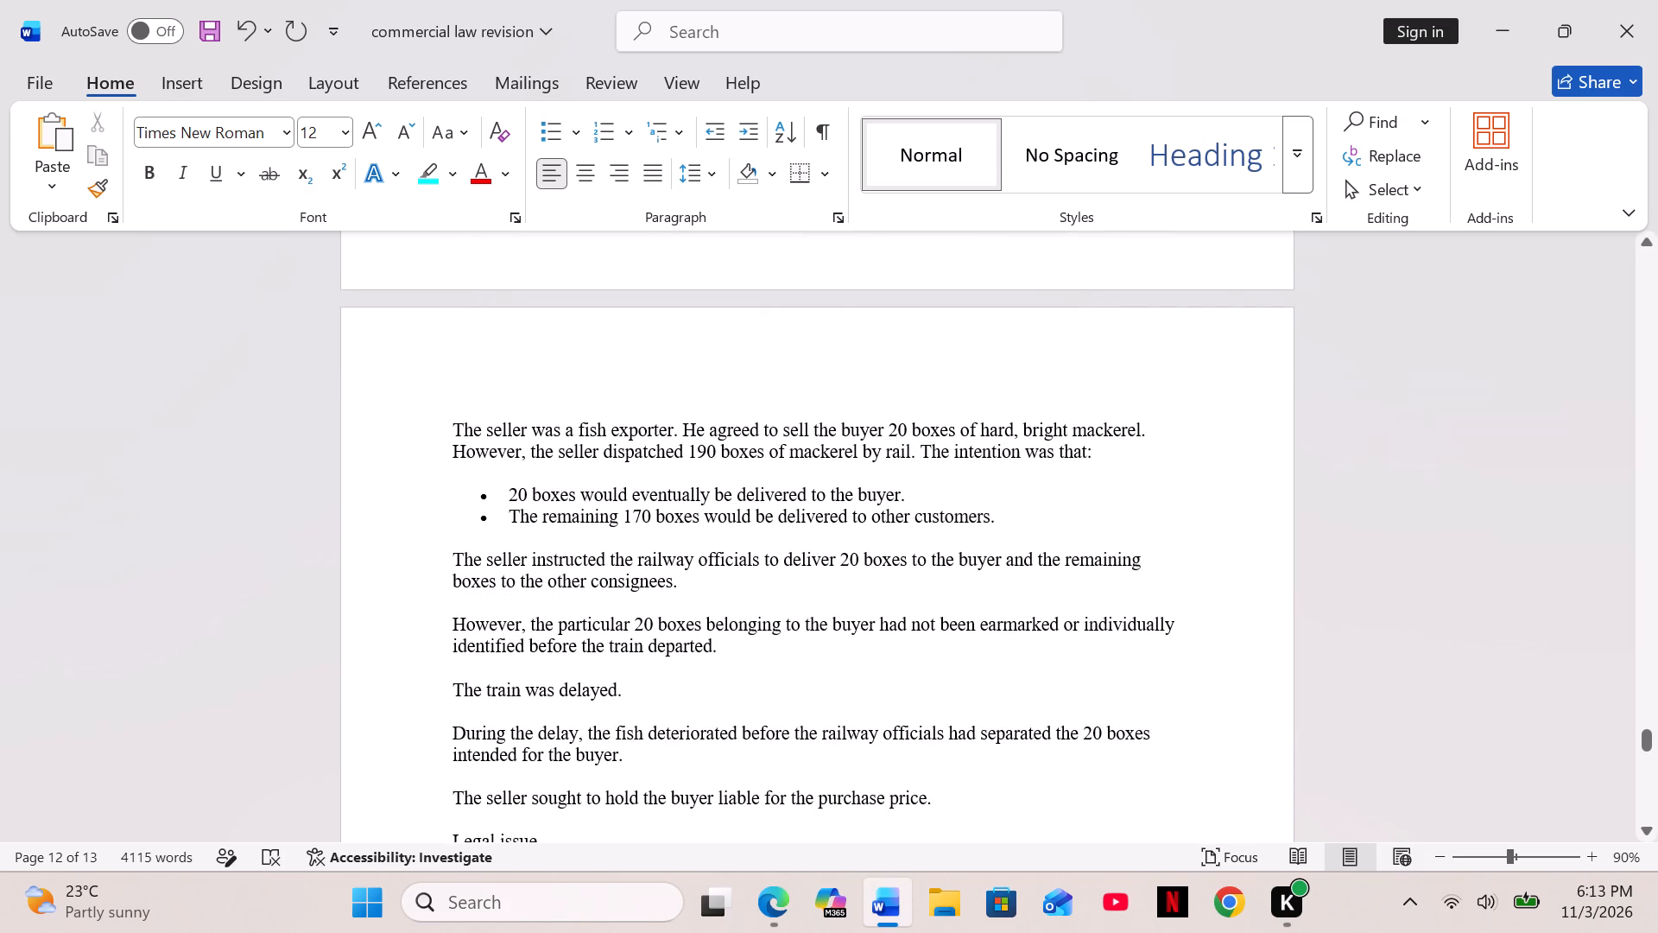
pyautogui.click(439, 578)
pyautogui.press('BackSpace')
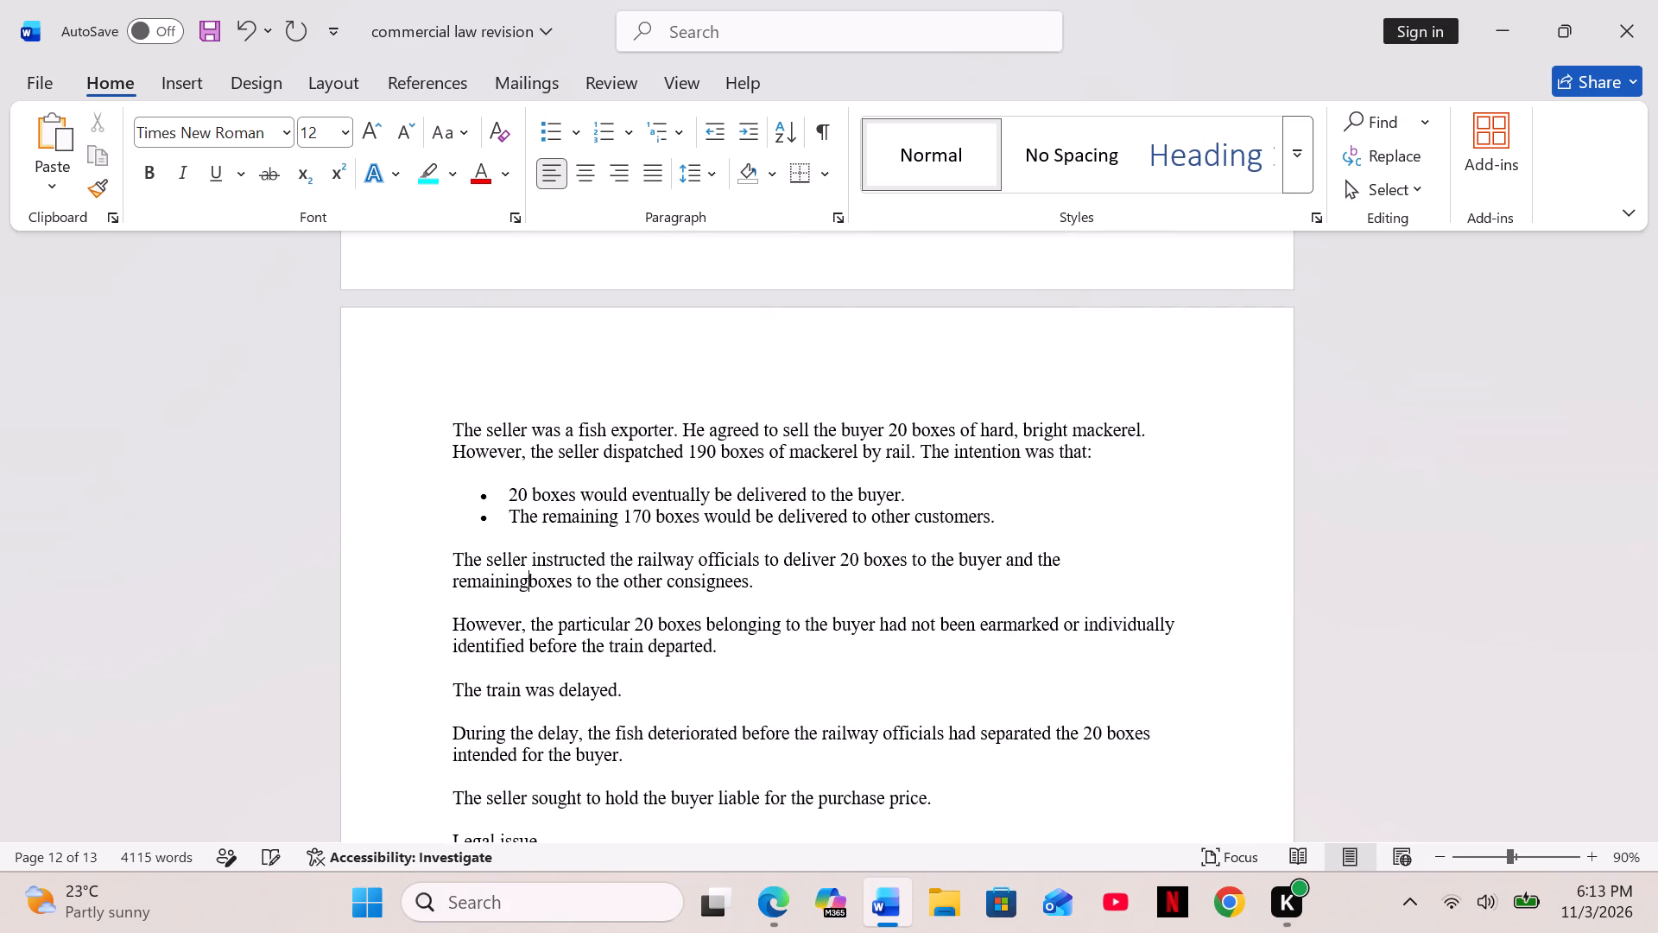
pyautogui.press('space')
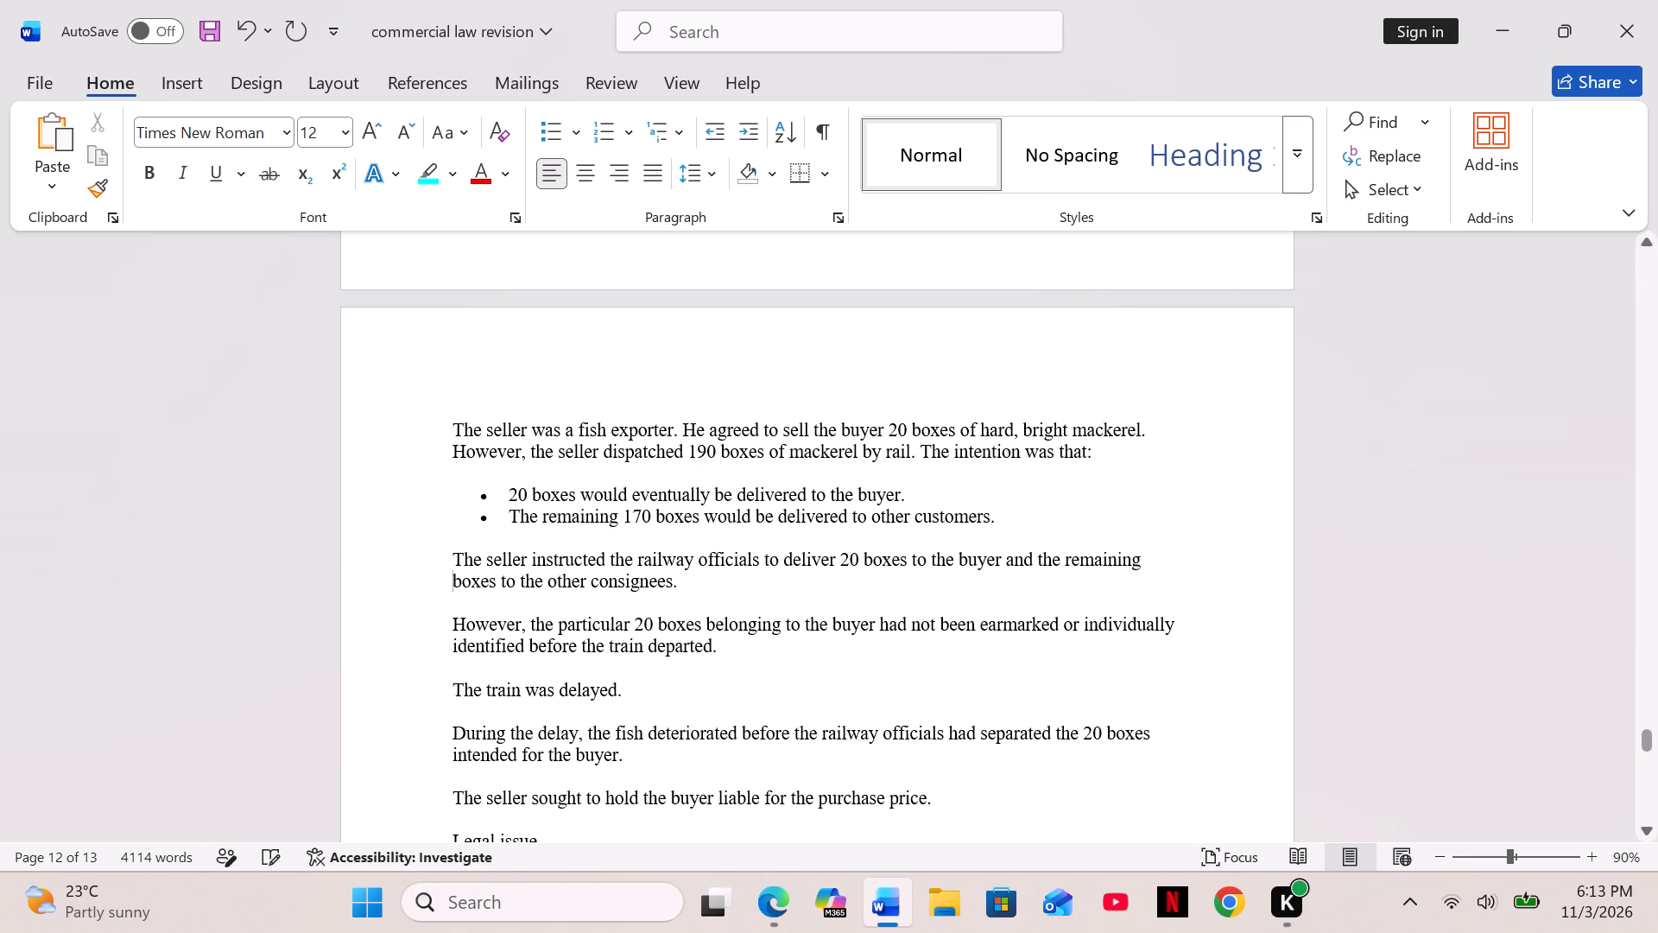
pyautogui.click(462, 563)
pyautogui.press('BackSpace')
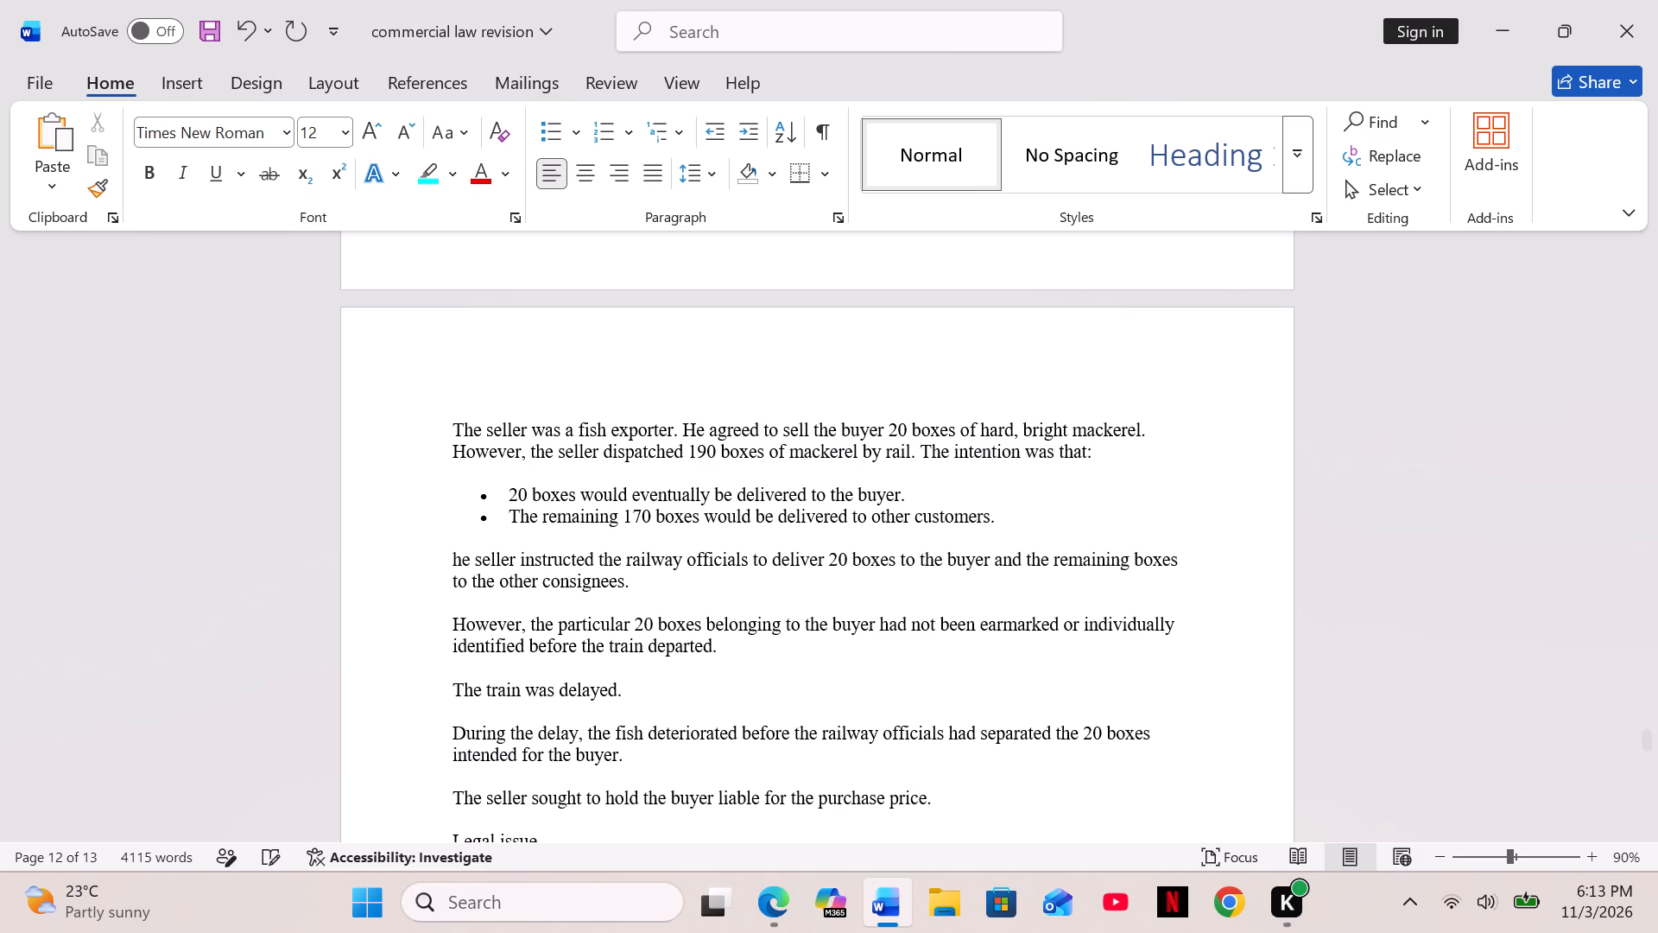
pyautogui.press('BackSpace')
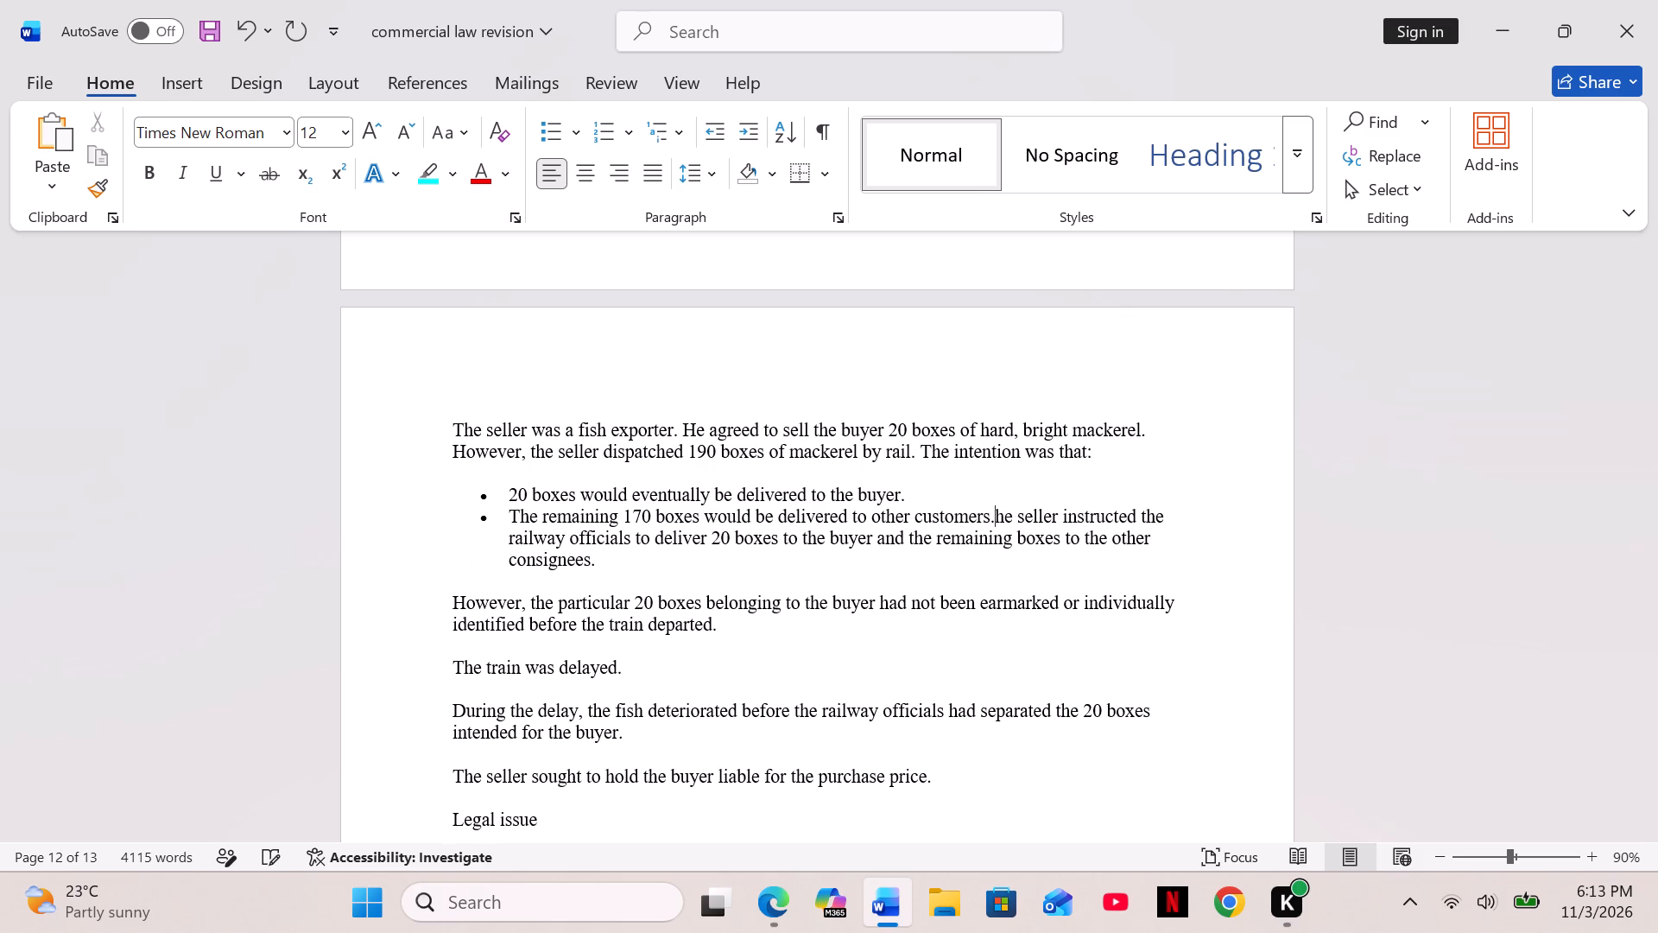
pyautogui.press('space')
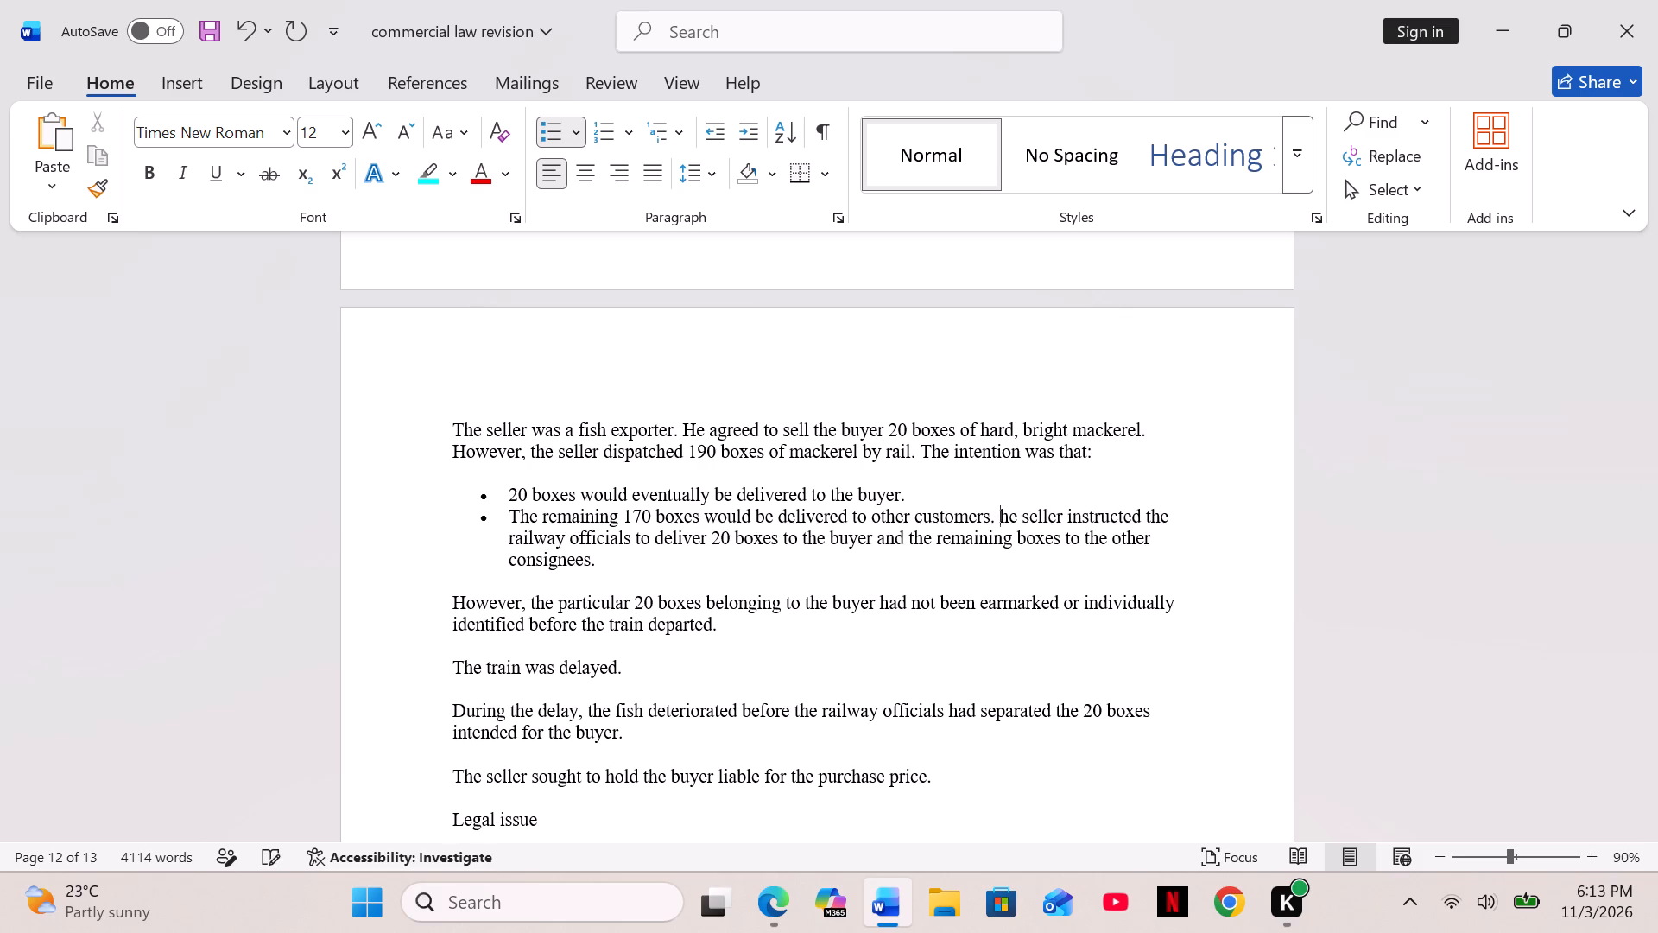
pyautogui.press('t')
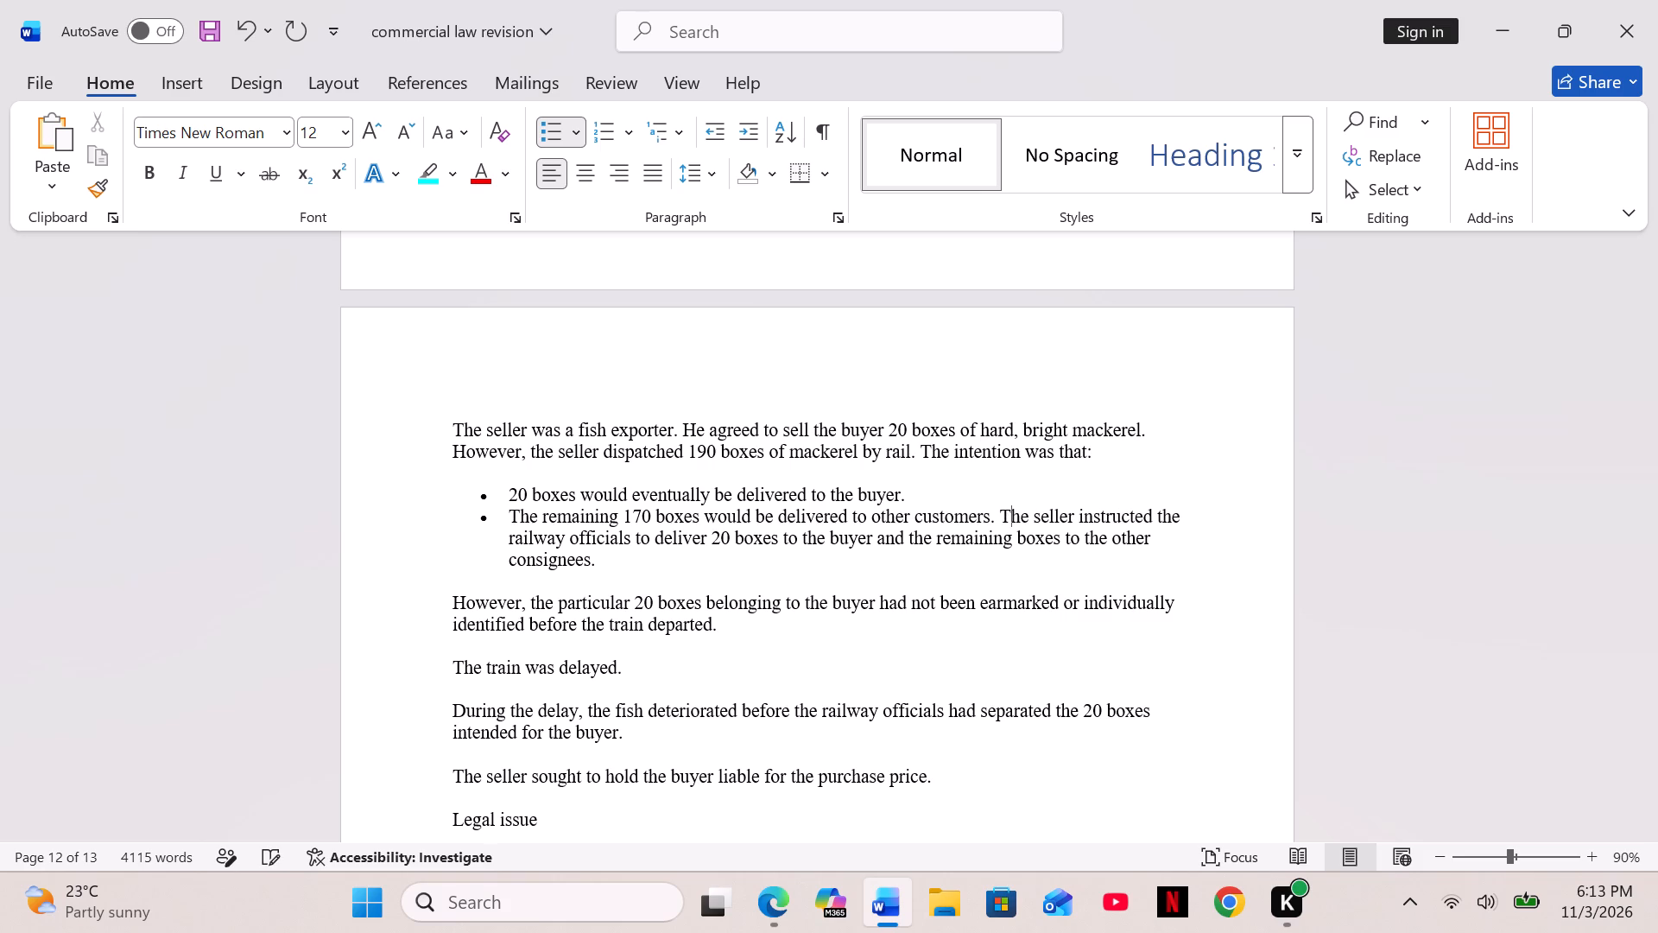
pyautogui.click(448, 598)
pyautogui.press('BackSpace')
pyautogui.press('space')
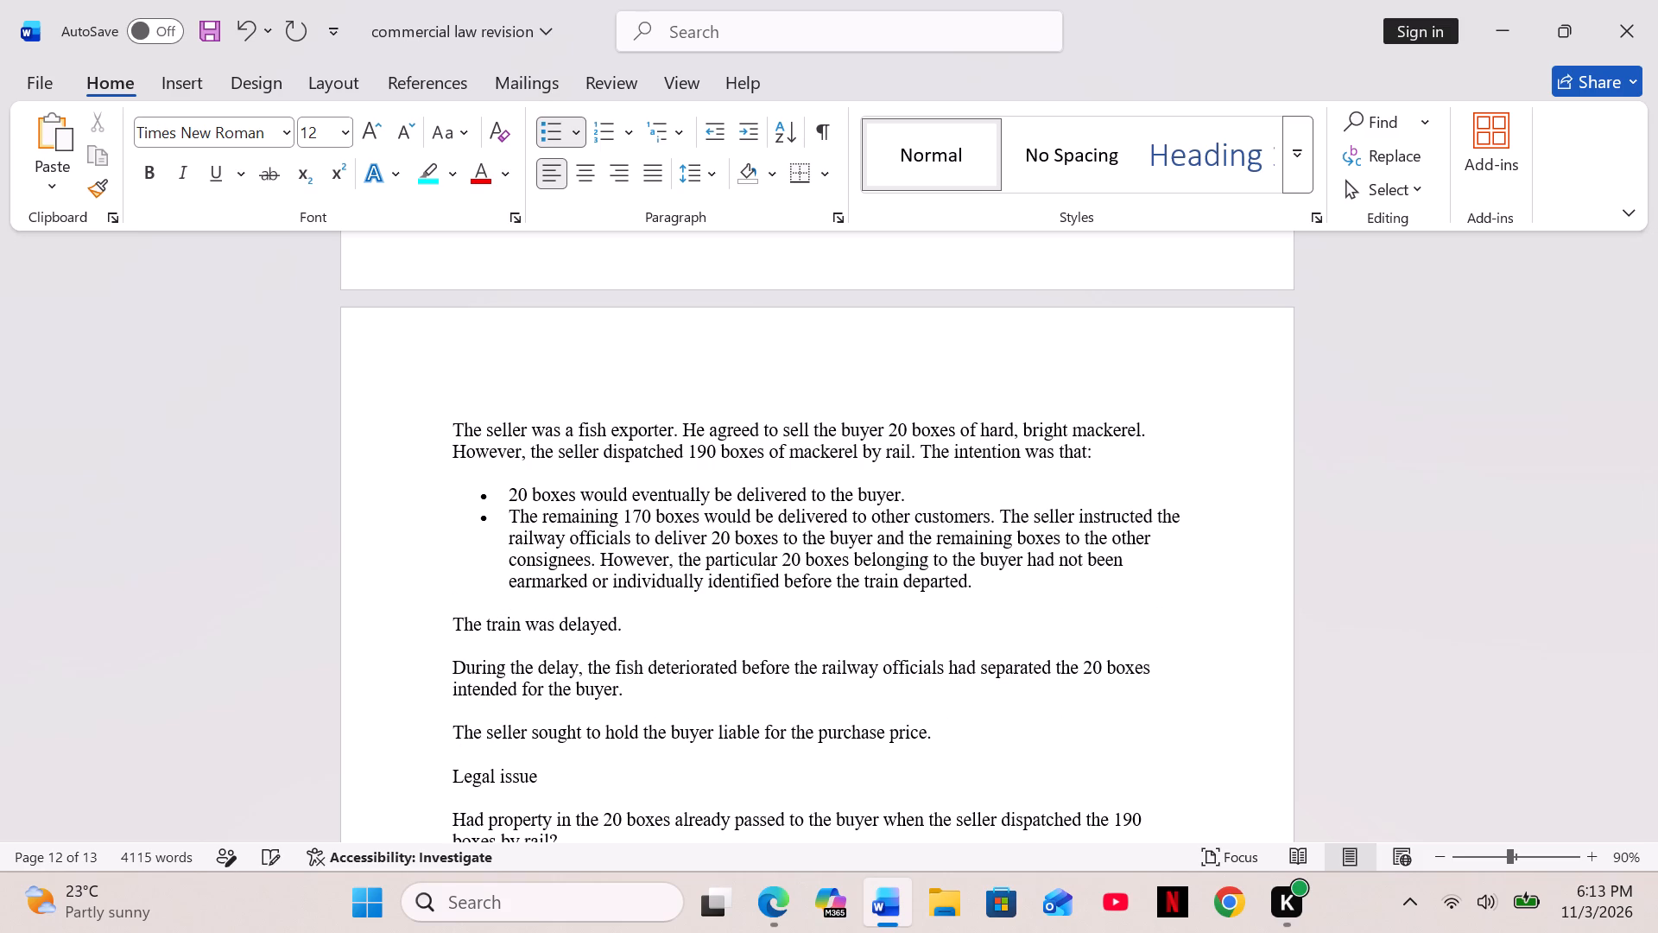
# Append "The train was delayed.", the "During the delay" paragraph and "The seller sought to hold" to the end of the second bullet, separated by spaces.
pyautogui.click(436, 625)
pyautogui.press('BackSpace')
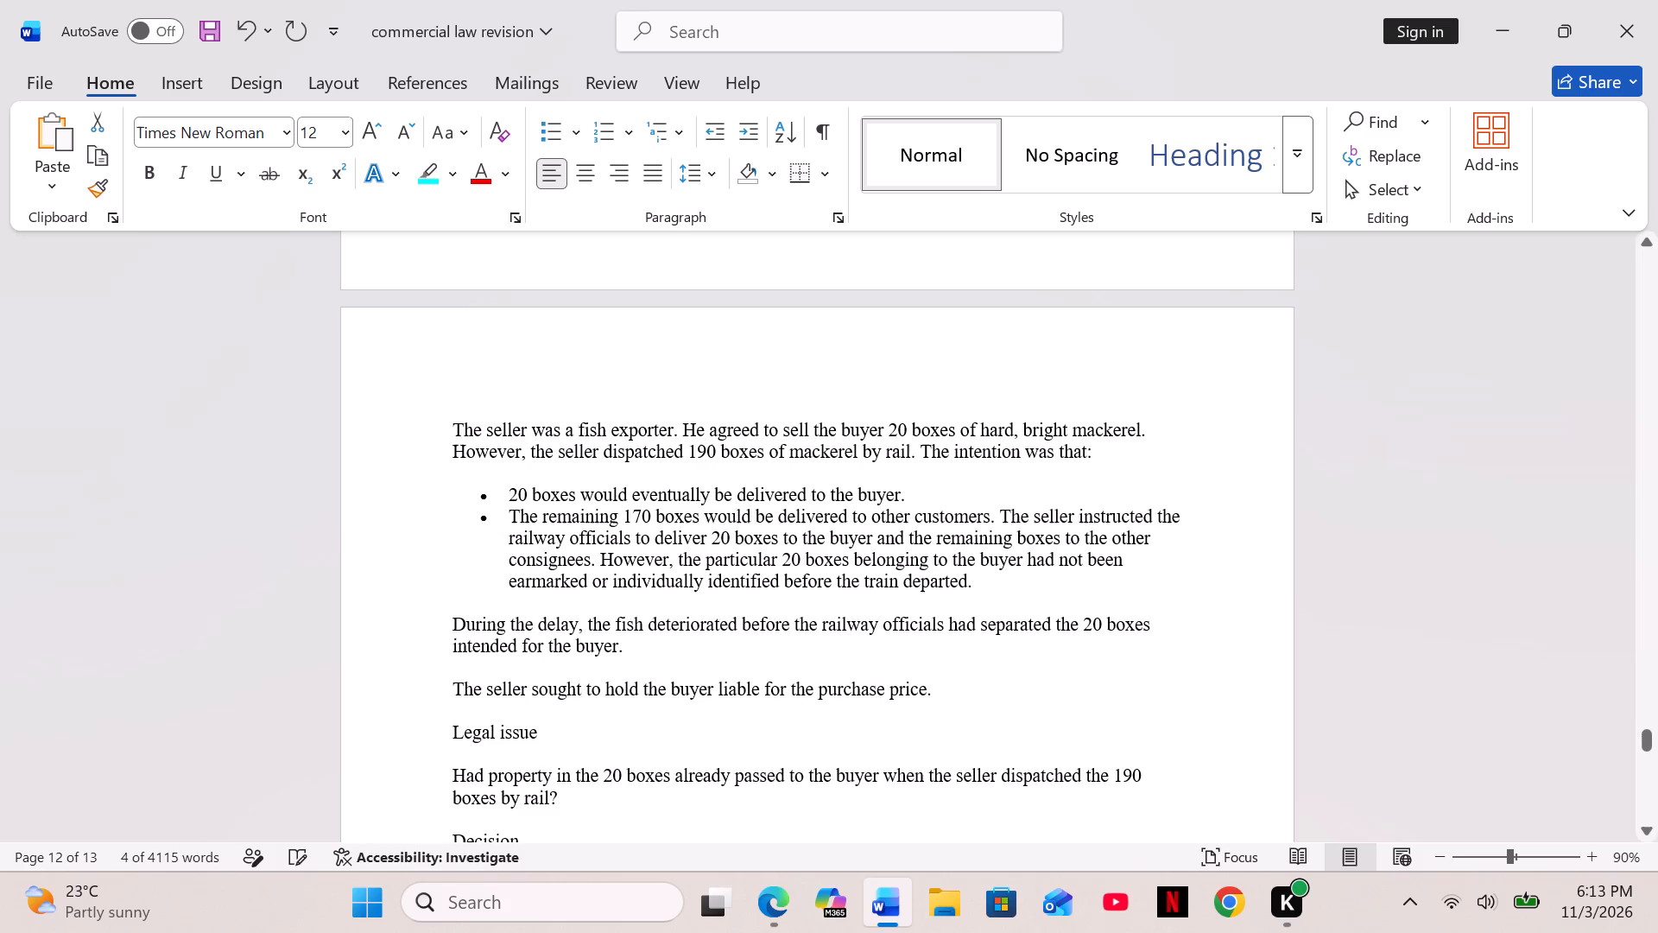
pyautogui.press('BackSpace')
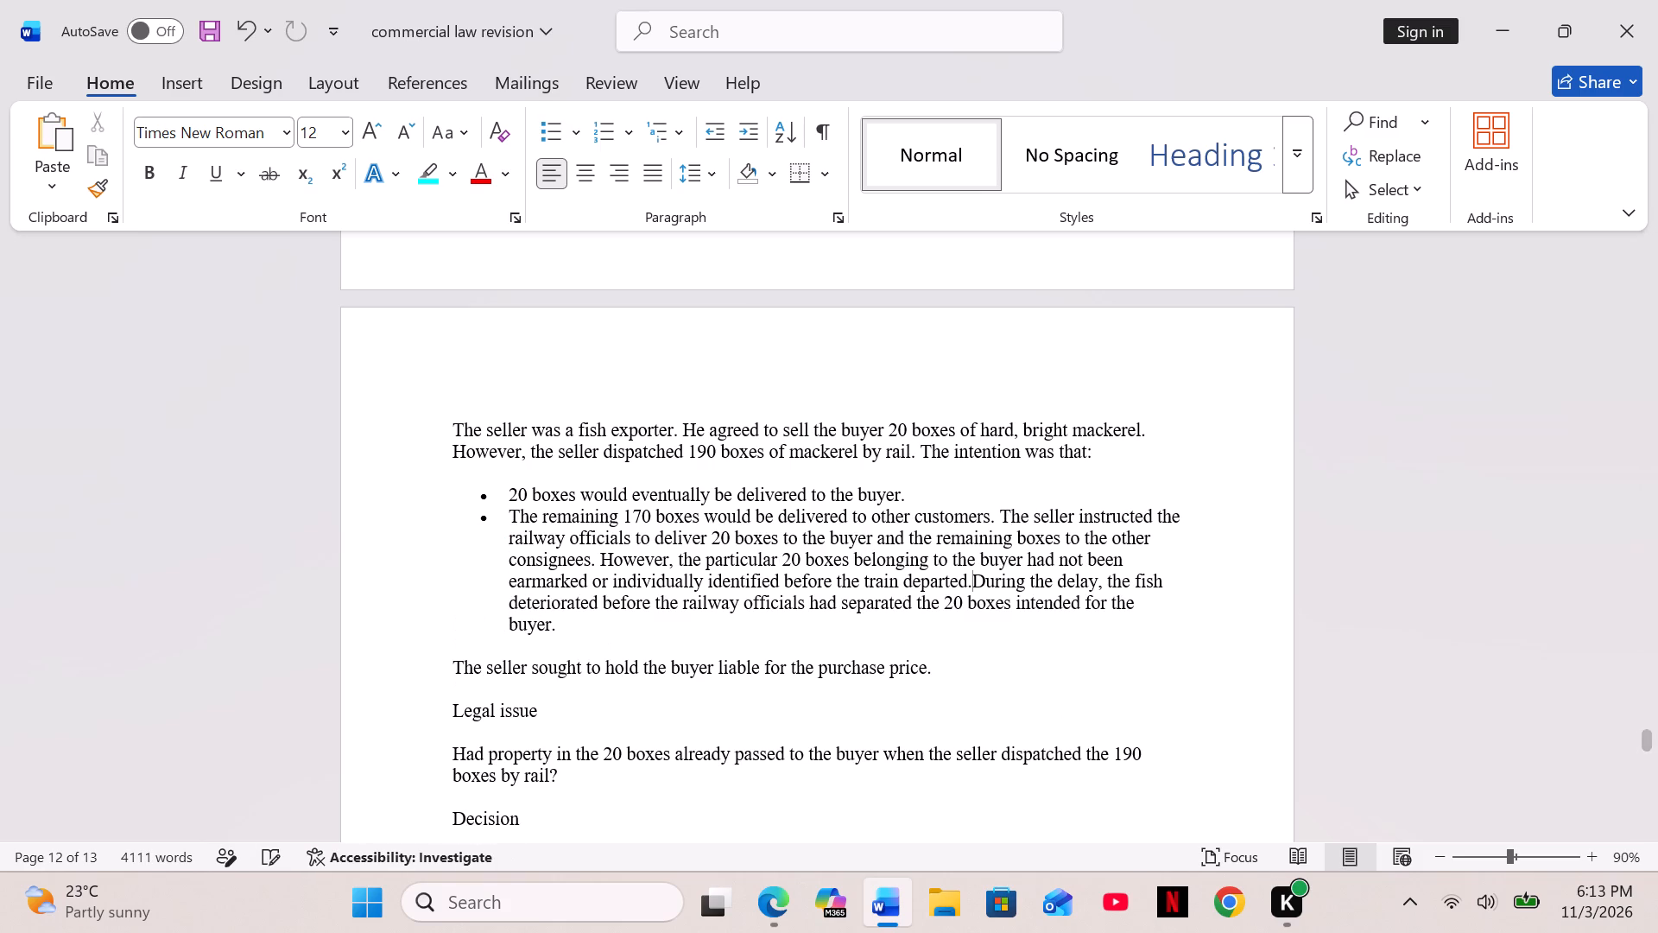
pyautogui.press('space')
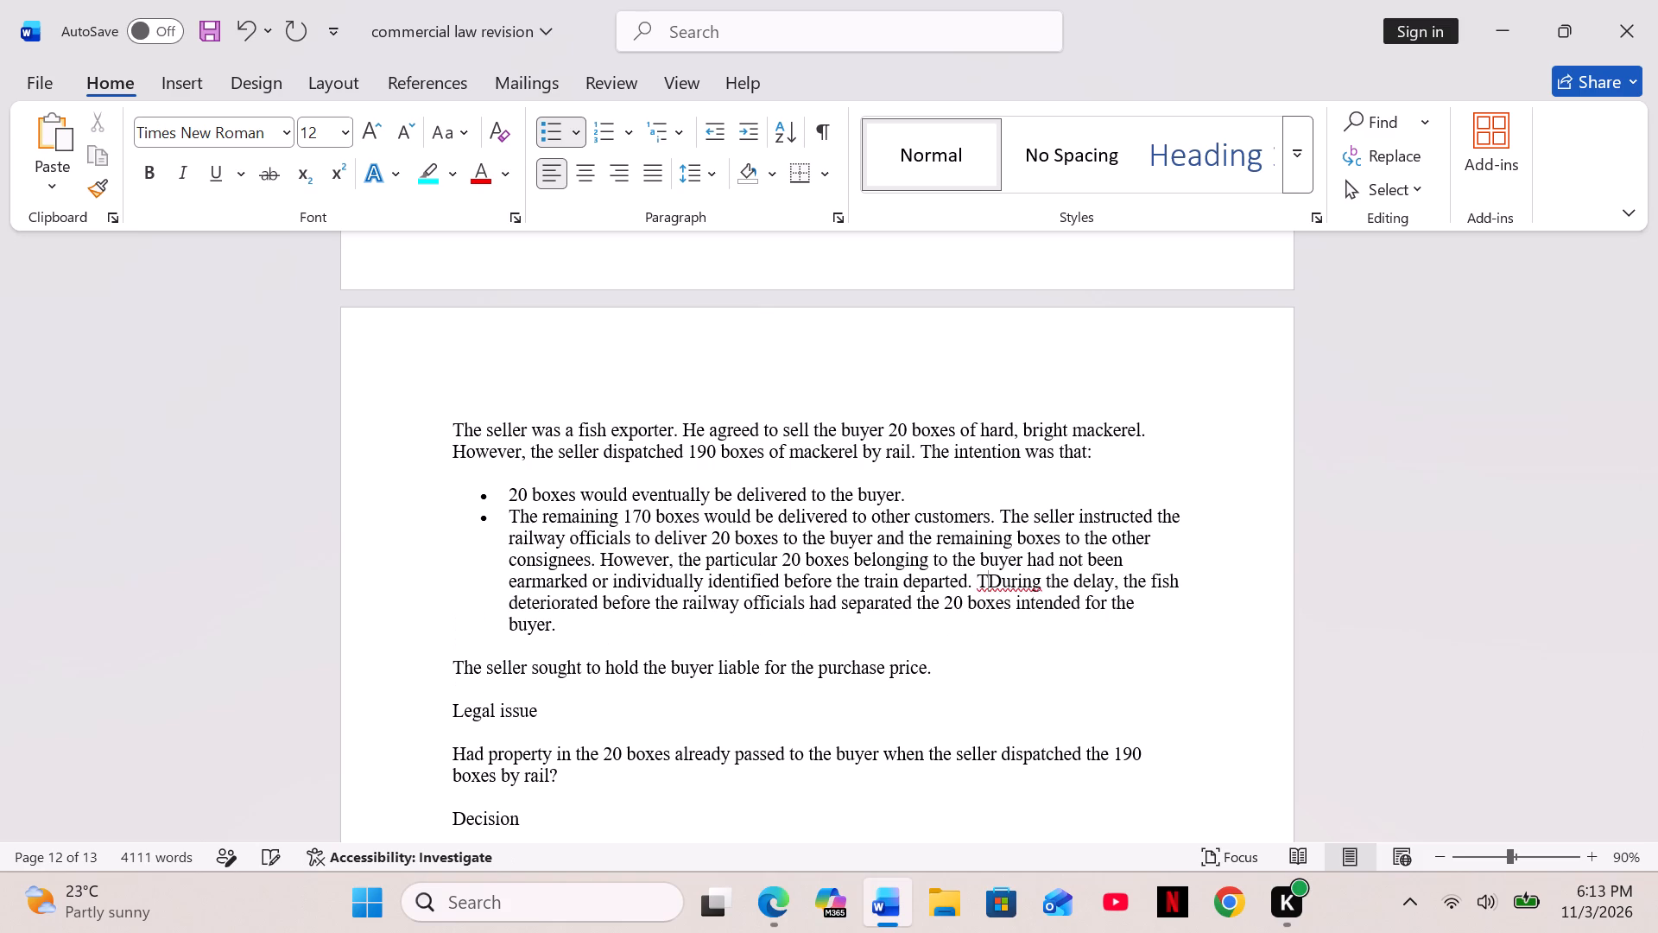
pyautogui.write('he train was delayed')
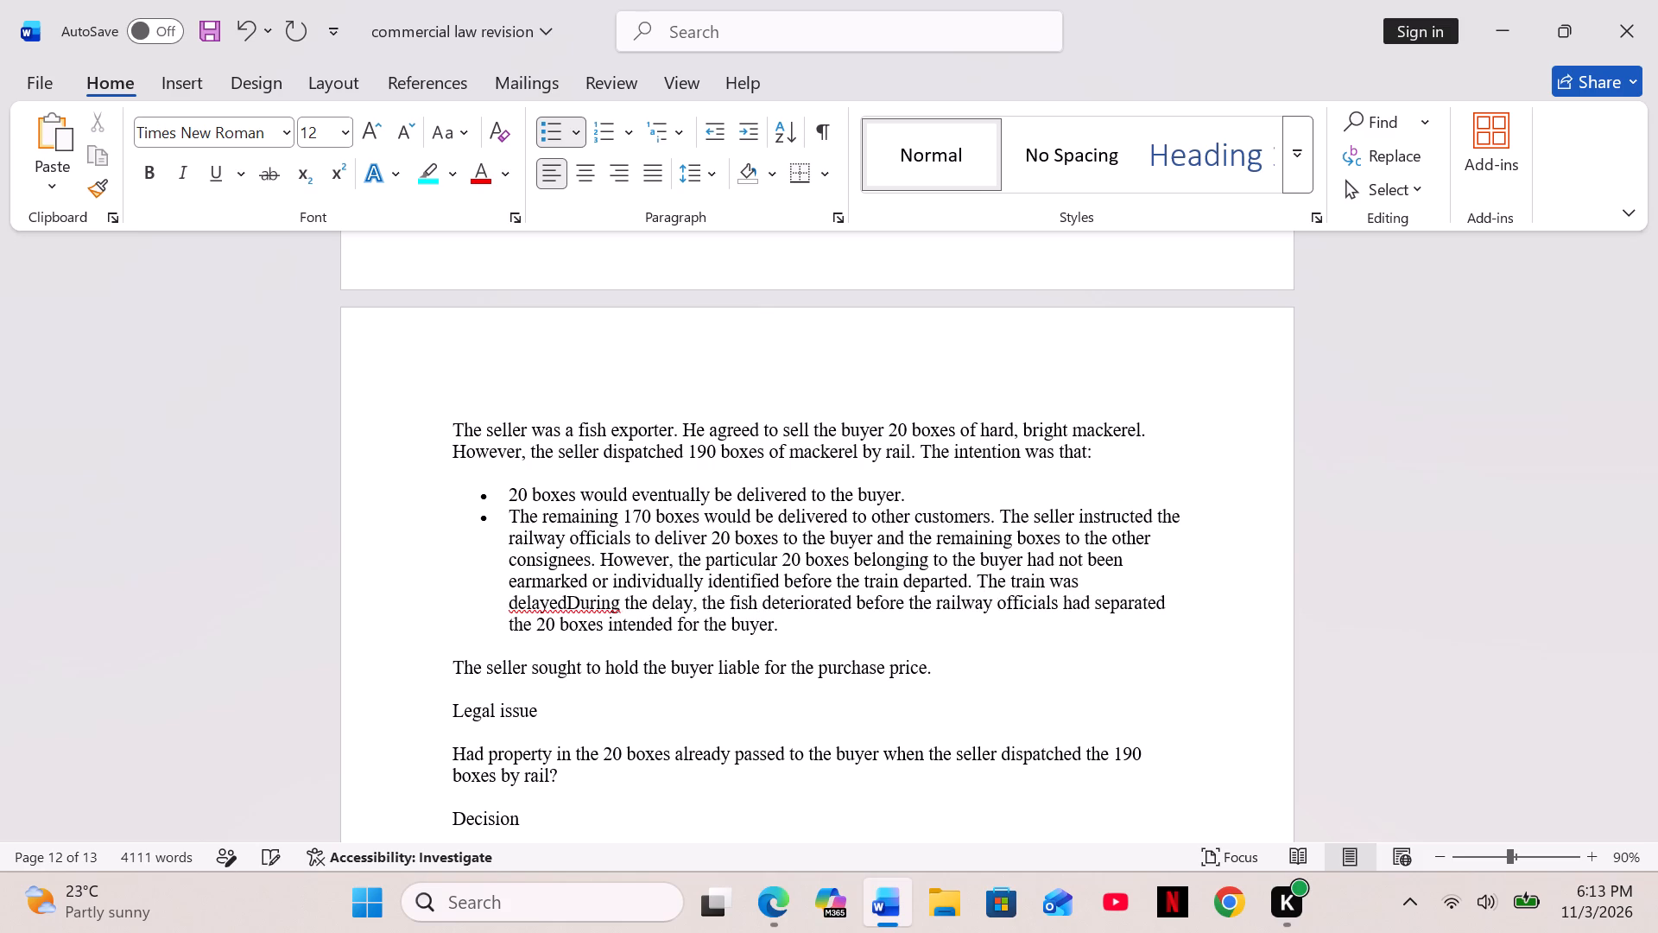
pyautogui.write('.')
pyautogui.press('space')
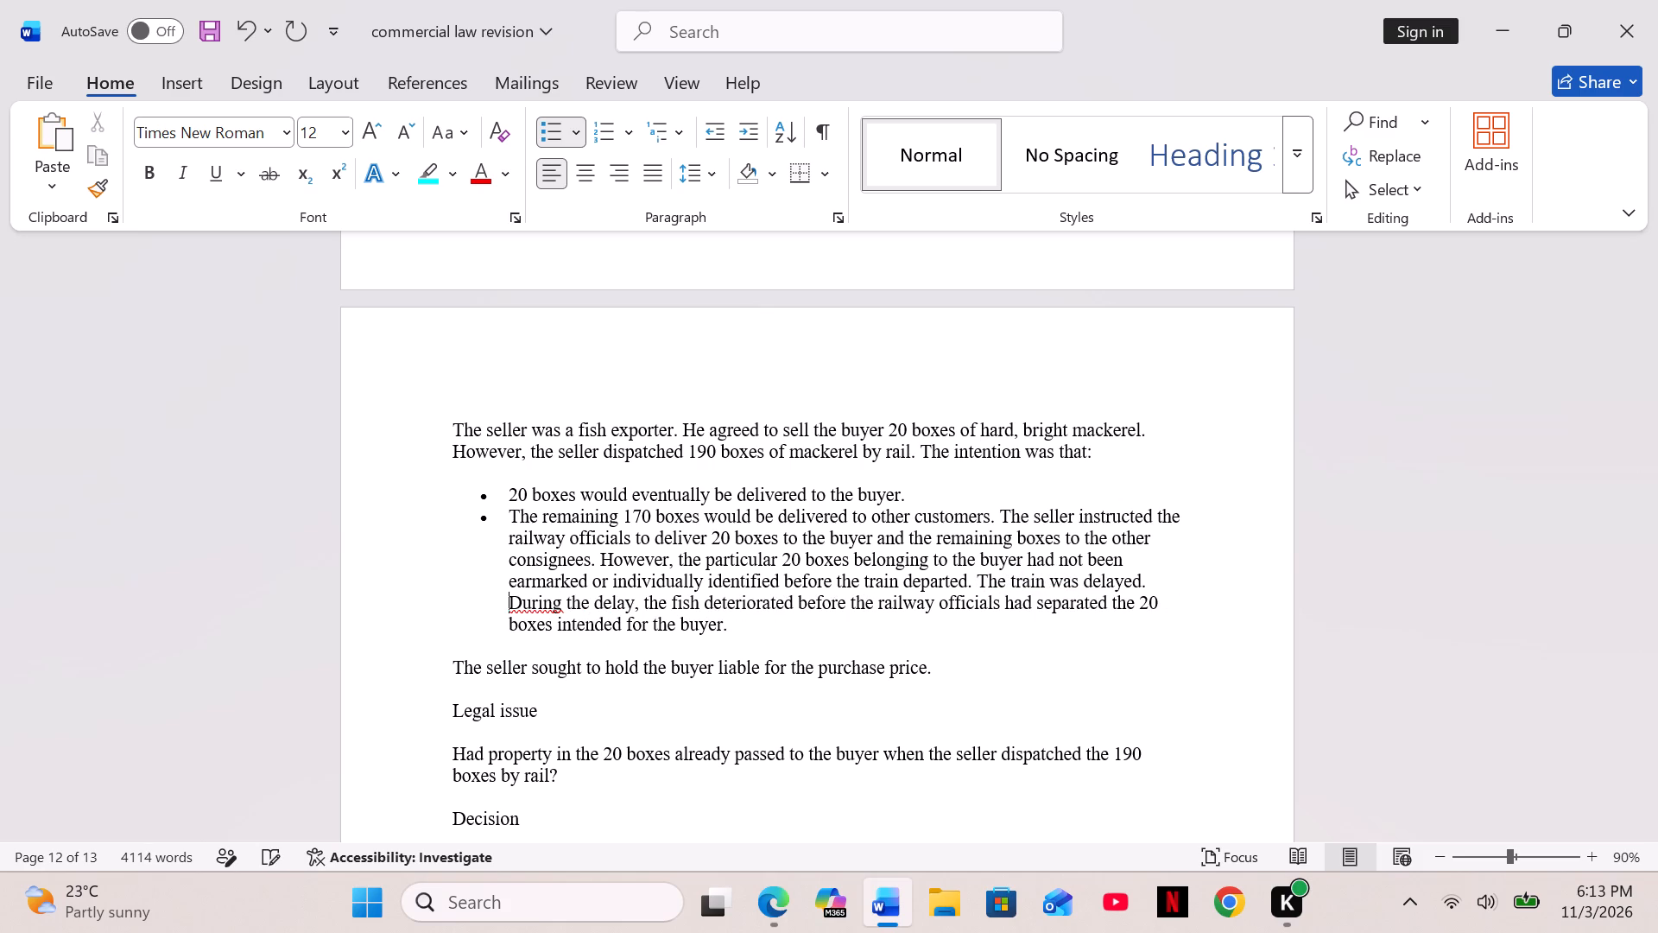
pyautogui.click(442, 669)
pyautogui.press('BackSpace')
pyautogui.press('space')
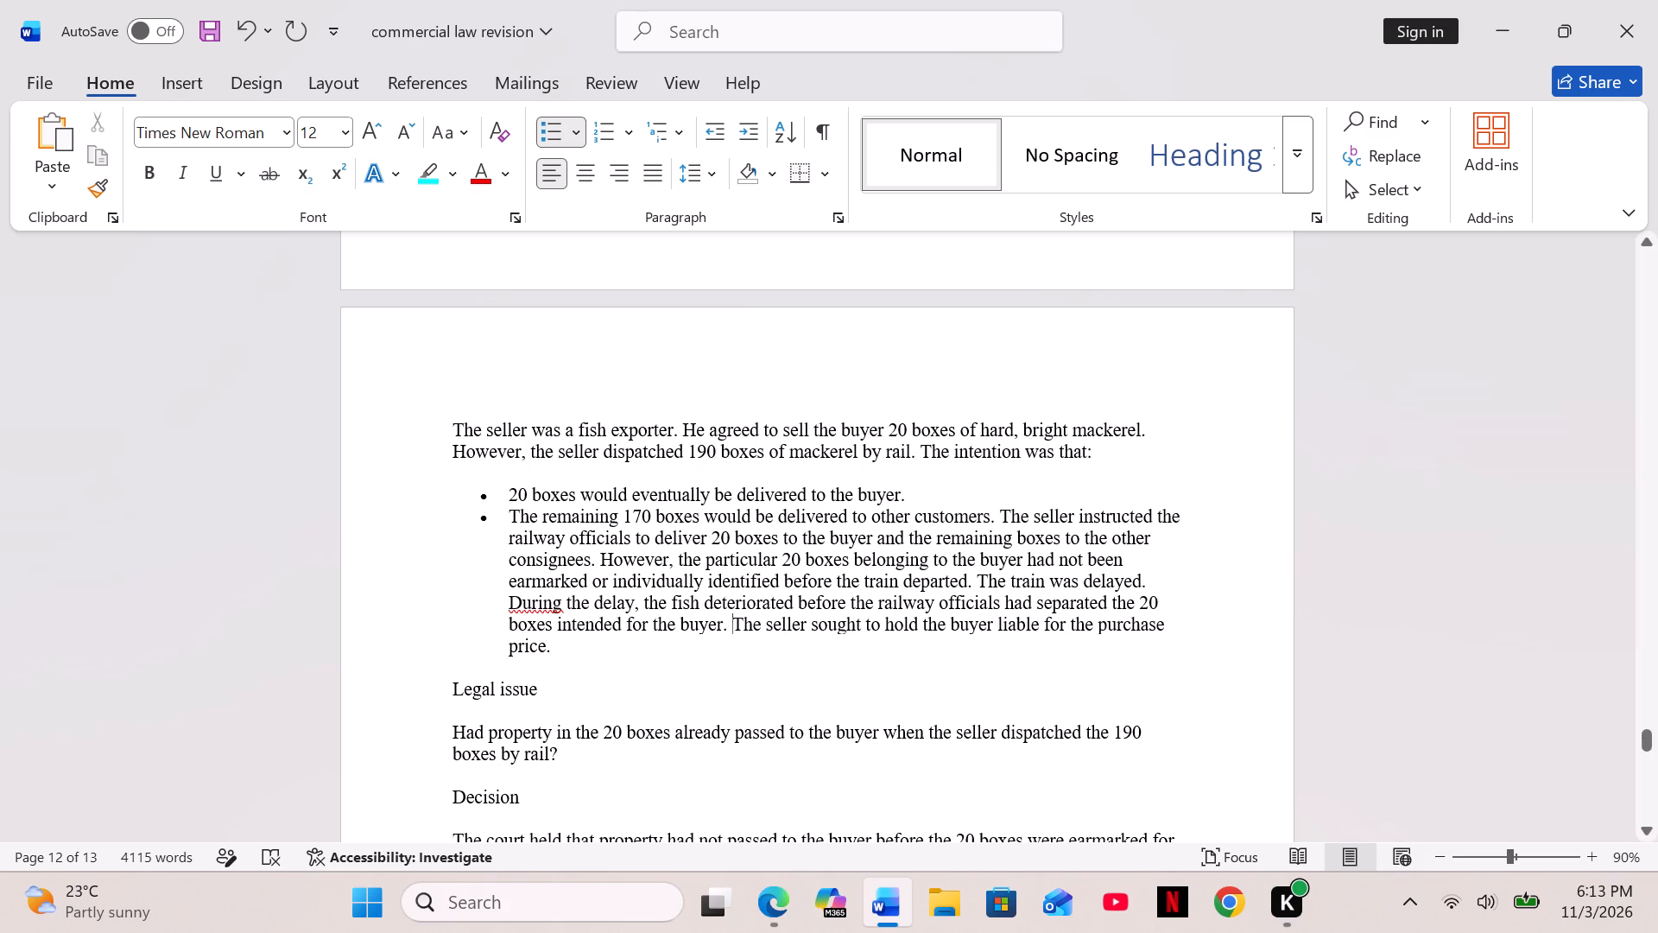
# Make the "Legal issue" and "Decision" headings of the Healy v Howlett notes bold.
pyautogui.moveTo(448, 696); pyautogui.dragTo(553, 691)
pyautogui.click(553, 691)
pyautogui.moveTo(553, 691); pyautogui.dragTo(446, 689)
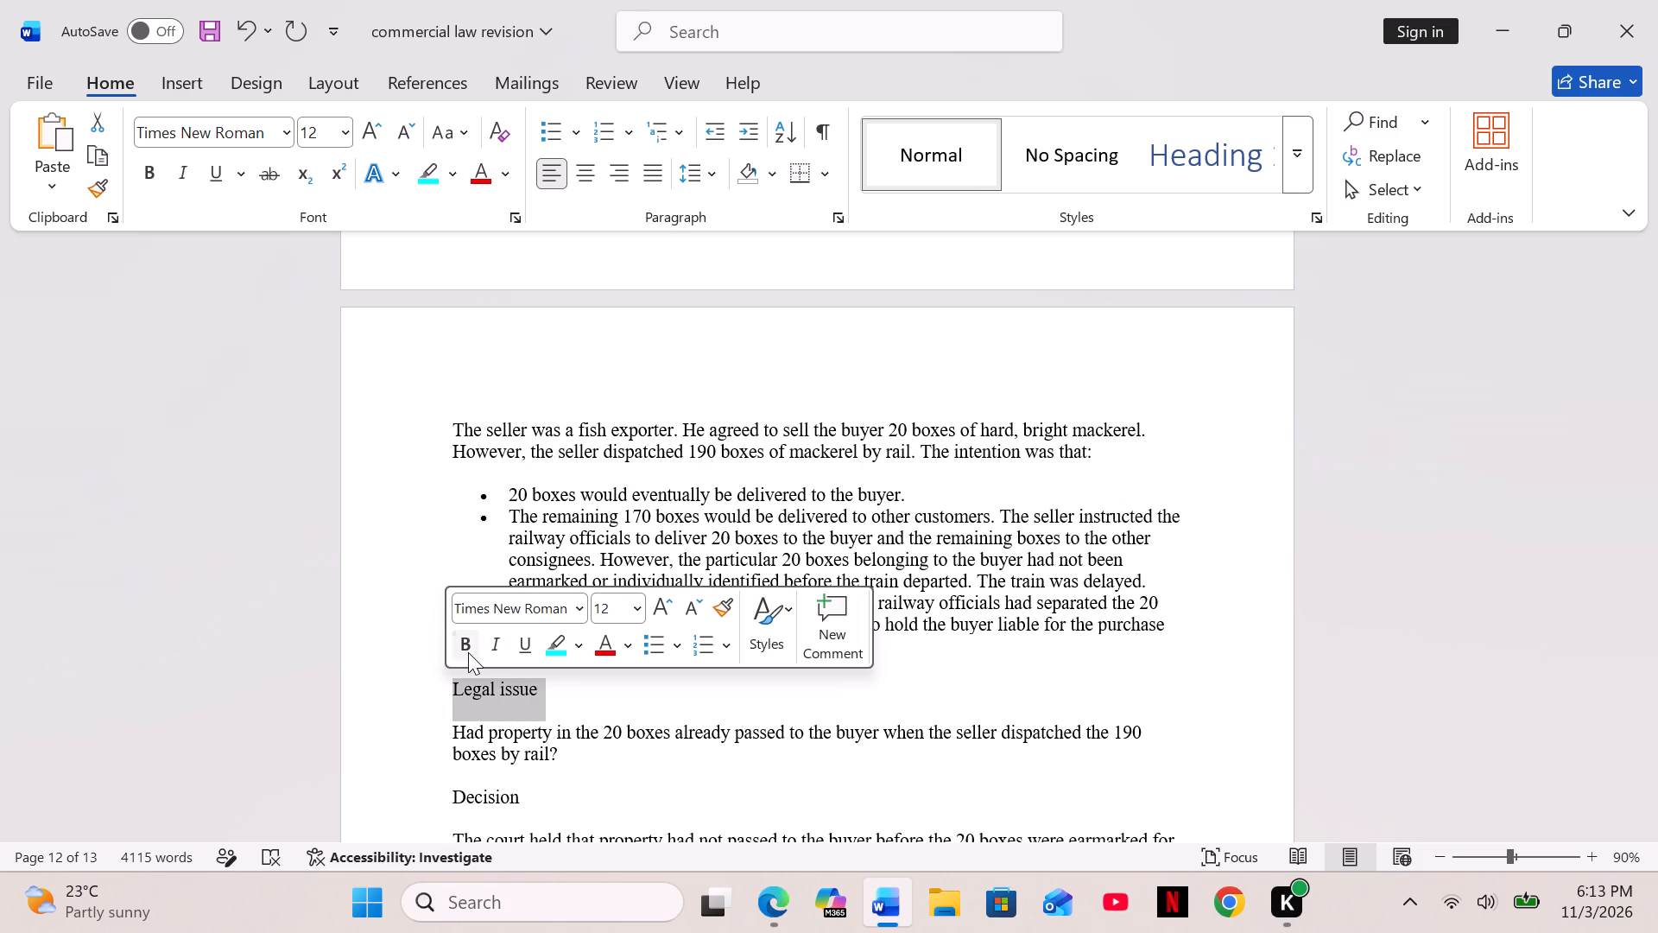
pyautogui.click(468, 652)
pyautogui.click(450, 688)
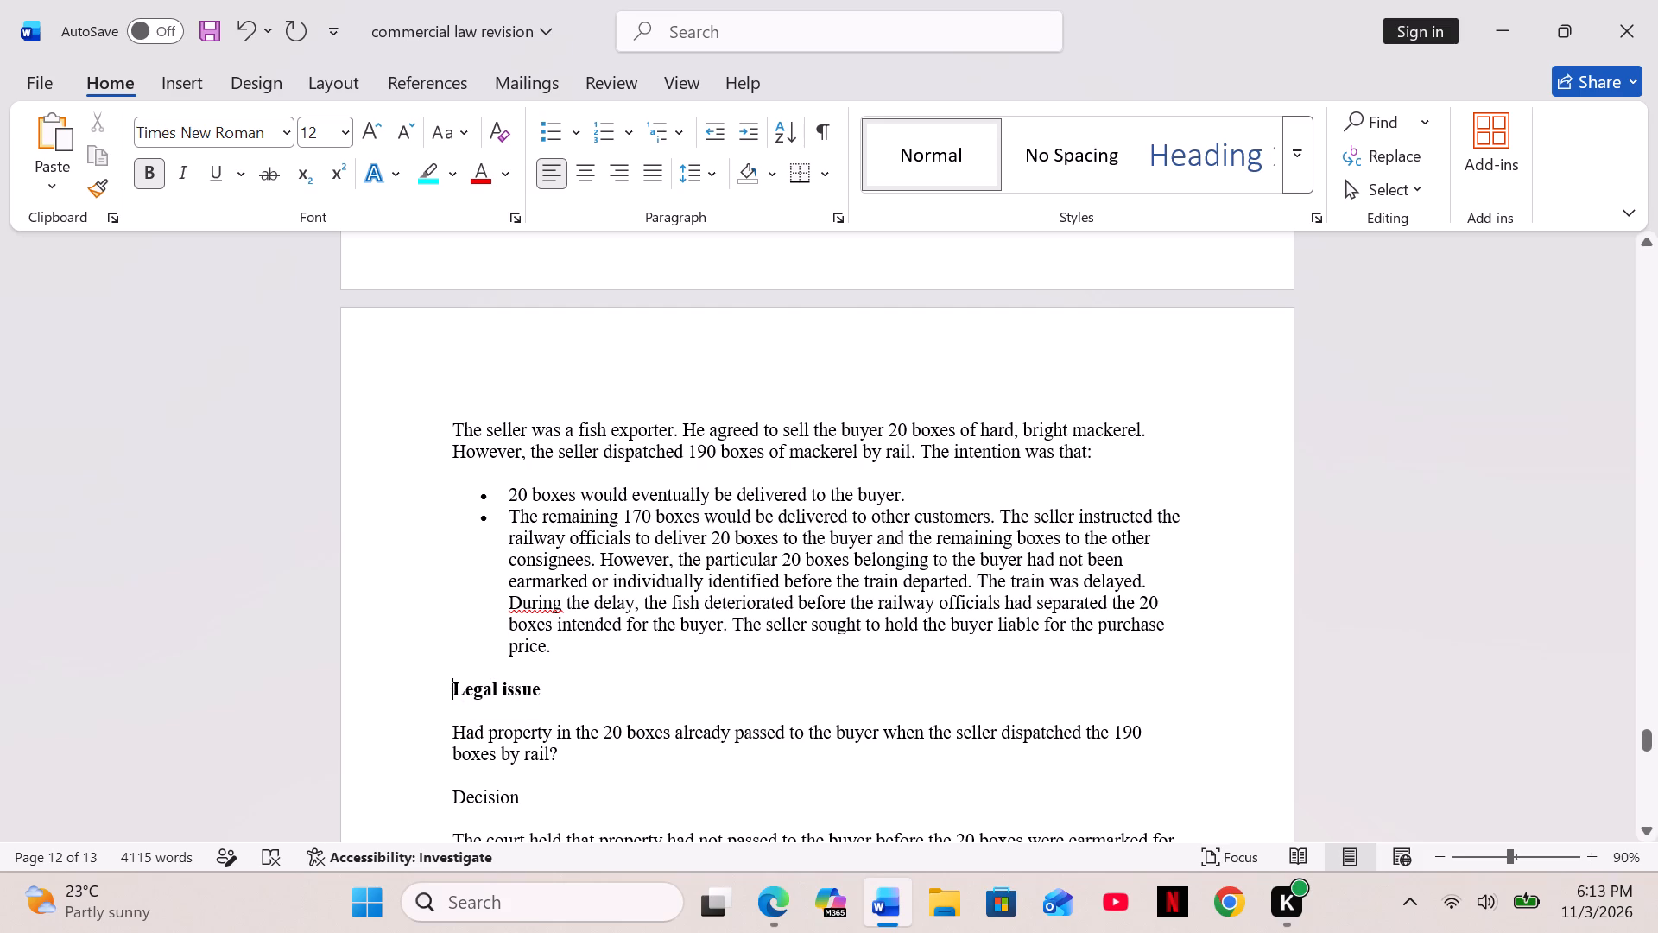
pyautogui.scroll(-1, 476, 758)
pyautogui.moveTo(532, 638); pyautogui.dragTo(462, 644)
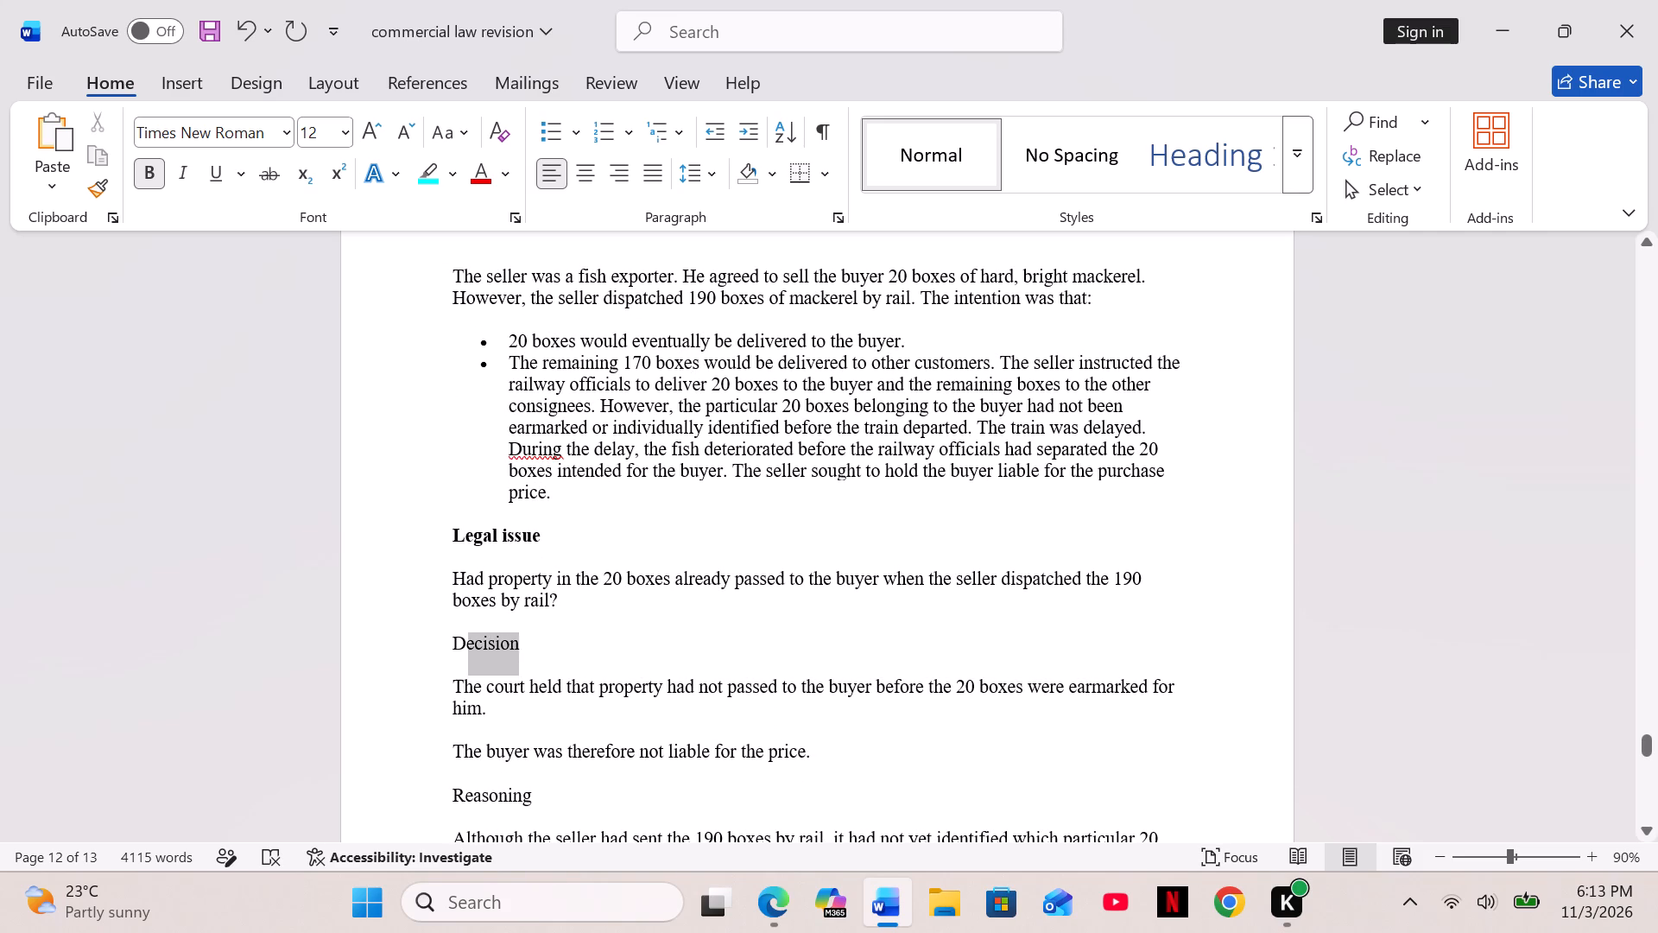
pyautogui.moveTo(462, 644); pyautogui.dragTo(442, 646)
pyautogui.click(455, 606)
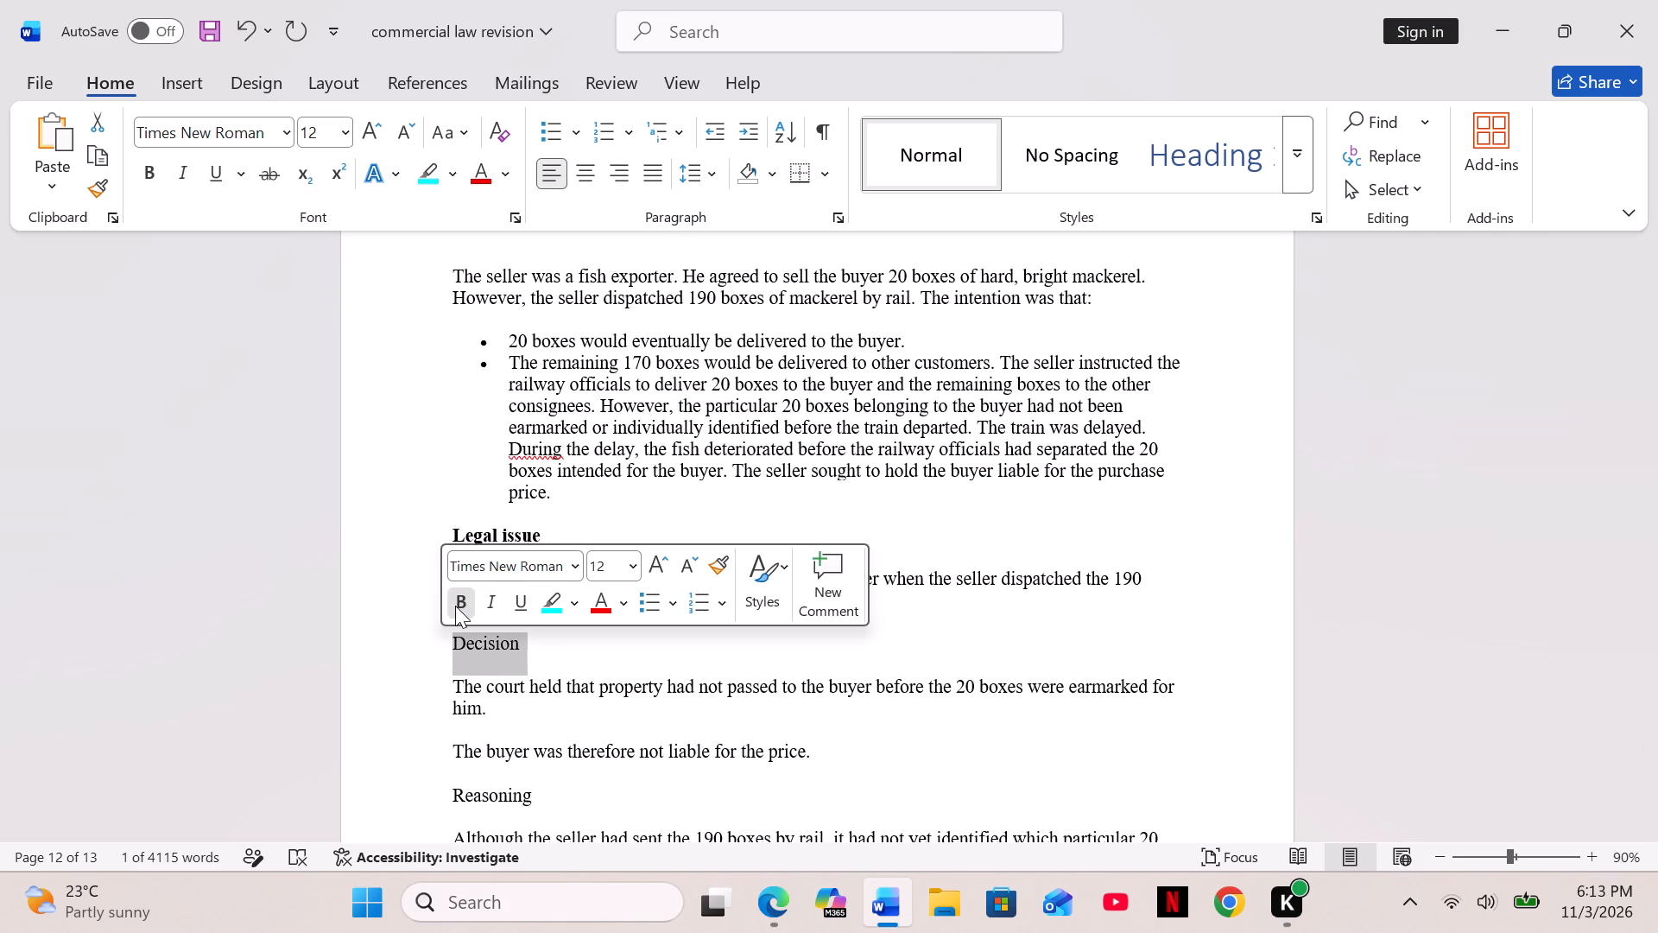
pyautogui.click(509, 708)
# Join "The buyer was therefore not liable for the price." onto the end of the Decision paragraph, separated by a space.
pyautogui.scroll(-1, 509, 708)
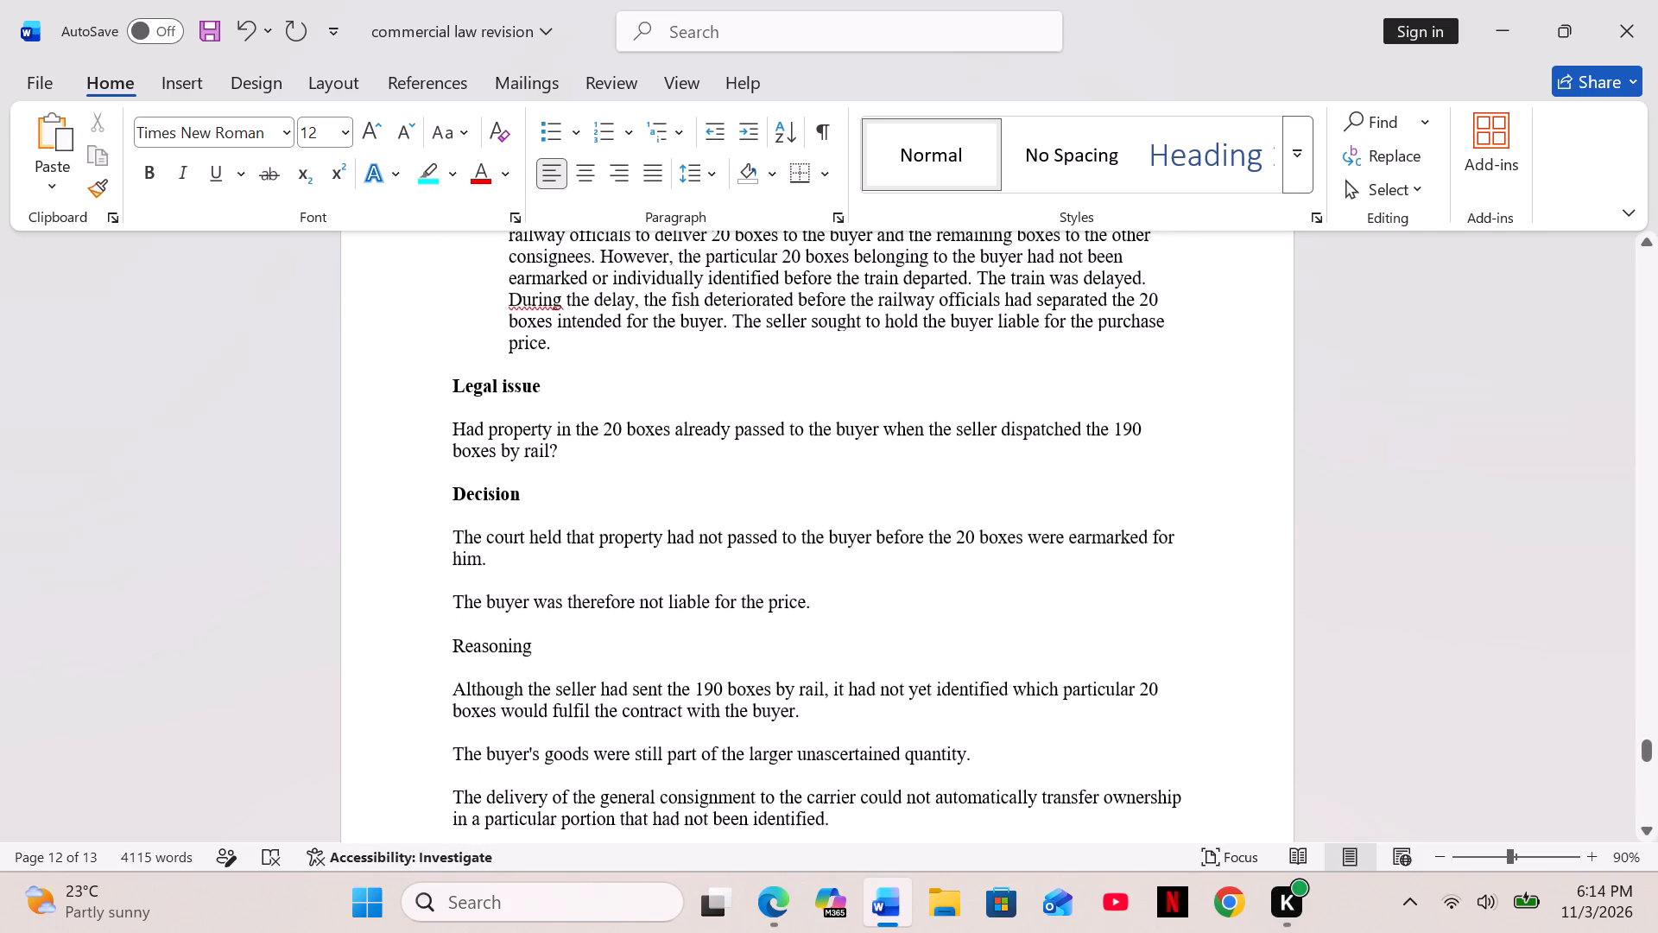
pyautogui.scroll(-1, 509, 708)
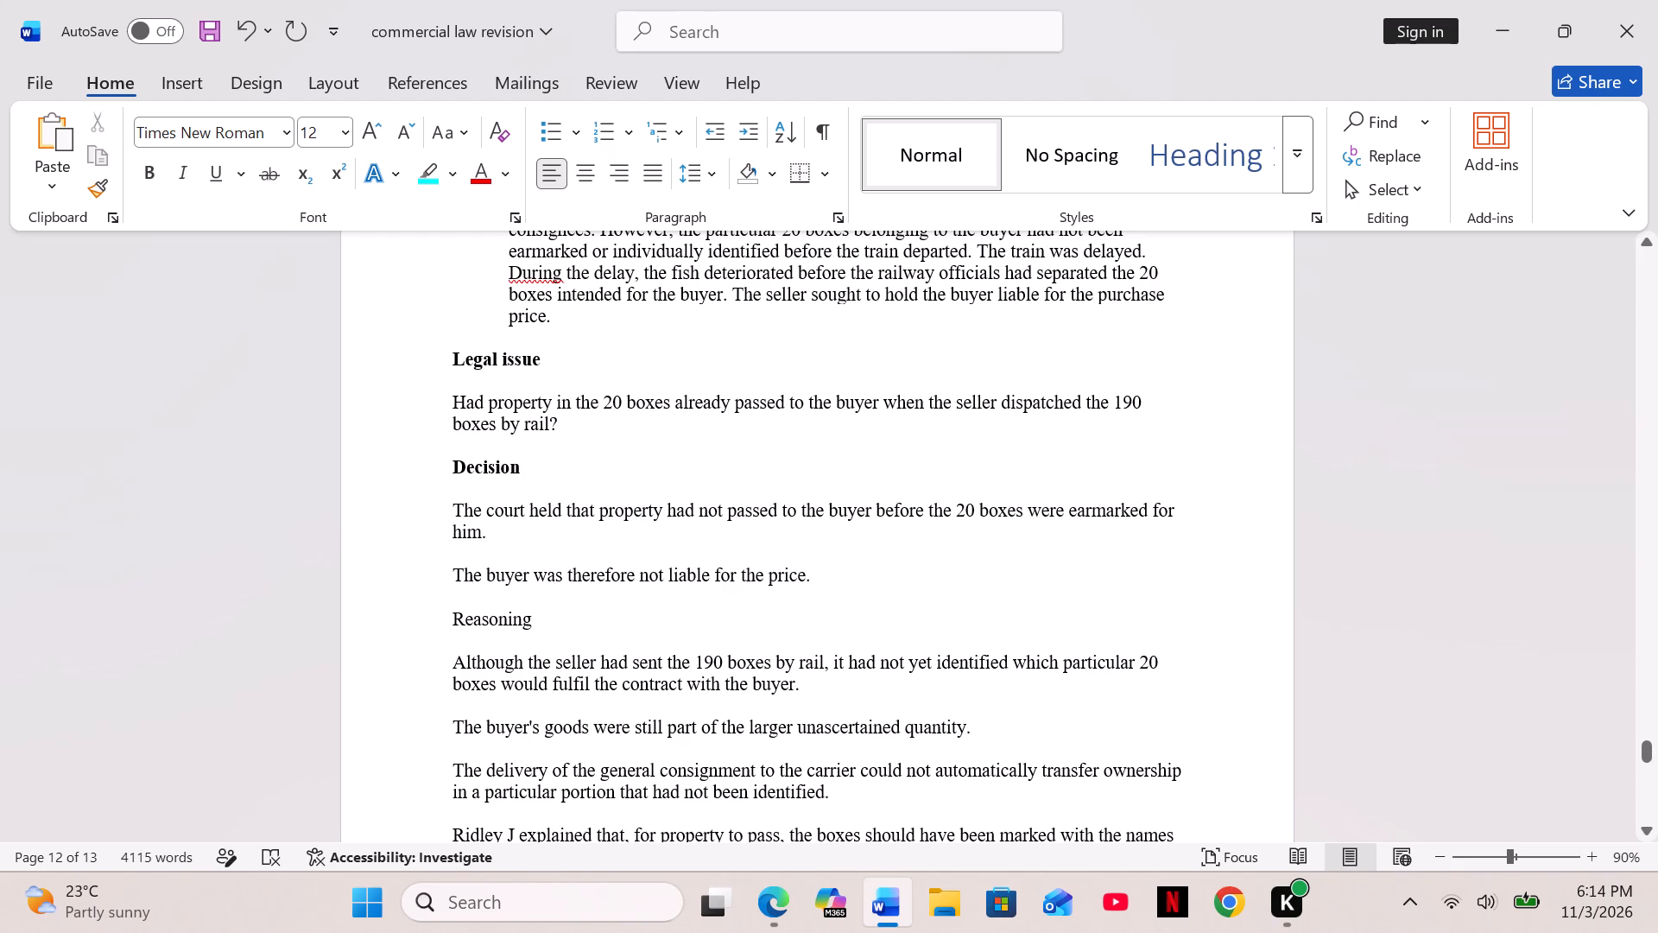
pyautogui.click(446, 588)
pyautogui.press('BackSpace')
pyautogui.press('space')
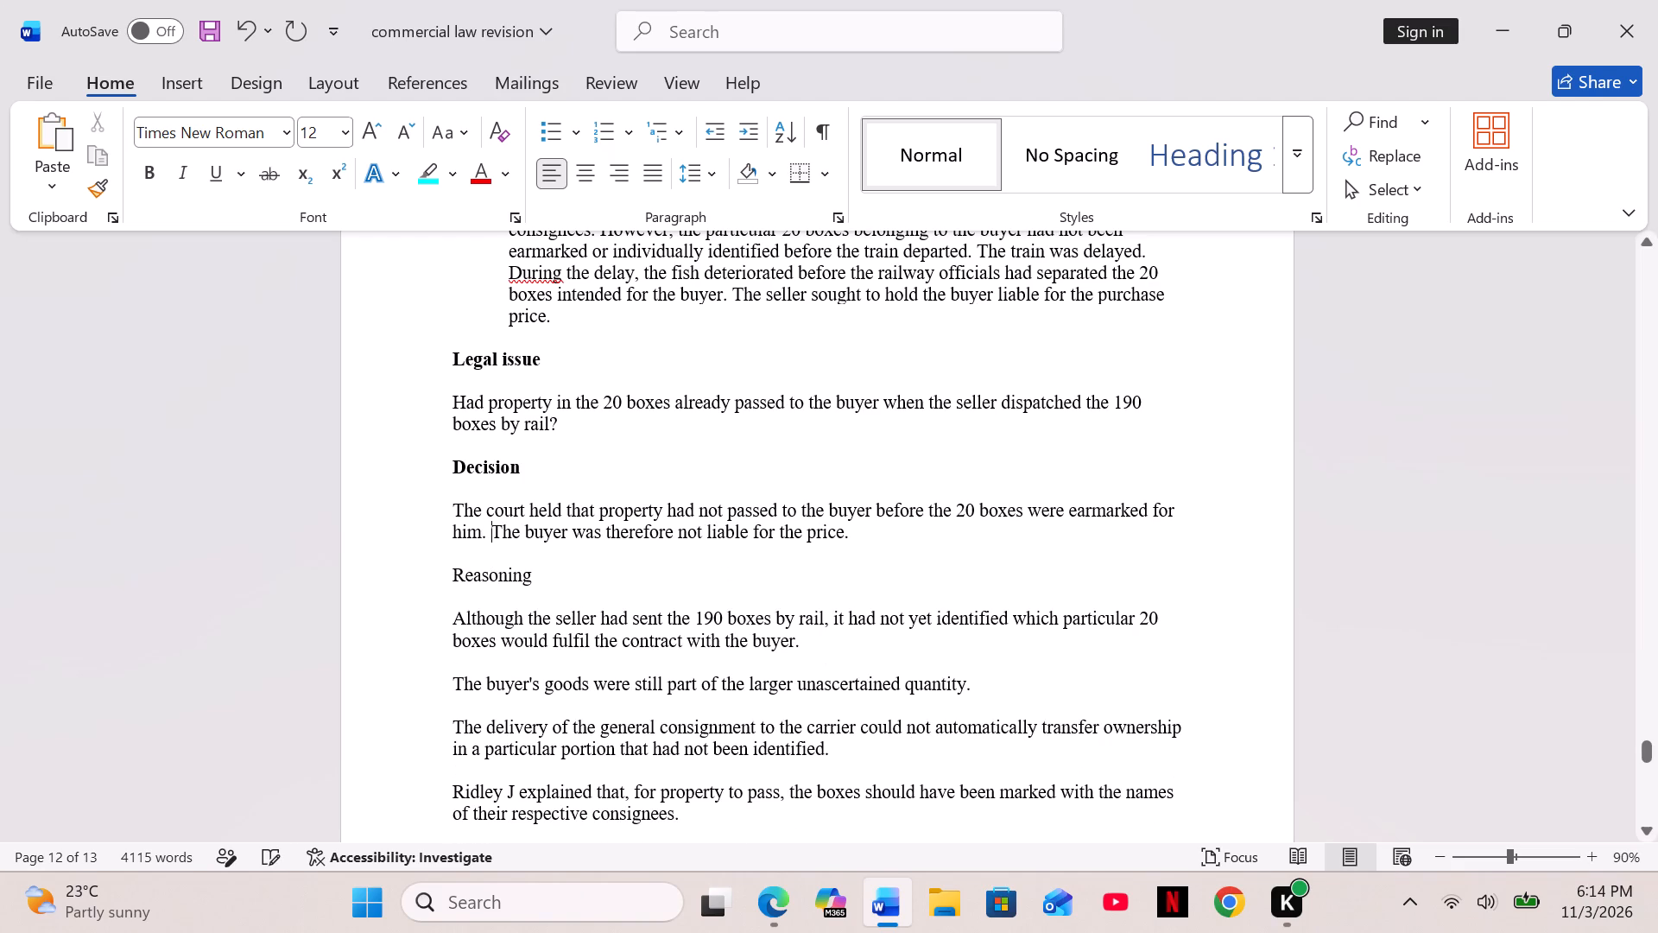
# Make the "Reasoning" heading bold.
pyautogui.moveTo(455, 578); pyautogui.dragTo(547, 572)
pyautogui.click(560, 540)
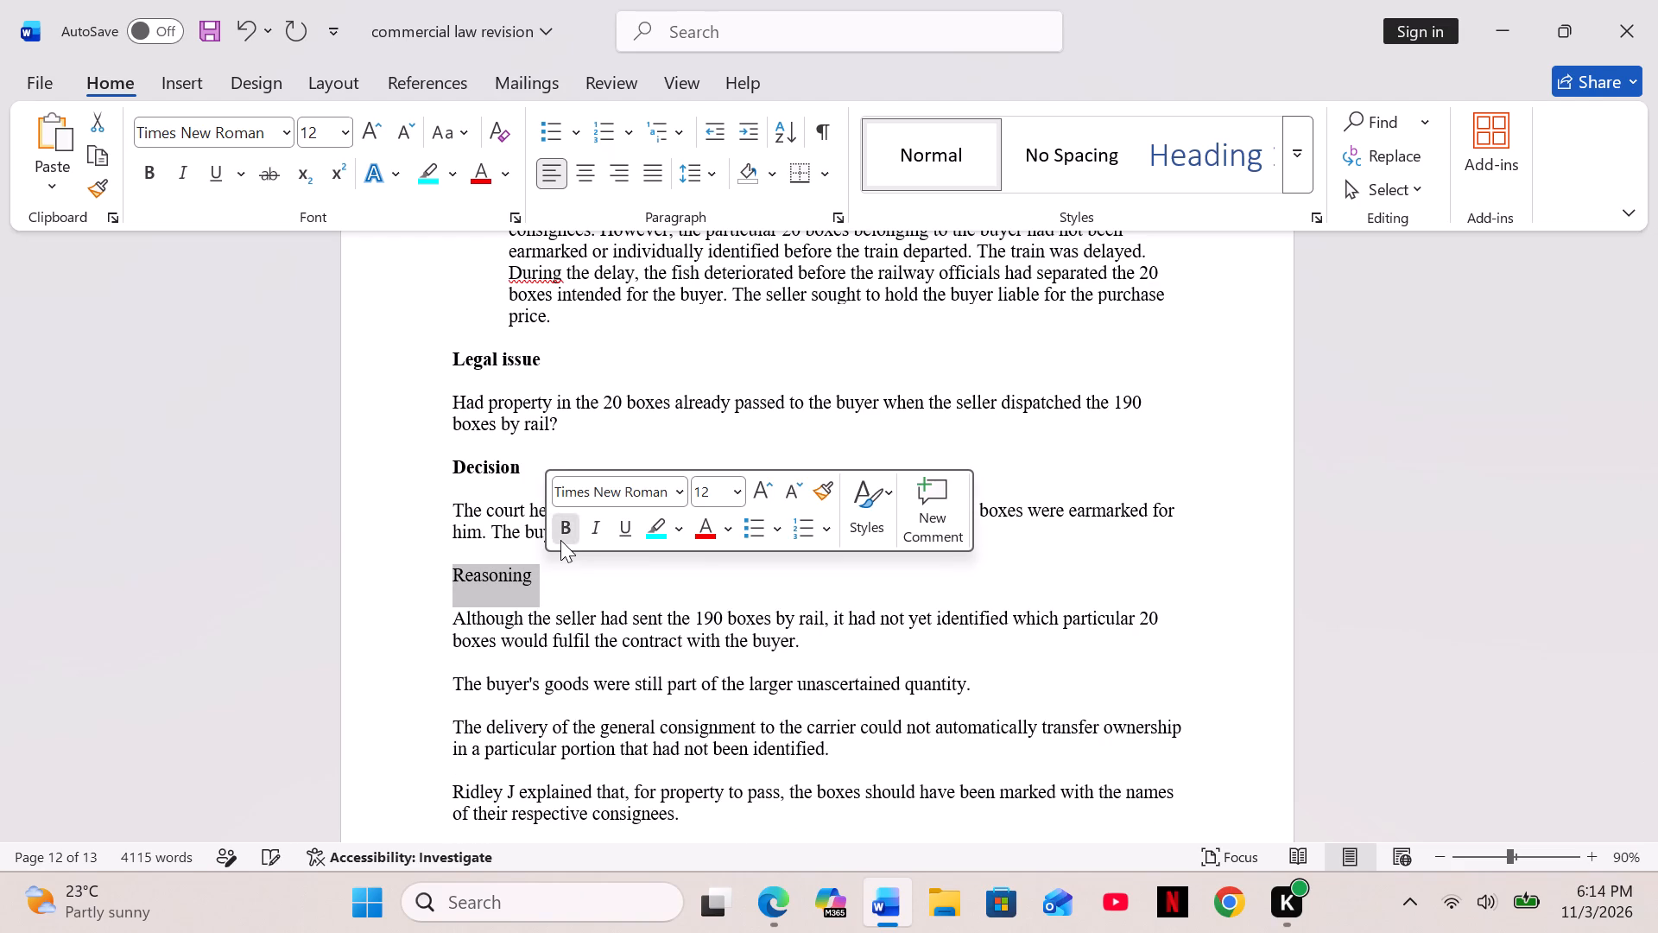
# Join "The buyer's goods were still part" and "The delivery of the general consignment" onto the first Reasoning paragraph, separated by spaces.
pyautogui.click(452, 697)
pyautogui.press('BackSpace')
pyautogui.press('space')
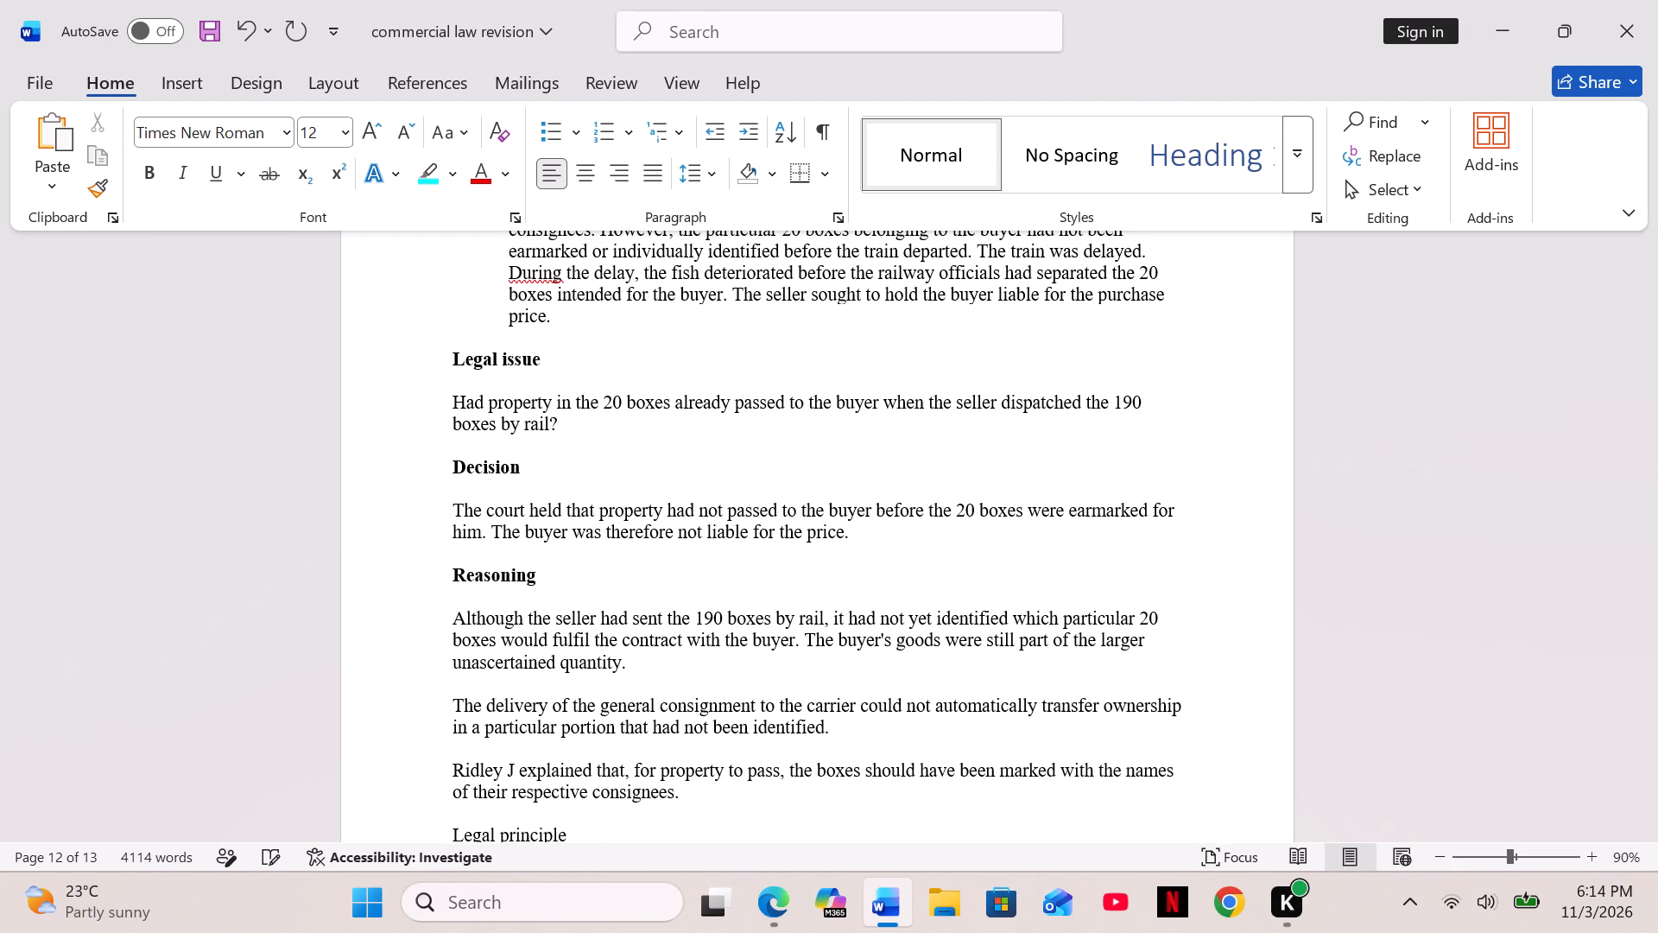
pyautogui.click(452, 700)
pyautogui.press('BackSpace')
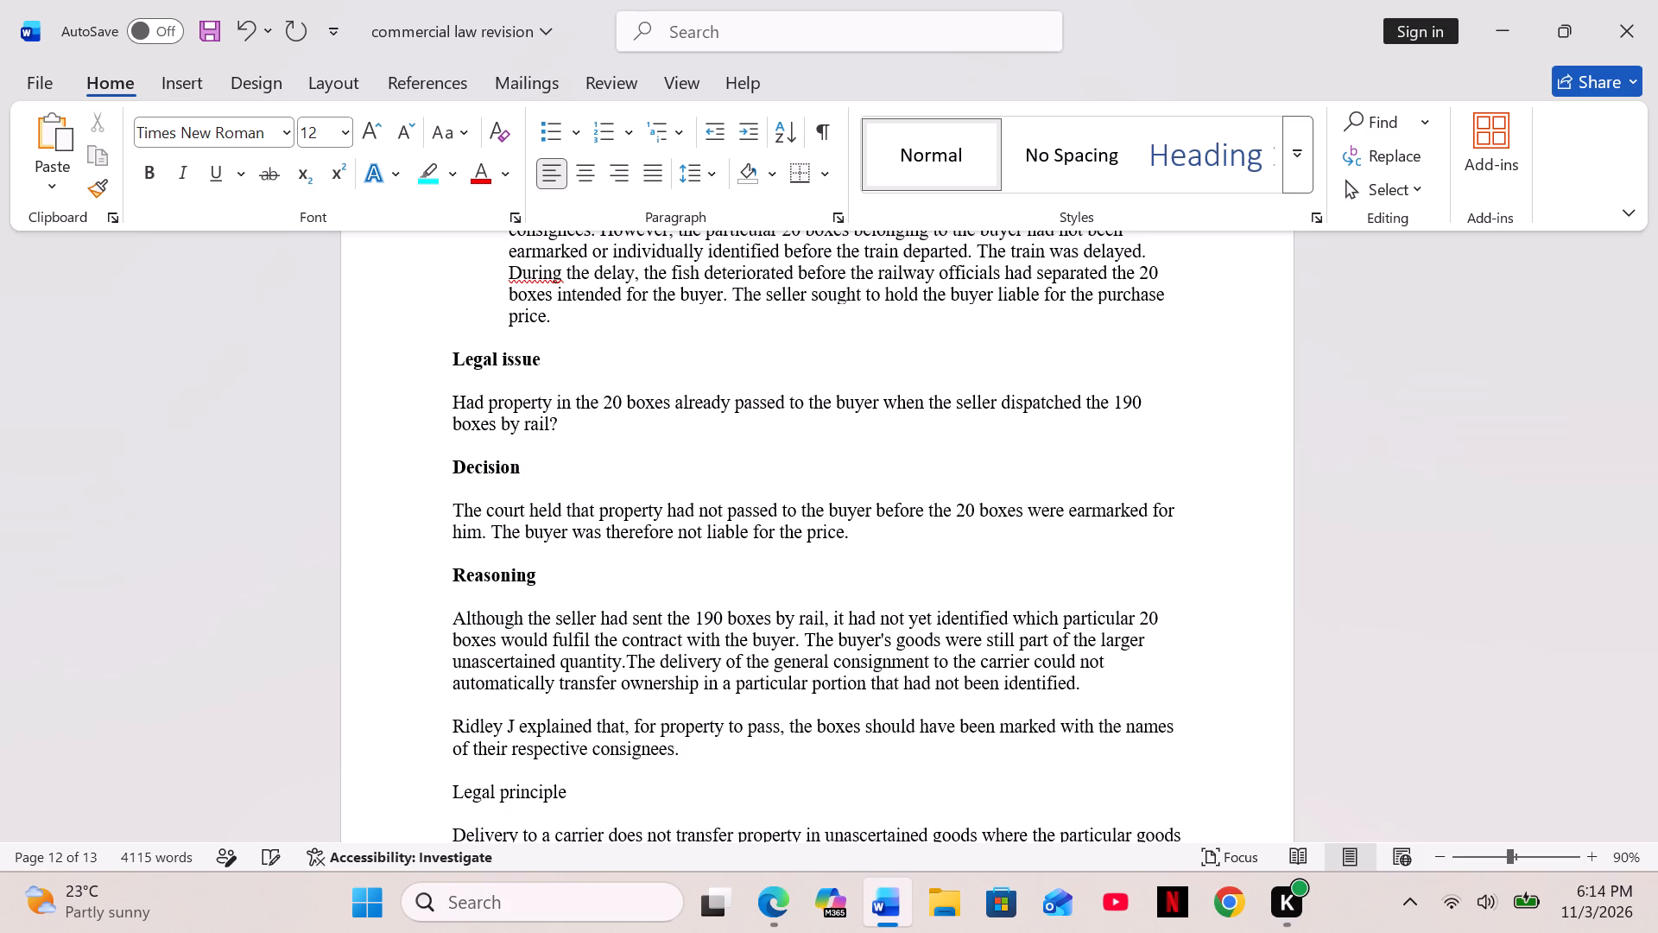
pyautogui.press('space')
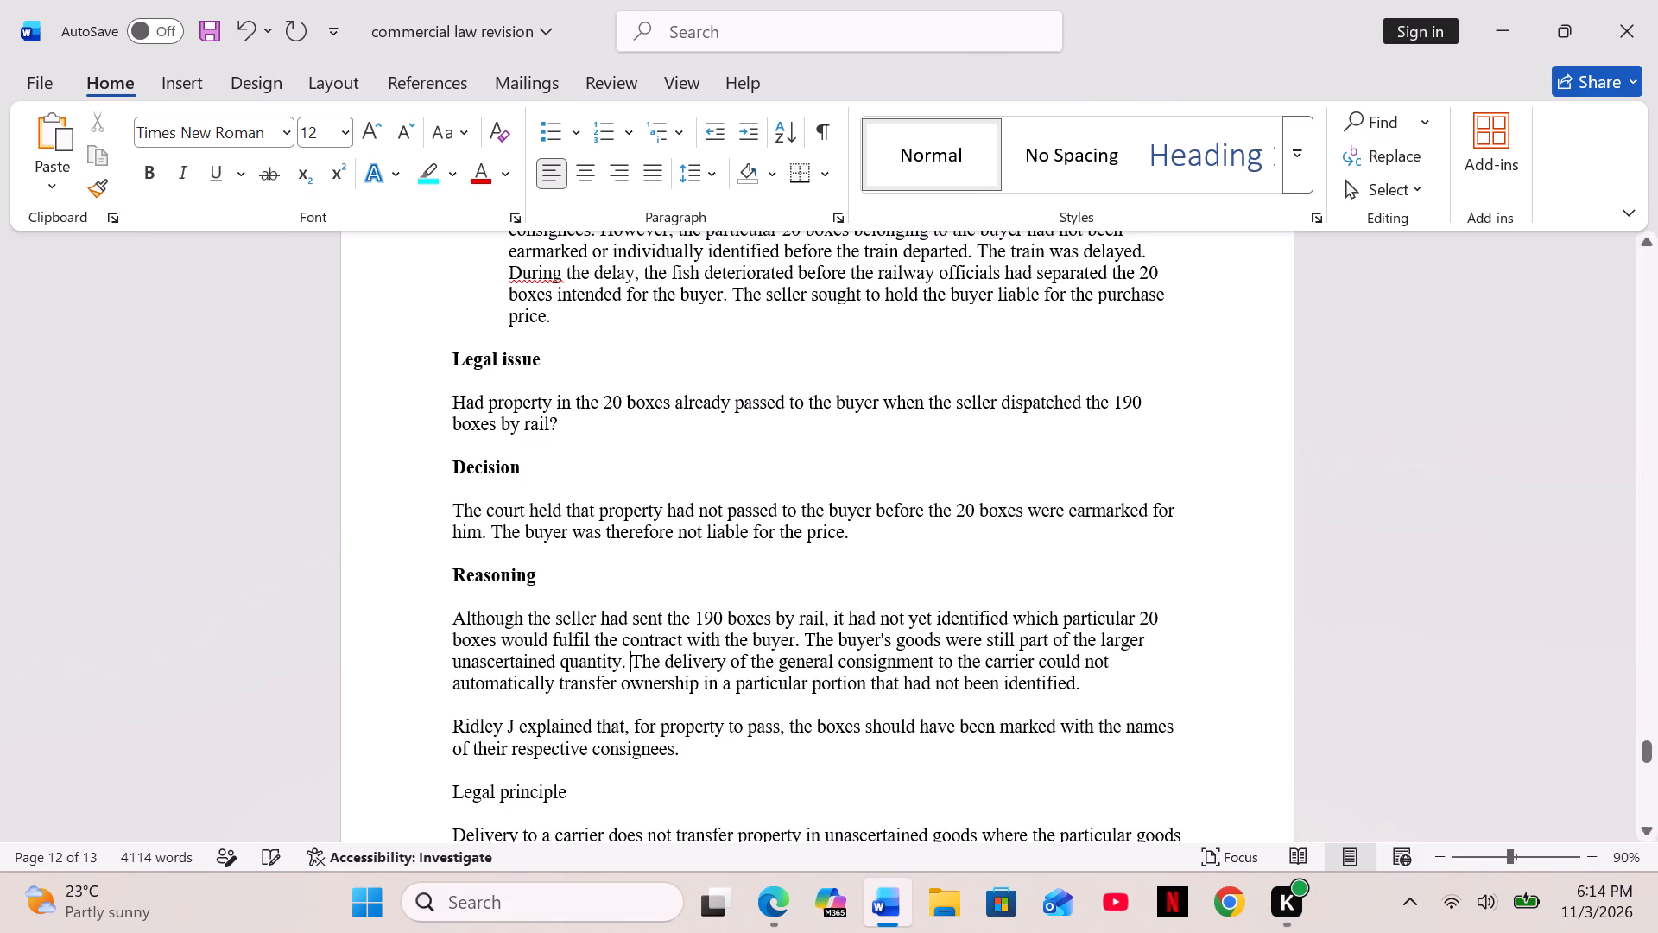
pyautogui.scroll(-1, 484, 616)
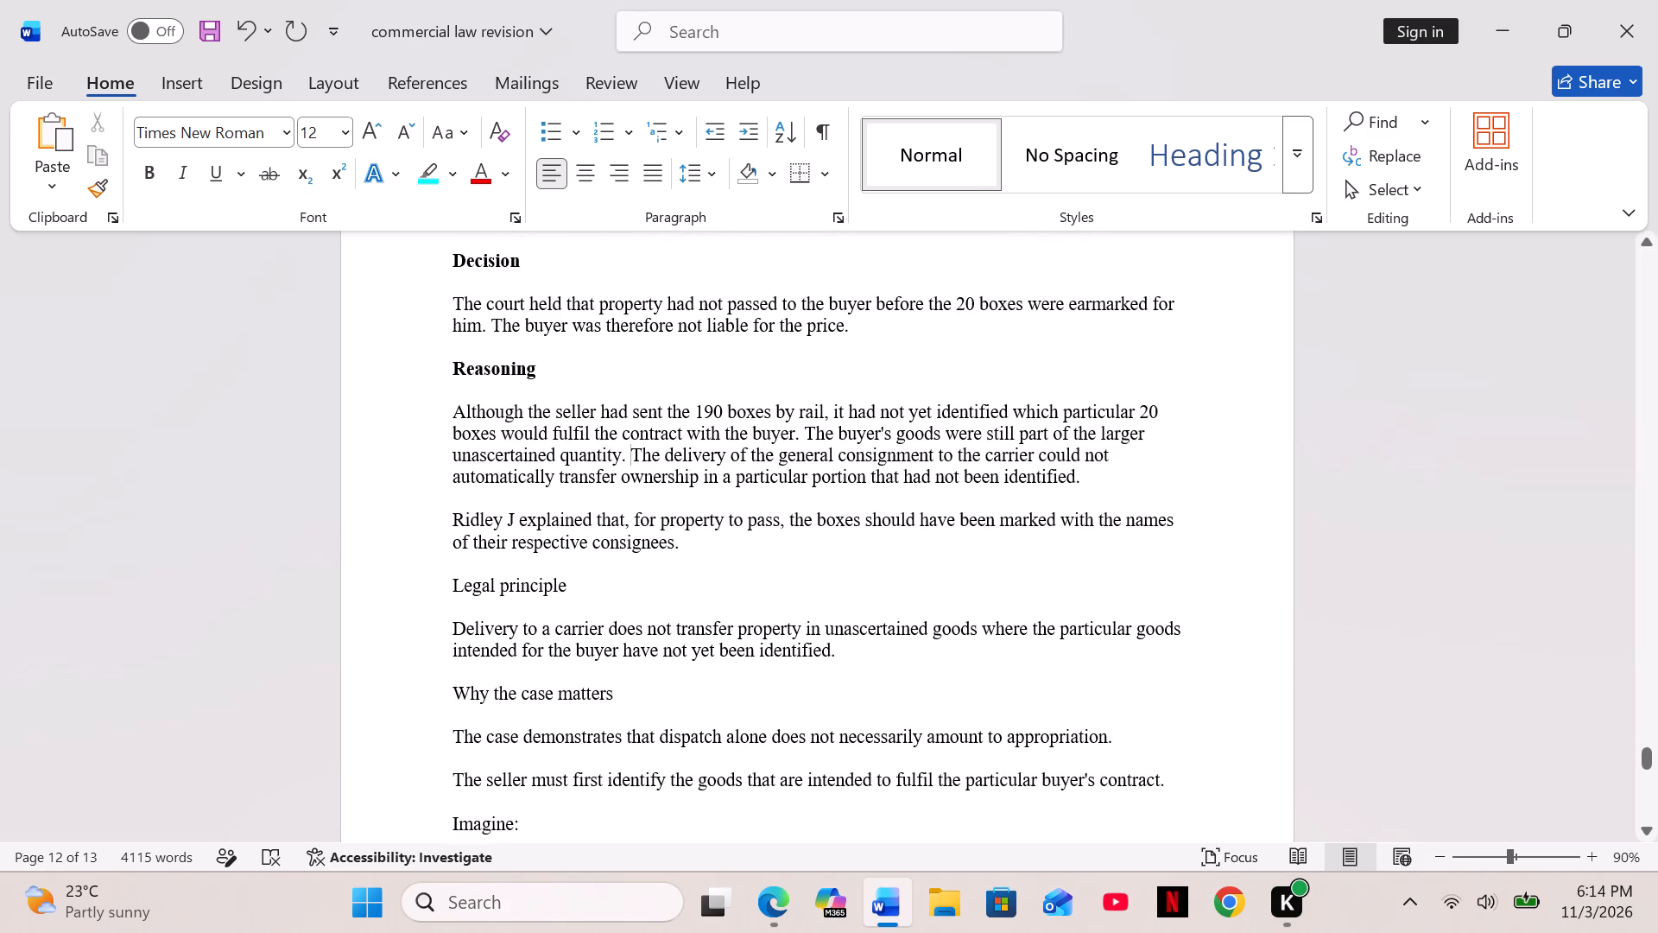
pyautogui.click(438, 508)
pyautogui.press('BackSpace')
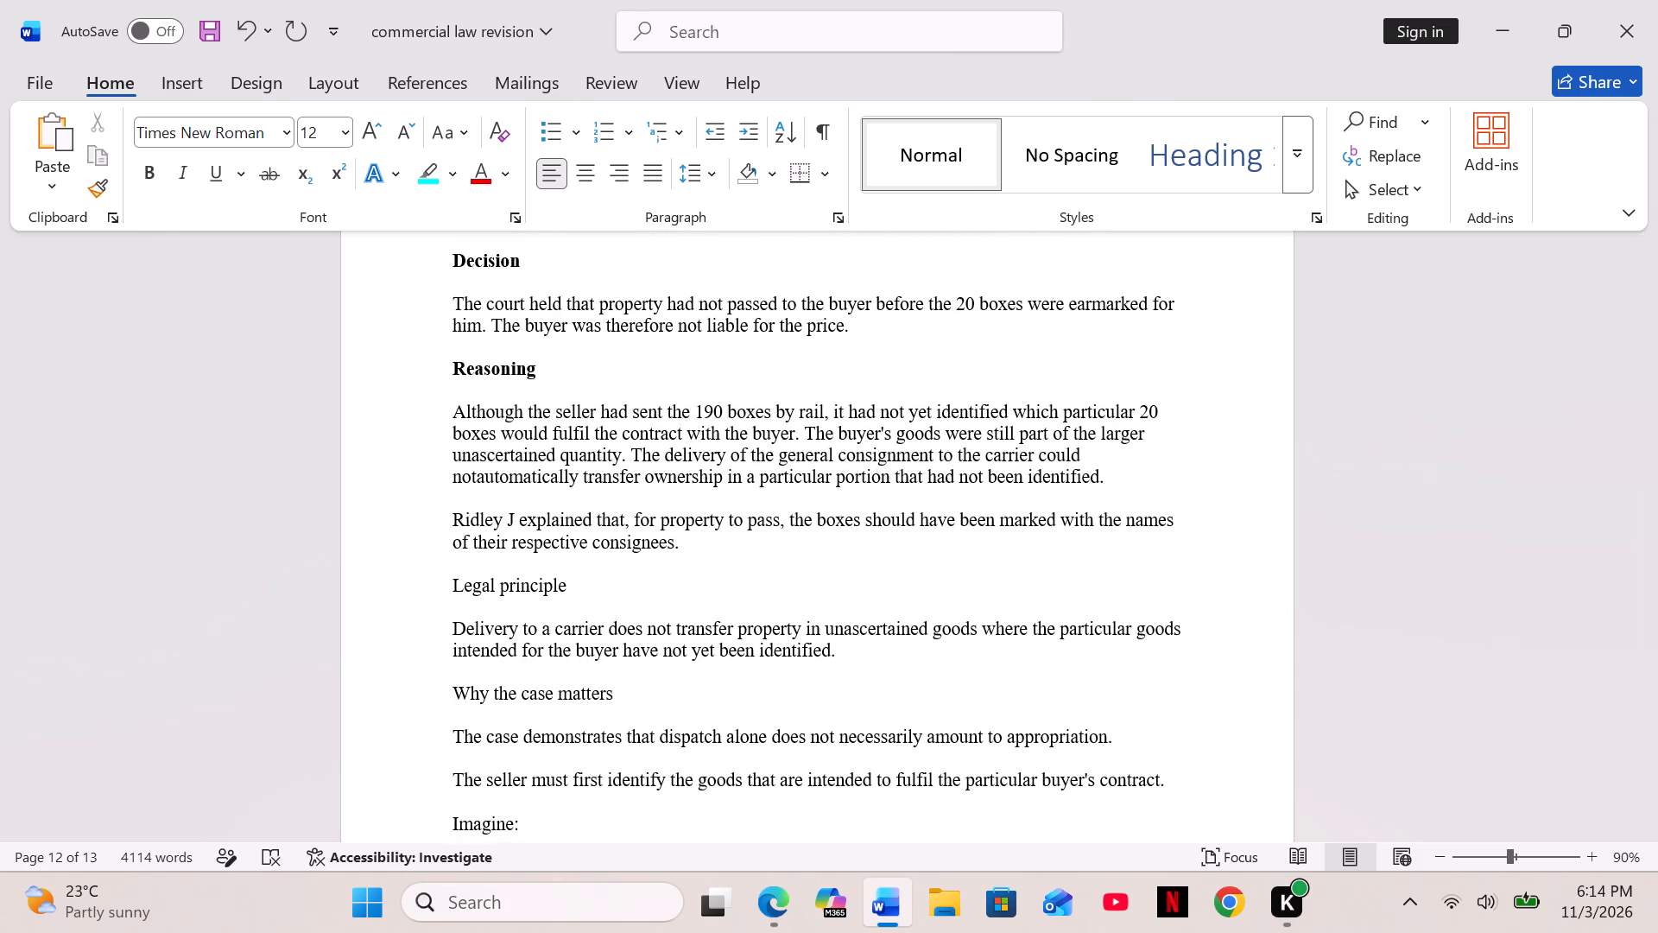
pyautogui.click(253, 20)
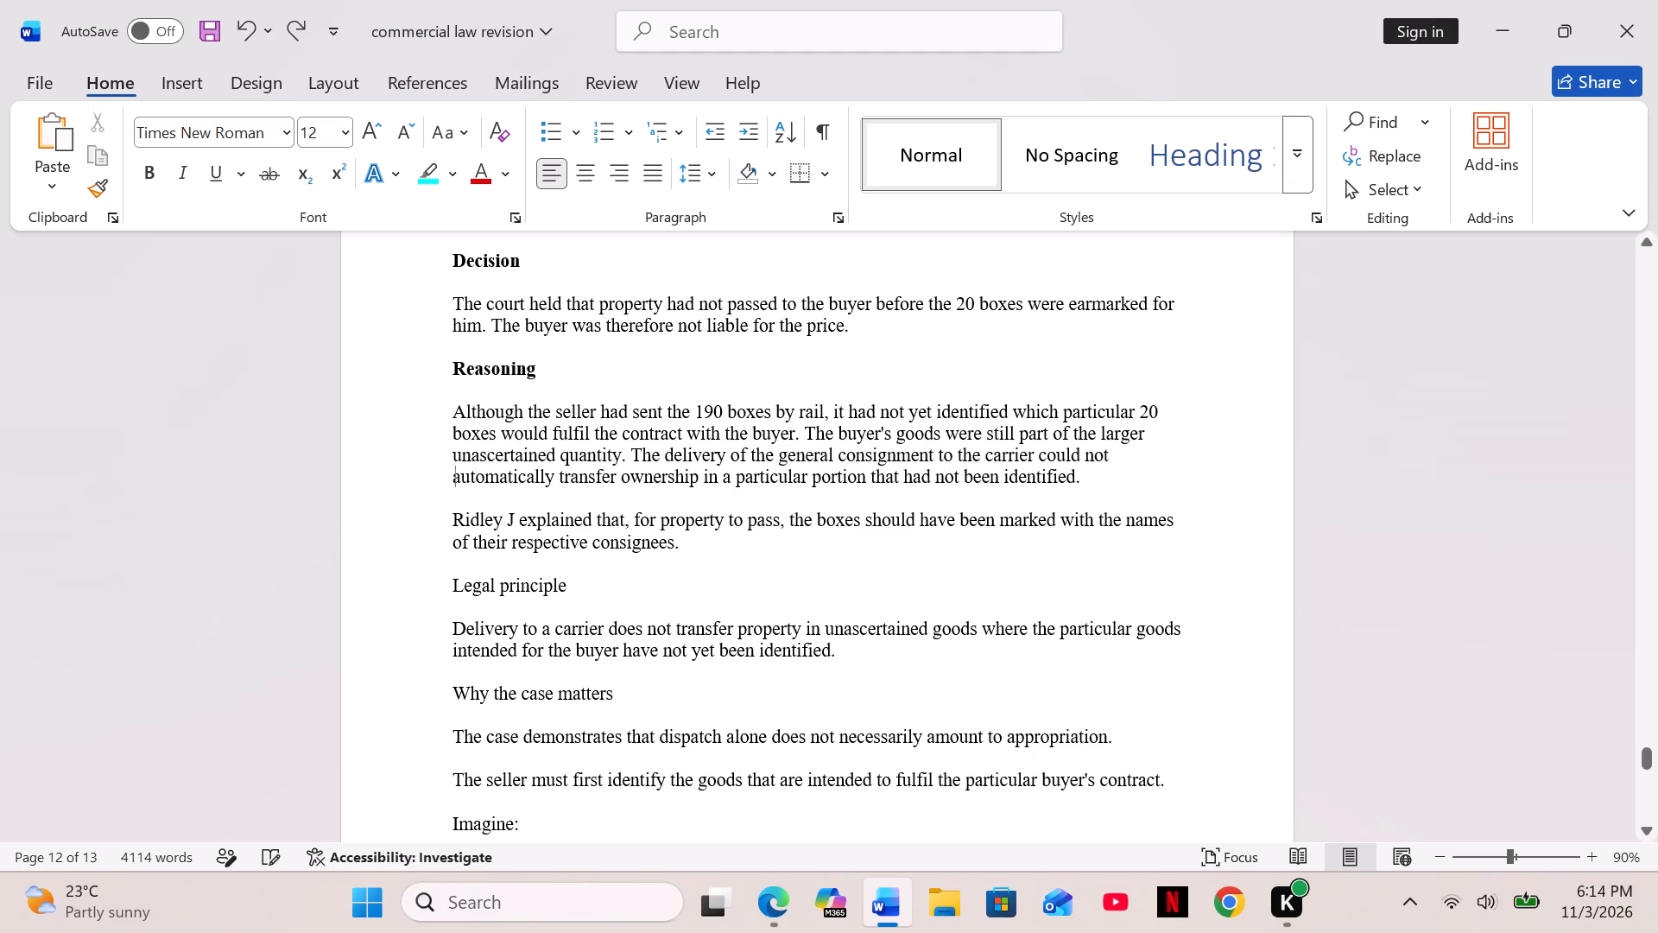
# Join the "Ridley J explained that" paragraph onto the end of the Reasoning paragraph, separated by a space.
pyautogui.click(453, 511)
pyautogui.press('BackSpace')
pyautogui.press('space')
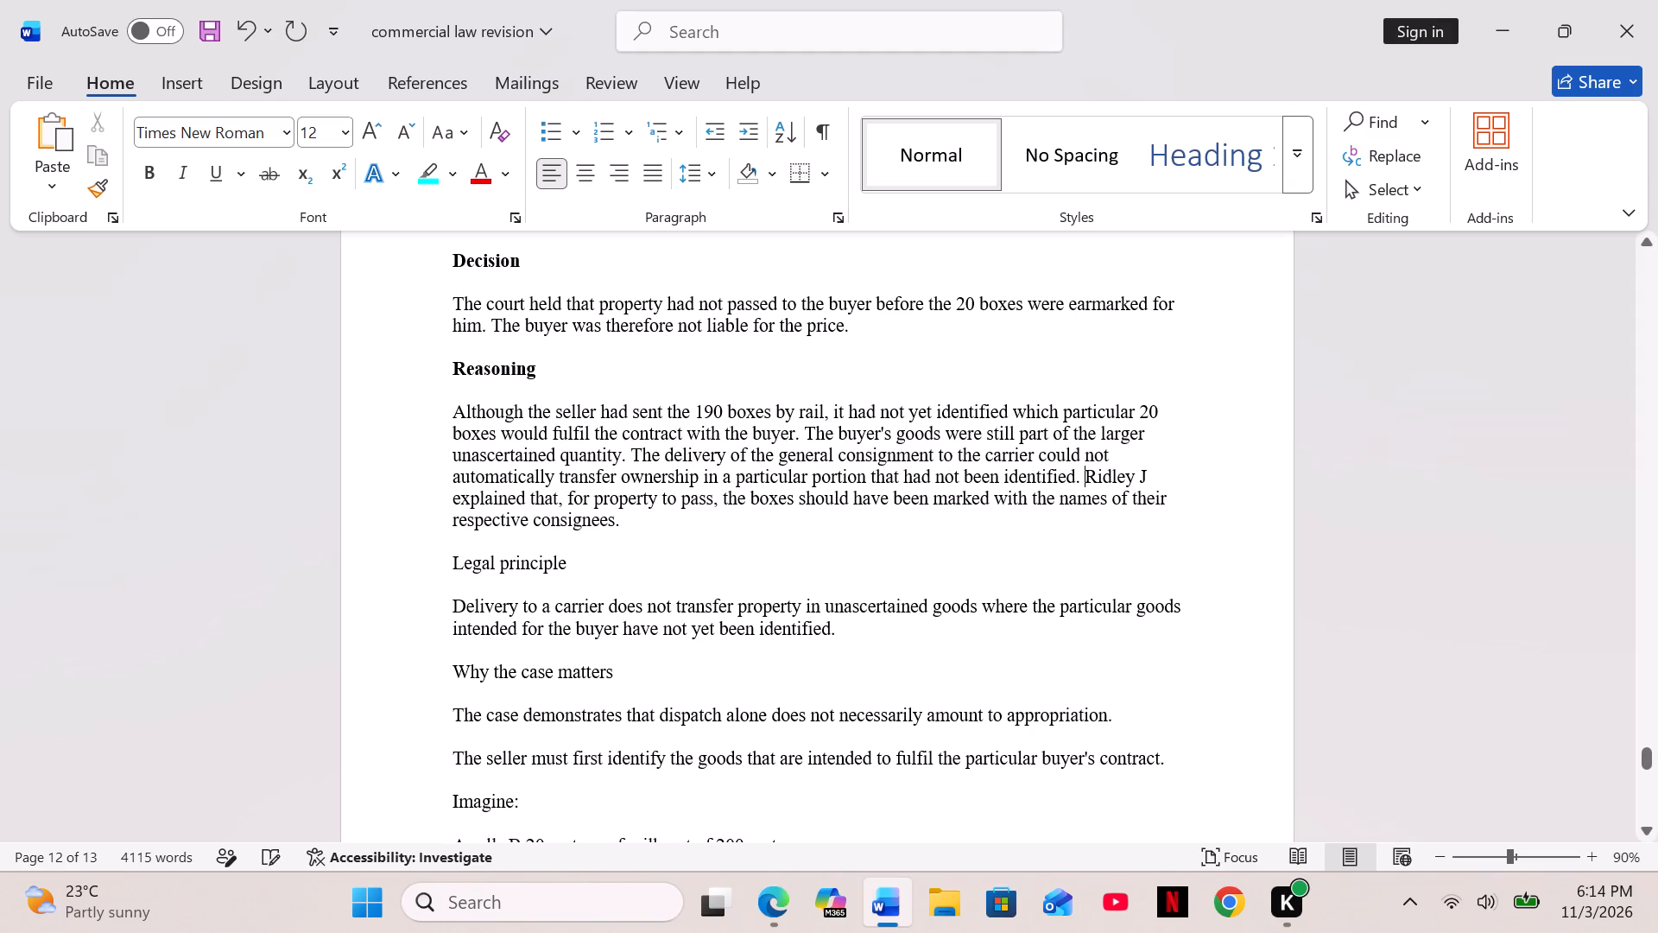
# Make the "Legal principle" heading bold.
pyautogui.moveTo(444, 560); pyautogui.dragTo(579, 558)
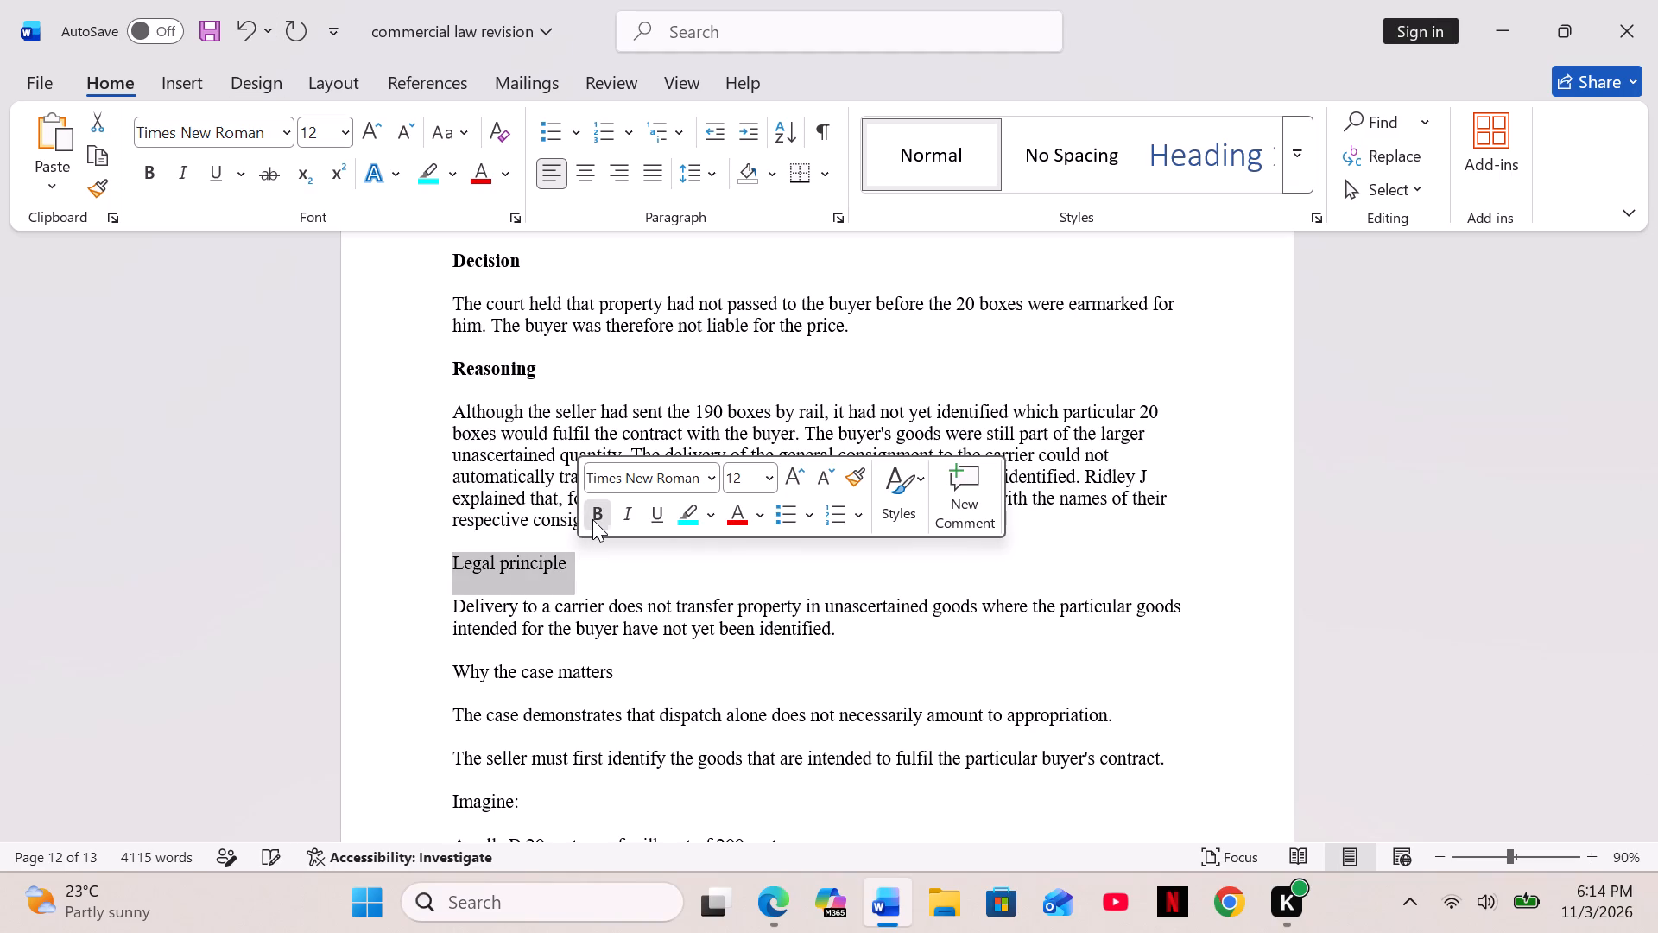
pyautogui.click(592, 519)
# Select everything from "Why the case matters" through the "Exam takeaway" text and the empty lines below it.
pyautogui.scroll(-1, 486, 678)
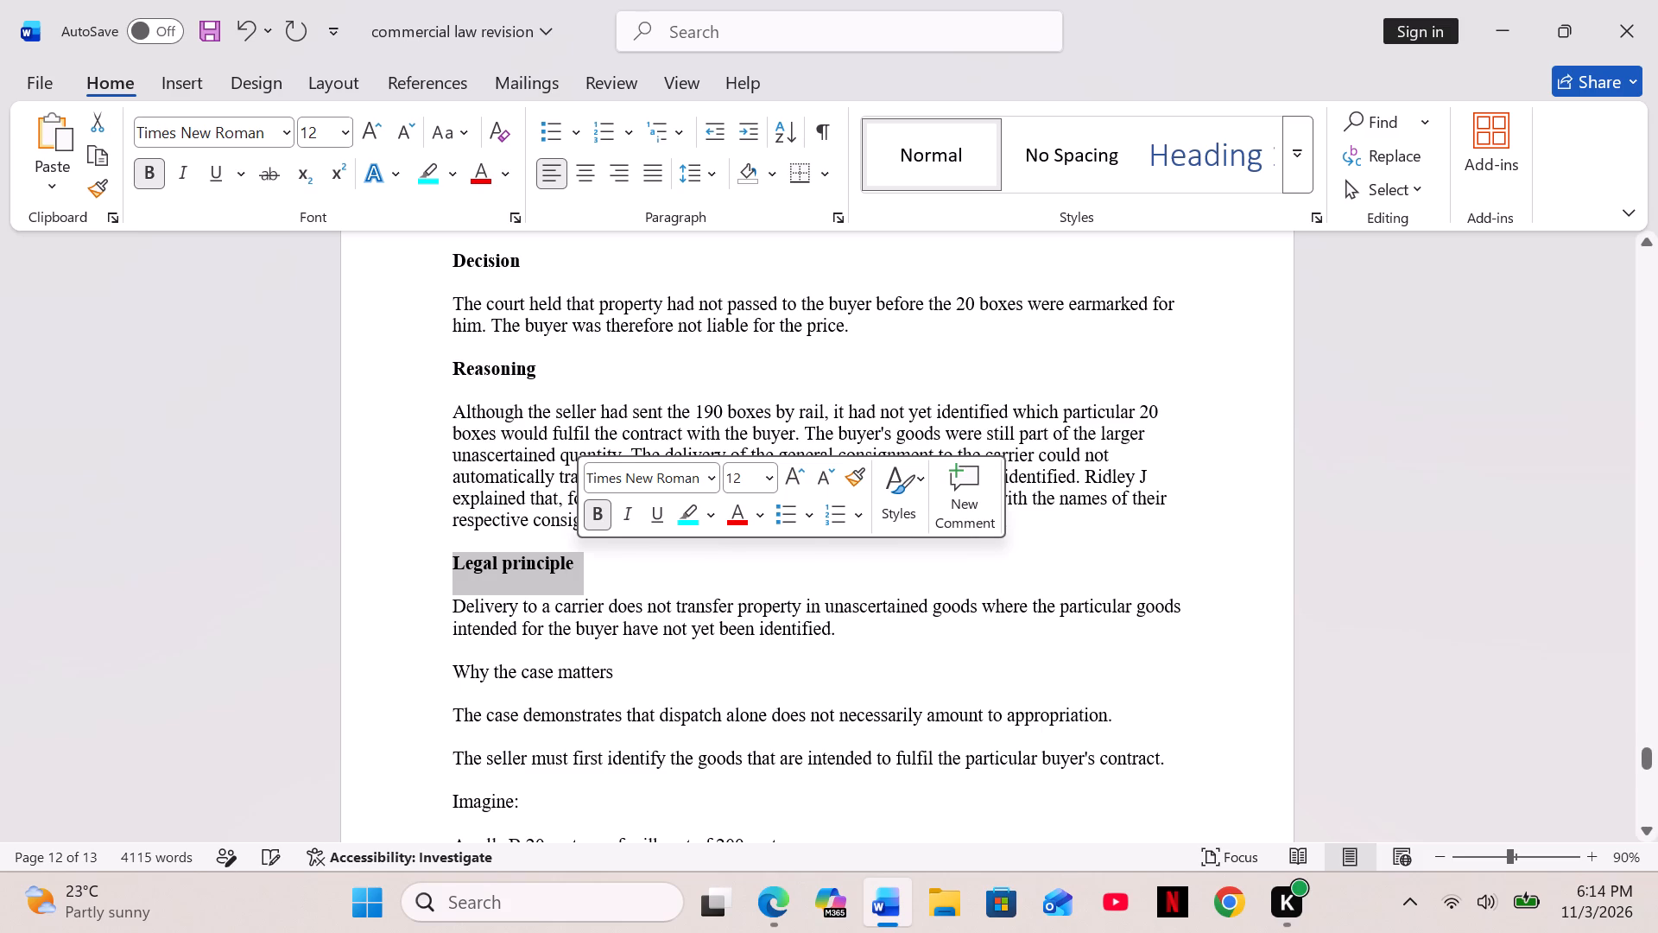
pyautogui.scroll(-2, 486, 678)
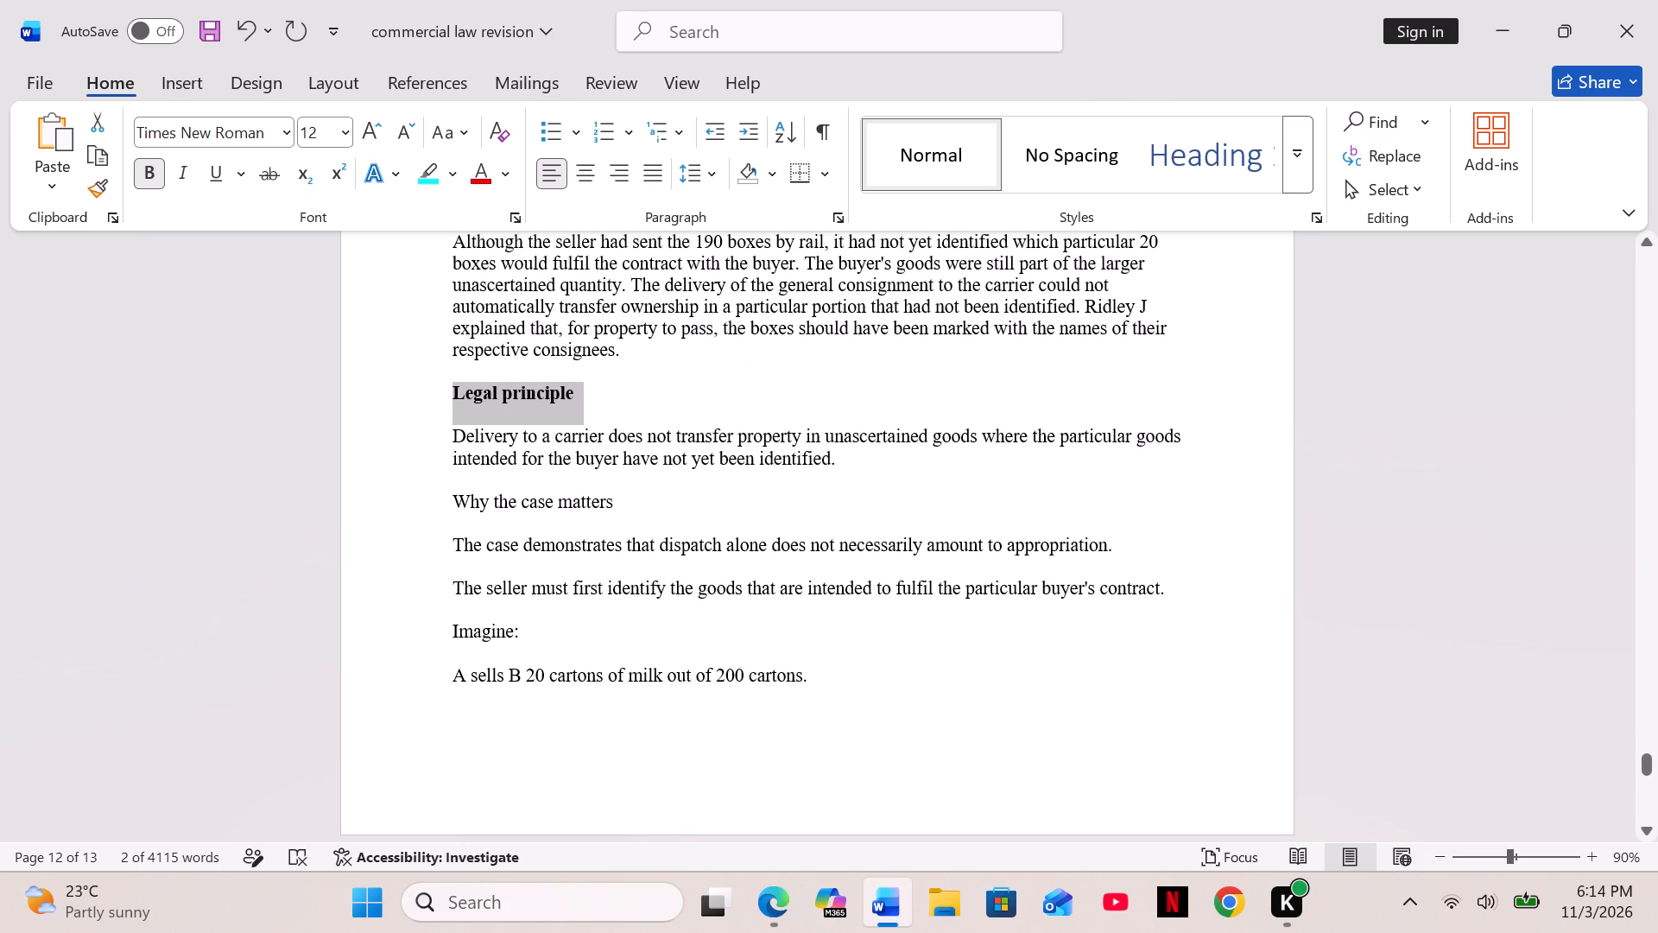
pyautogui.moveTo(457, 511); pyautogui.dragTo(640, 764)
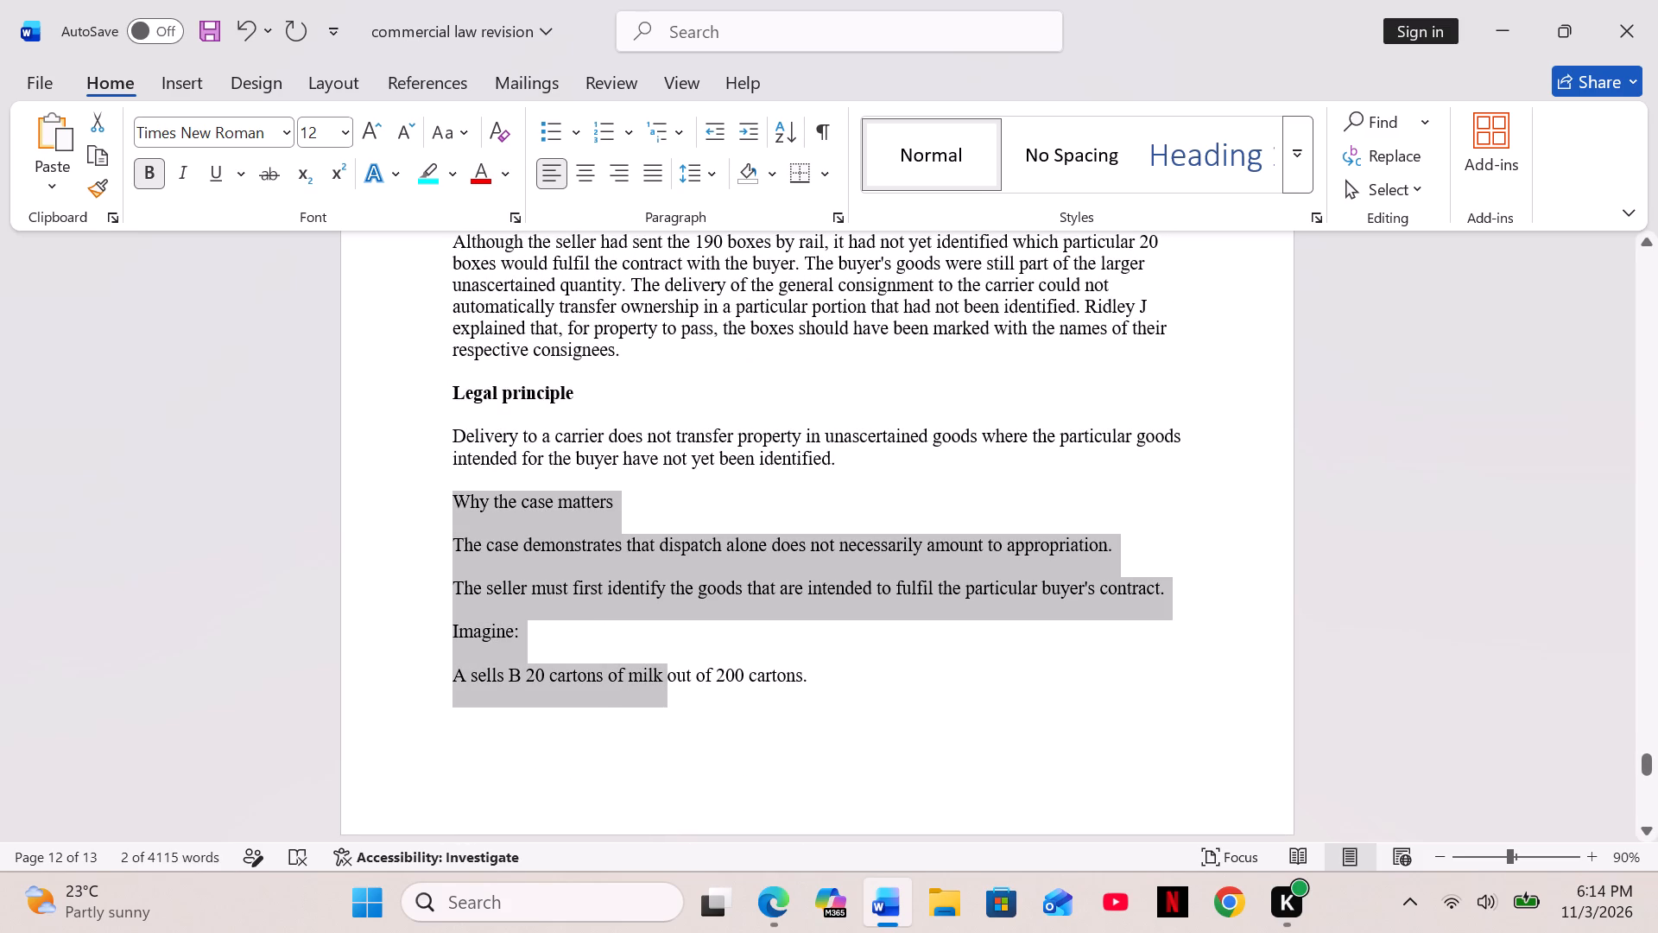
pyautogui.moveTo(640, 764); pyautogui.dragTo(641, 832)
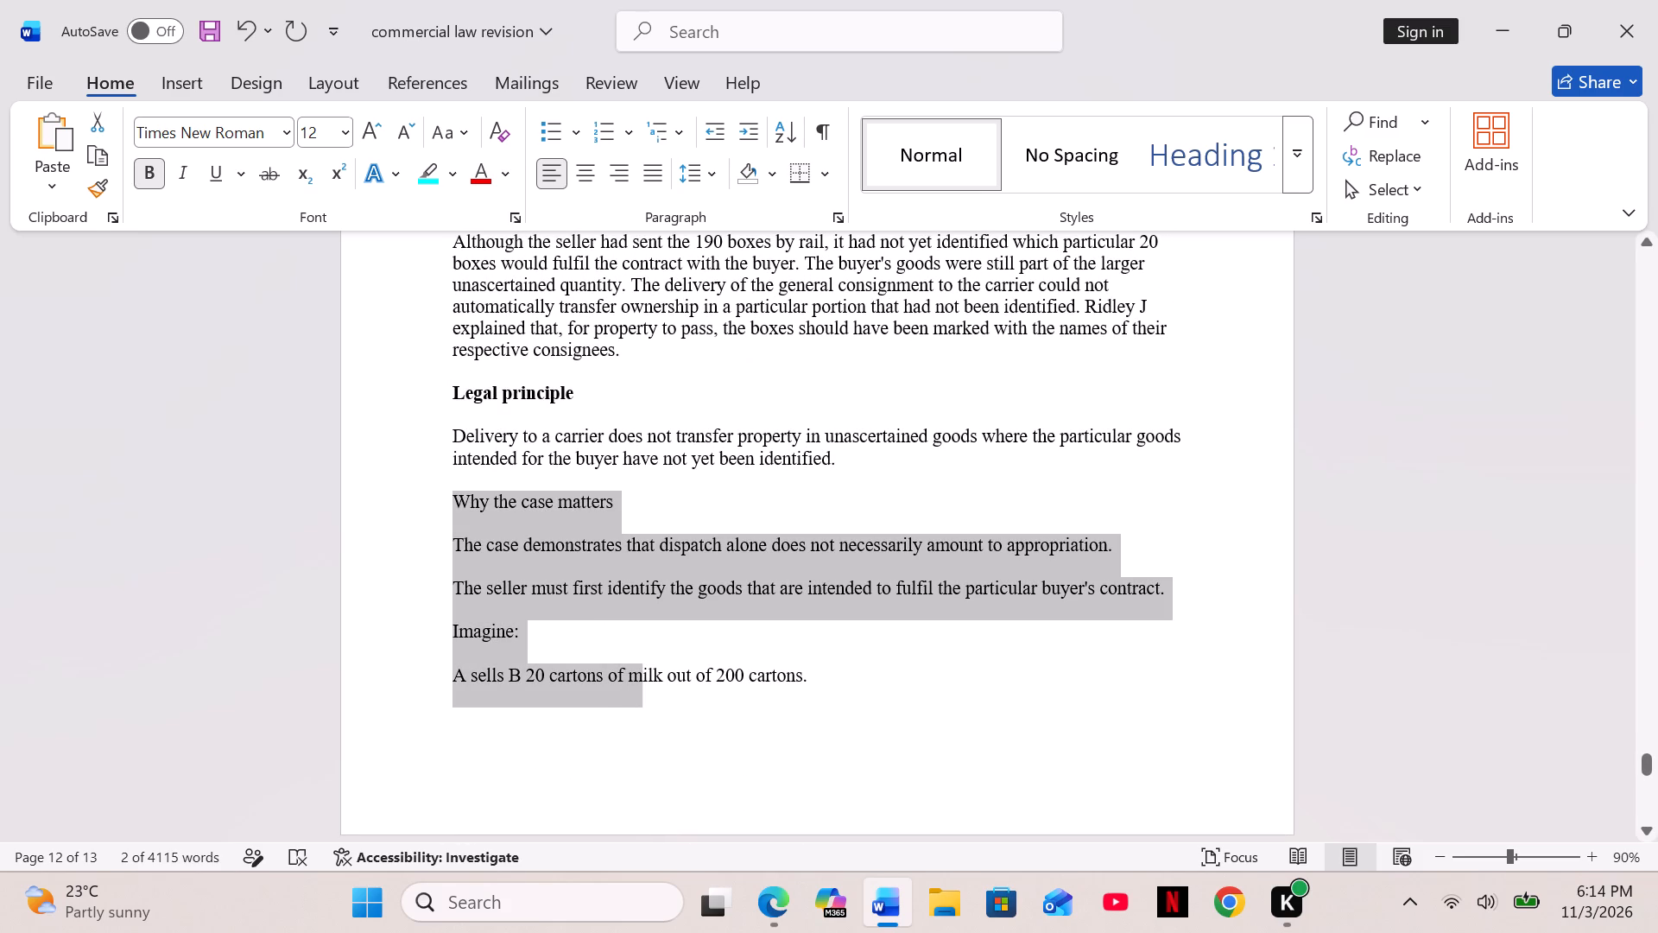
pyautogui.moveTo(641, 832); pyautogui.dragTo(662, 730)
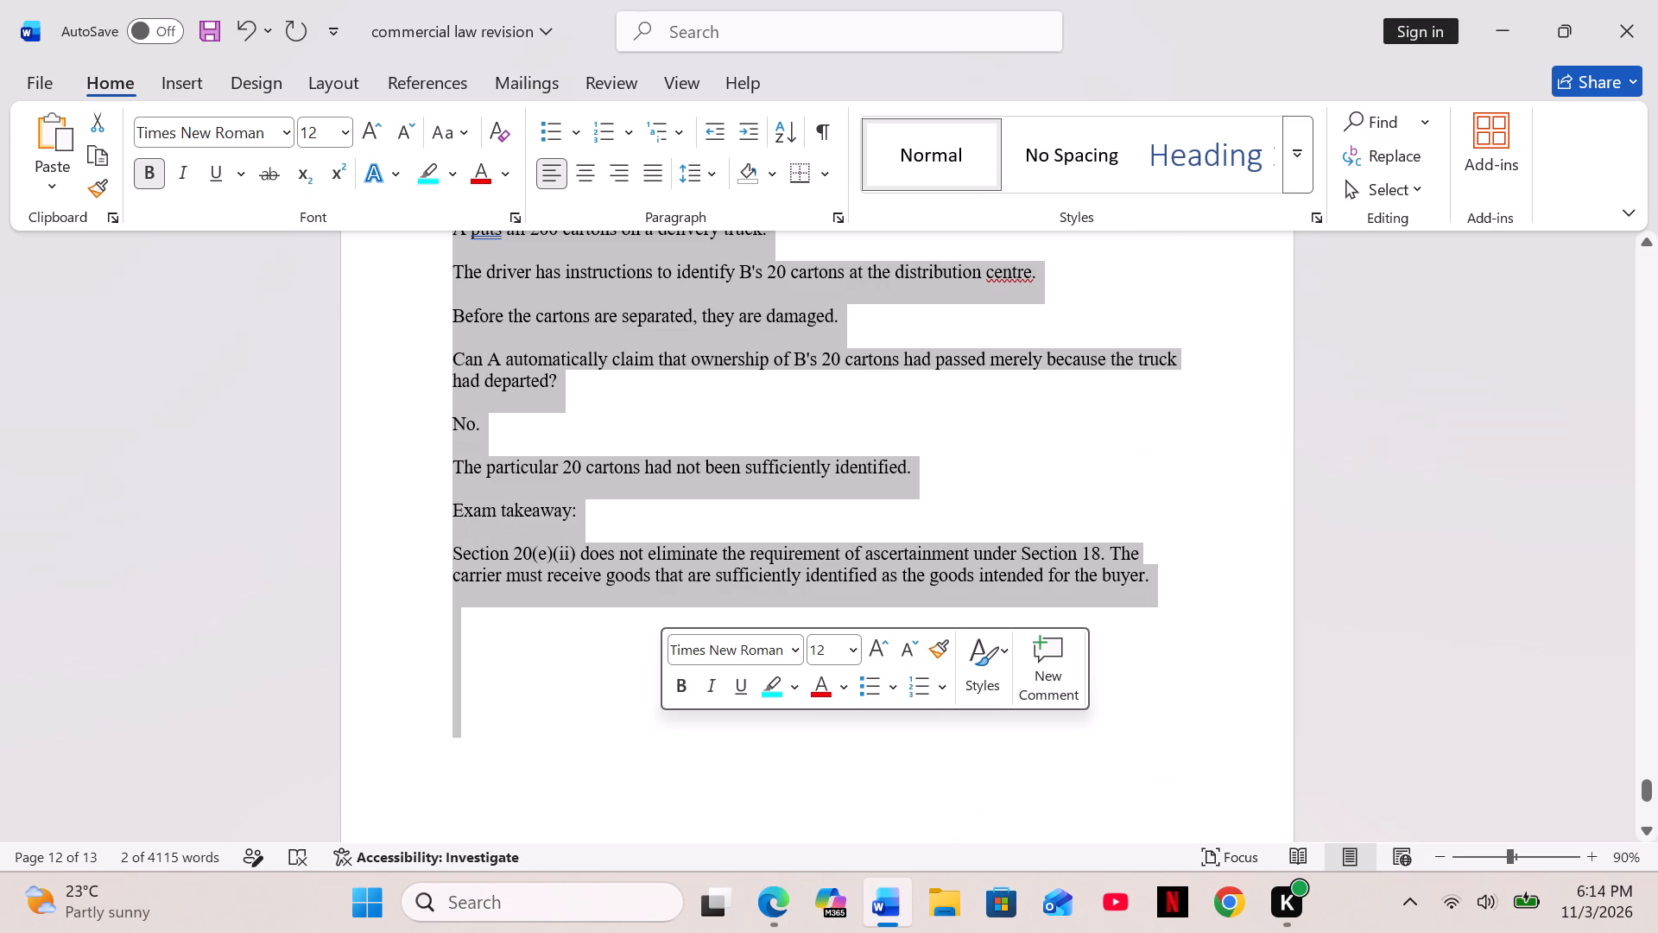